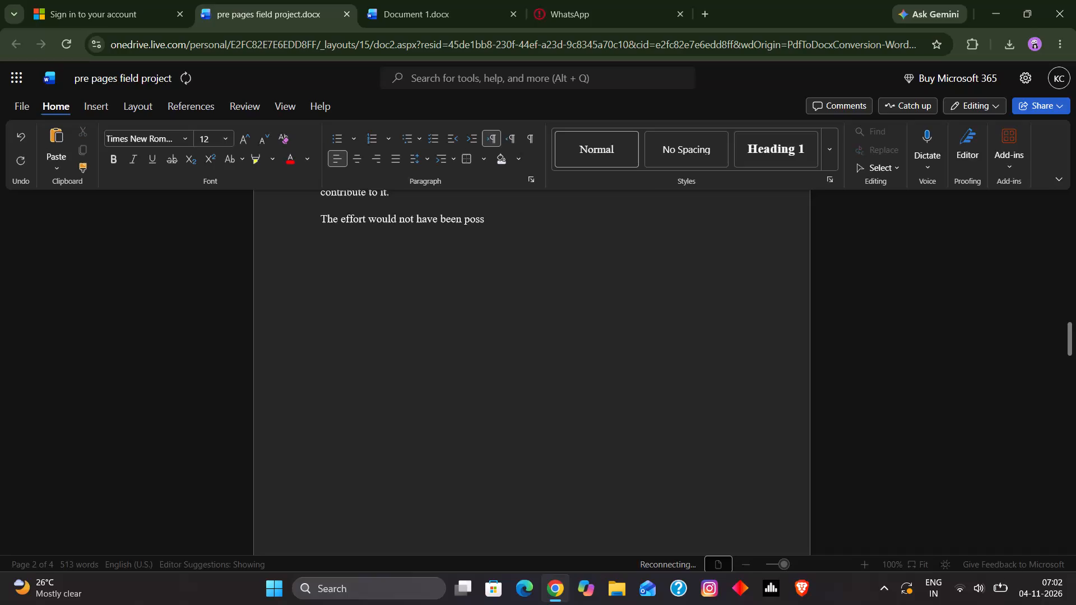
Delete the Company Certificate, Guide Certificate and Acknowledgement headings on page 2, including the acknowledgement text beneath them.
scroll(466, 564, up, 1)
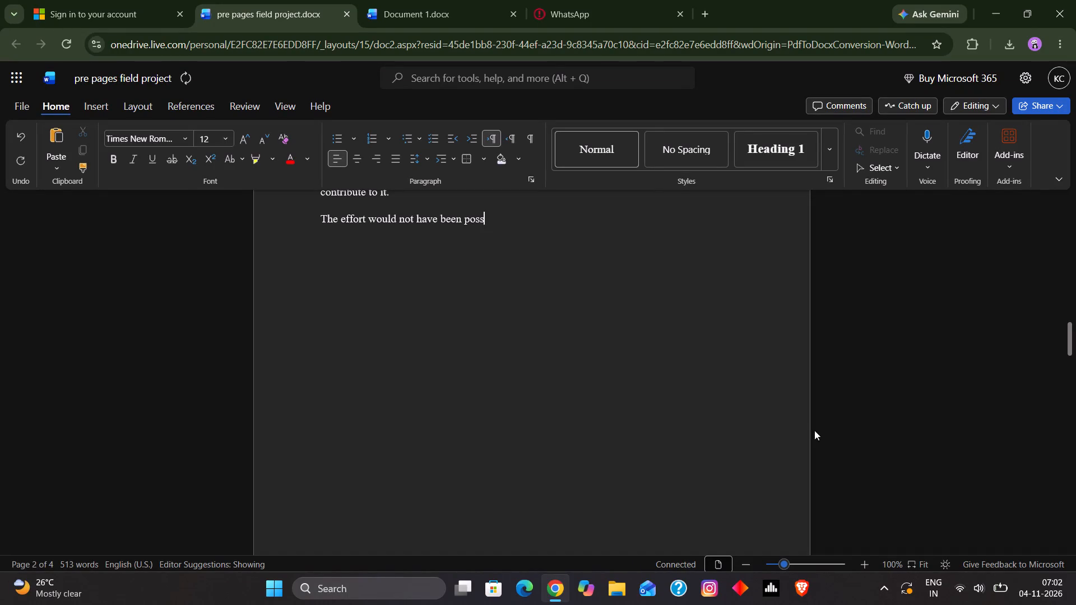
double_click(1072, 345)
click(1072, 345)
drag(1072, 345, 1063, 216)
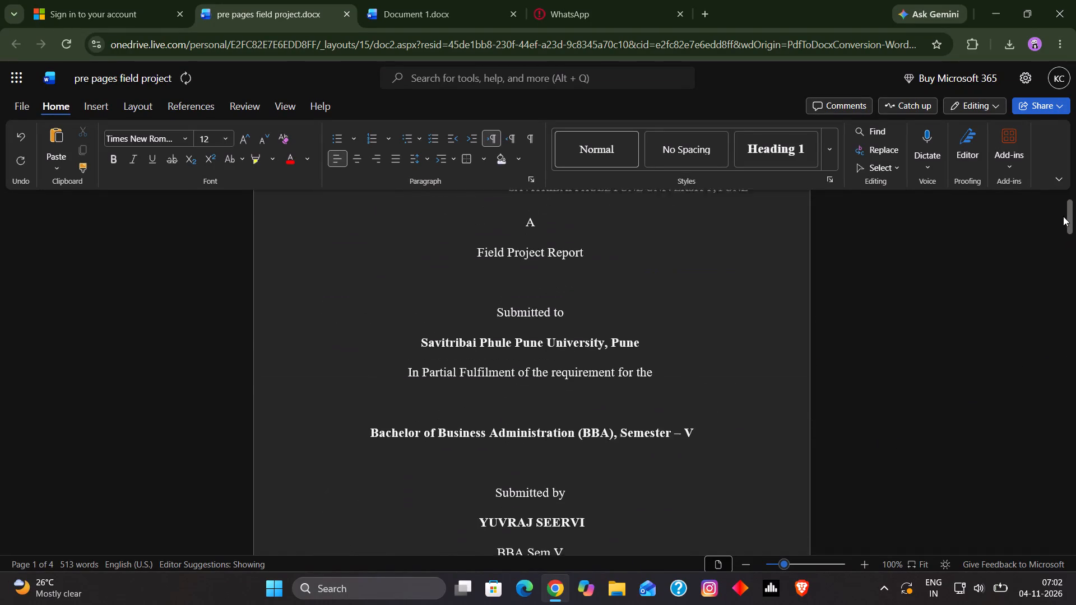
drag(1063, 216, 1068, 250)
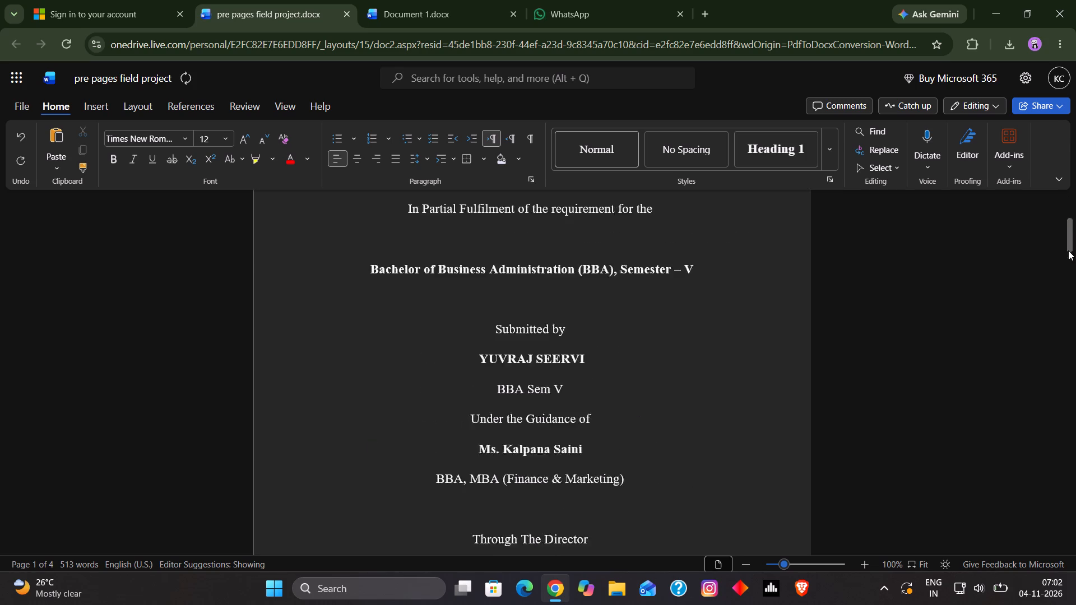
drag(1068, 250, 1068, 262)
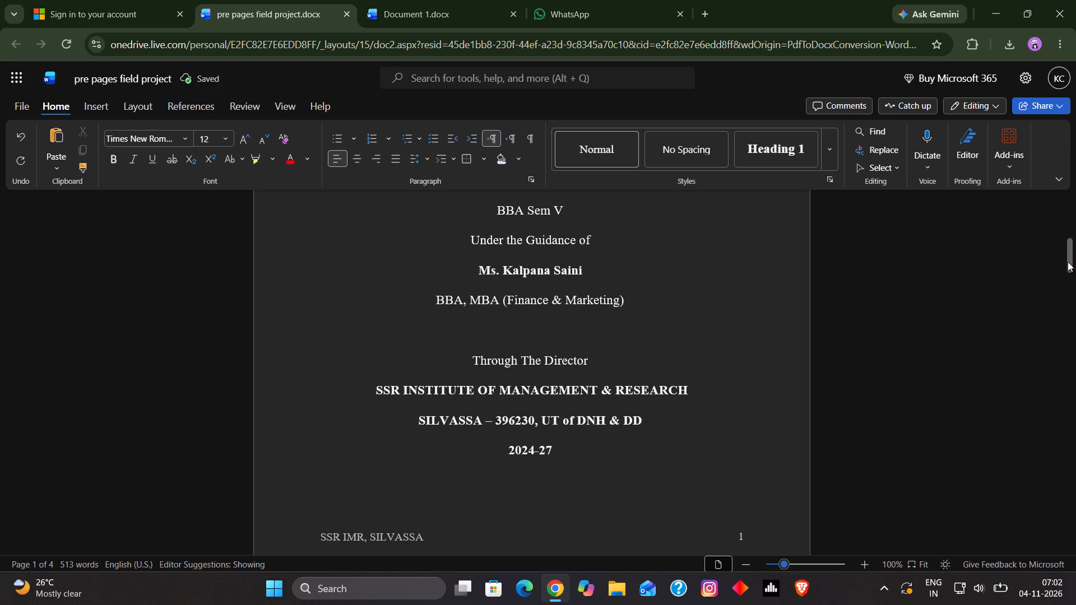
drag(1068, 262, 1075, 298)
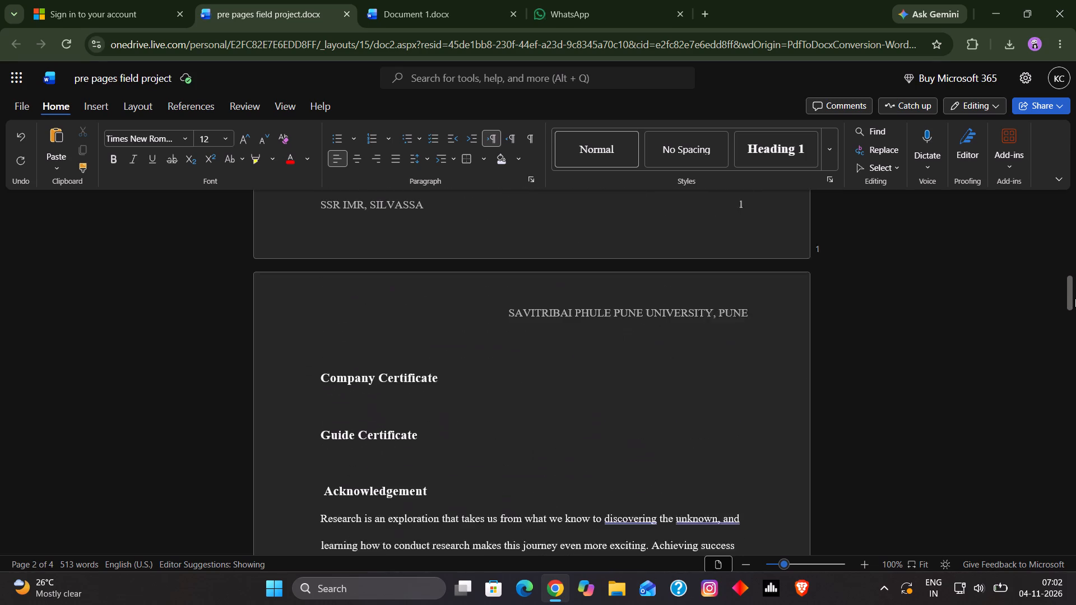
drag(1075, 298, 1075, 323)
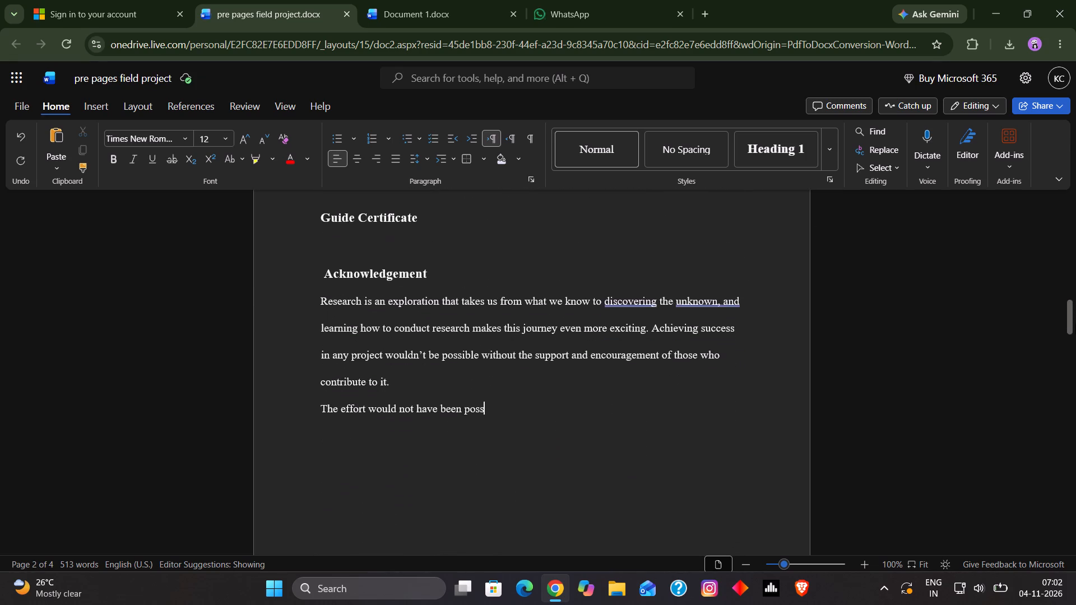
drag(1075, 323, 1075, 318)
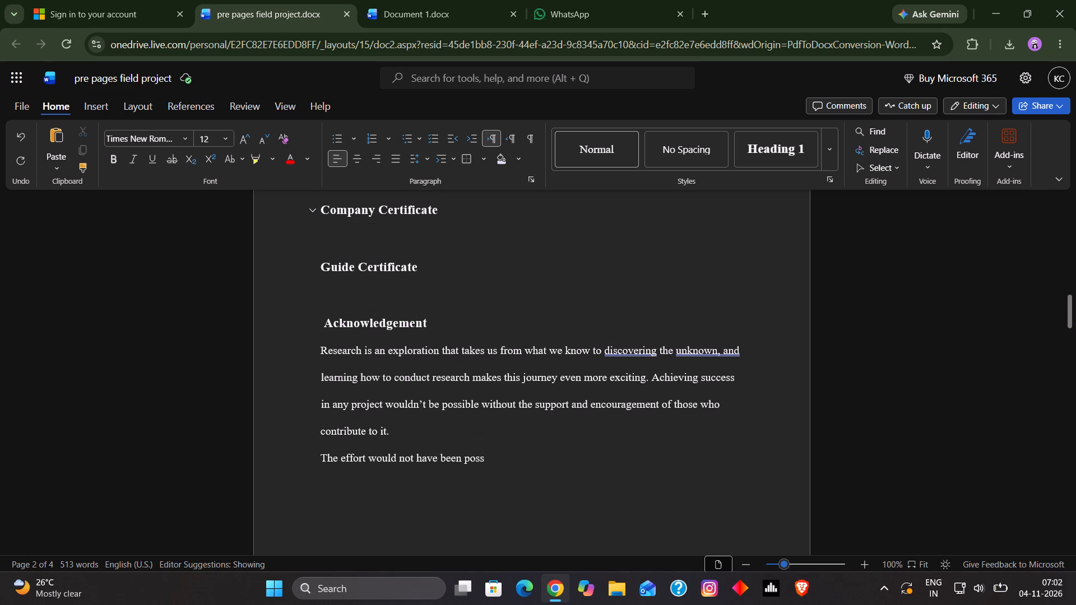
drag(300, 211, 576, 462)
key(BackSpace)
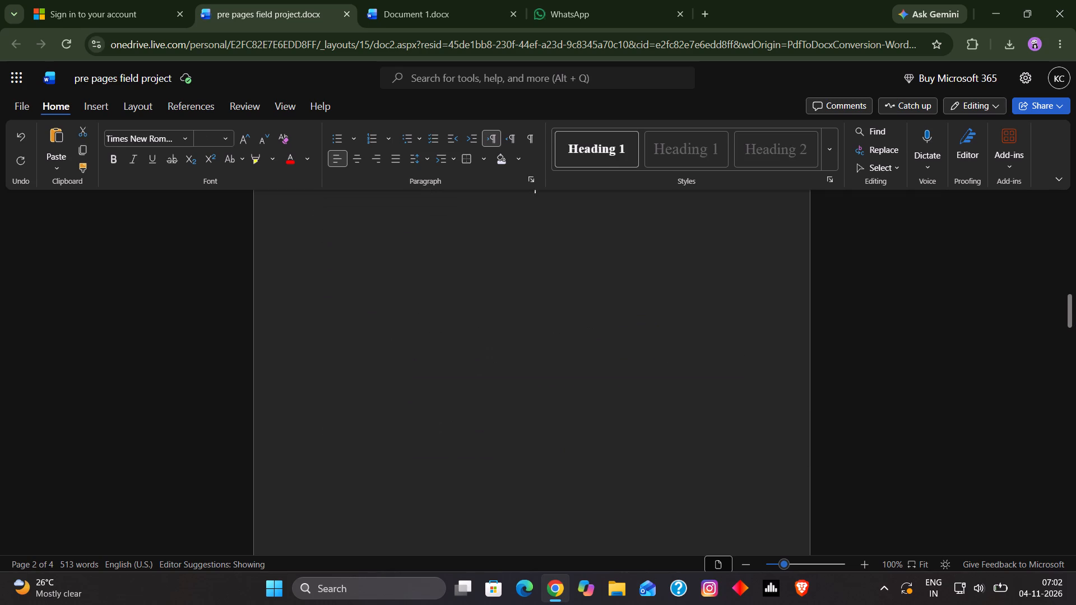
Delete all the cover page text on page 1, from the "A Field Project Report" title through the 2024-27 line.
key(Up)
key(Up)
key(Up)
key(Up)
key(Up)
key(Up)
key(Up)
key(Up)
key(Up)
key(Up)
key(Up)
key(Up)
key(Up)
key(Up)
key(Up)
key(Up)
key(Up)
key(Up)
key(Up)
key(Up)
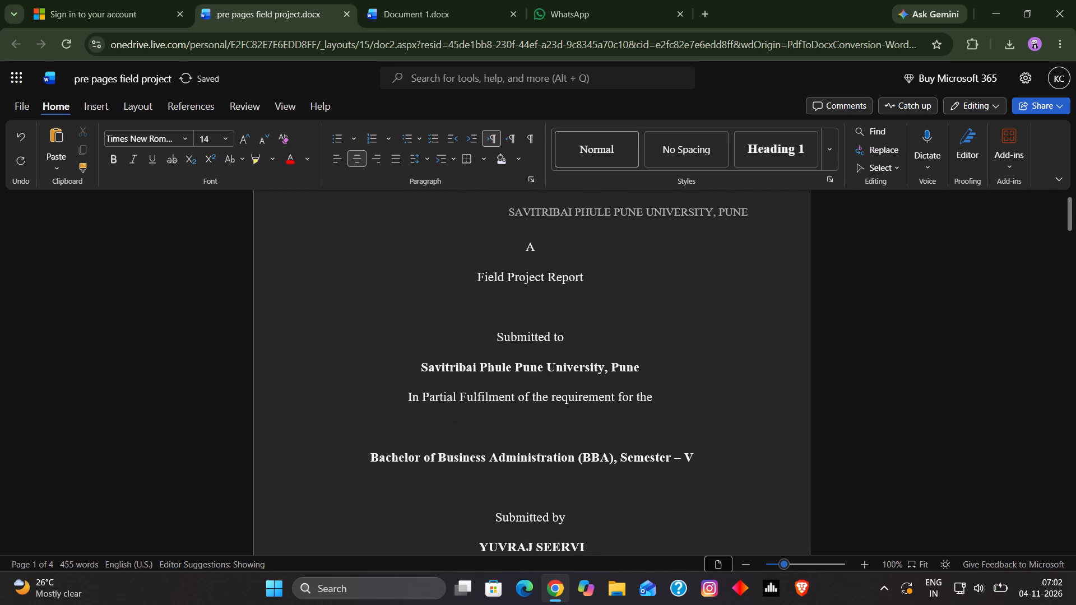
drag(499, 240, 631, 580)
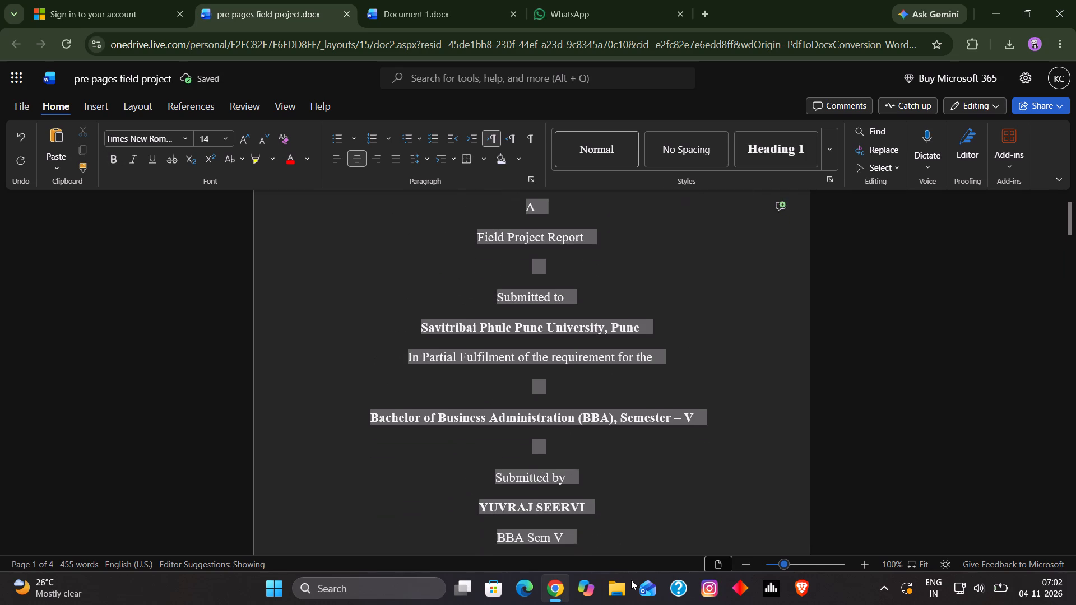
drag(631, 580, 651, 521)
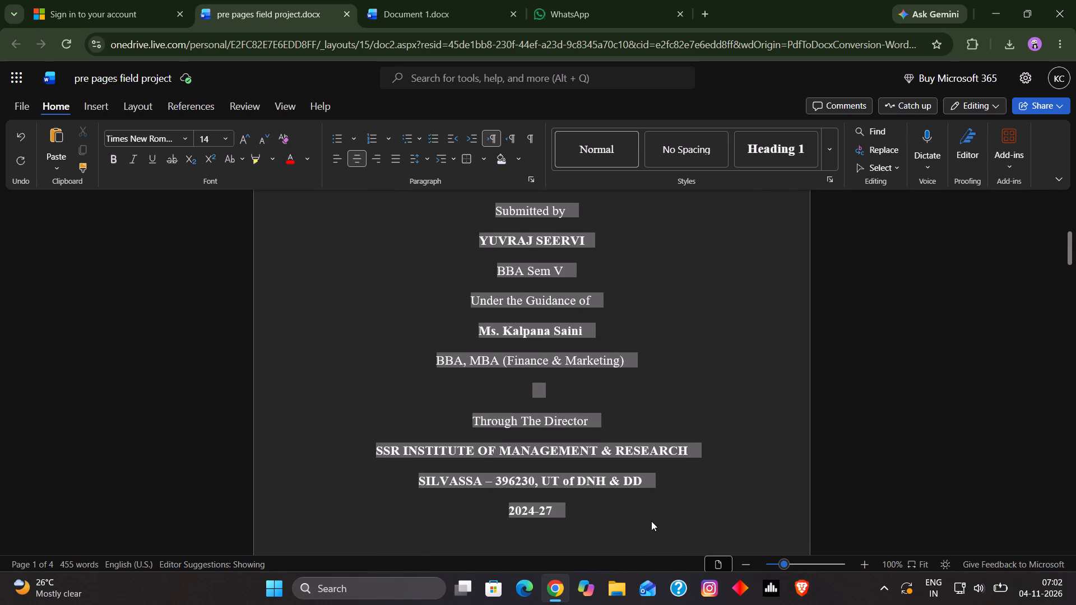
drag(651, 521, 666, 547)
drag(666, 547, 672, 467)
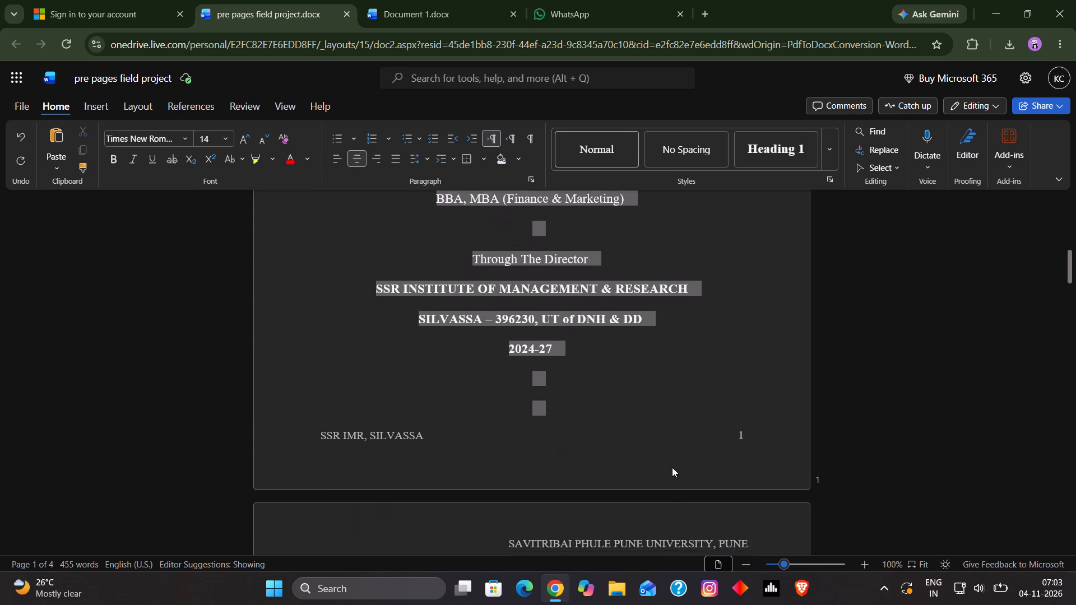
drag(672, 467, 663, 264)
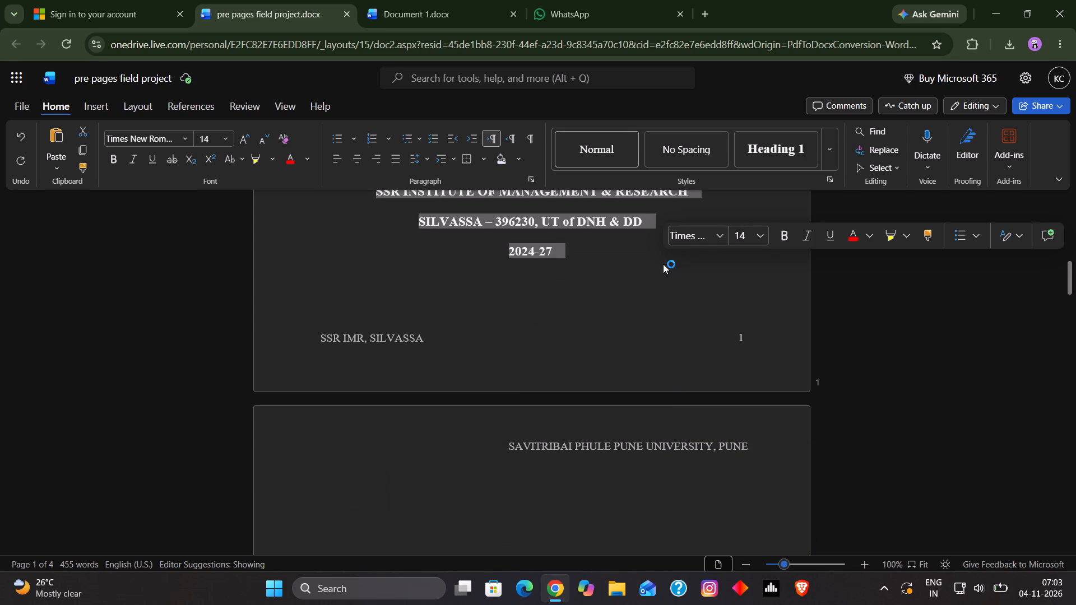
key(BackSpace)
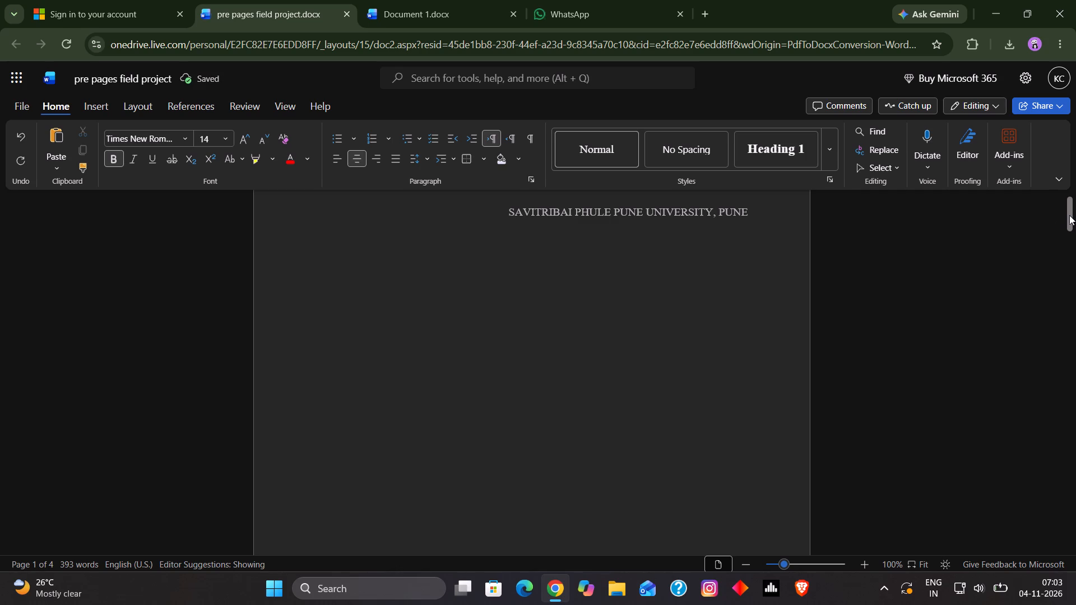
Remove the empty lines above the "1.INTRODUCTION" heading so it starts at the top of the first page.
drag(1069, 215, 1074, 274)
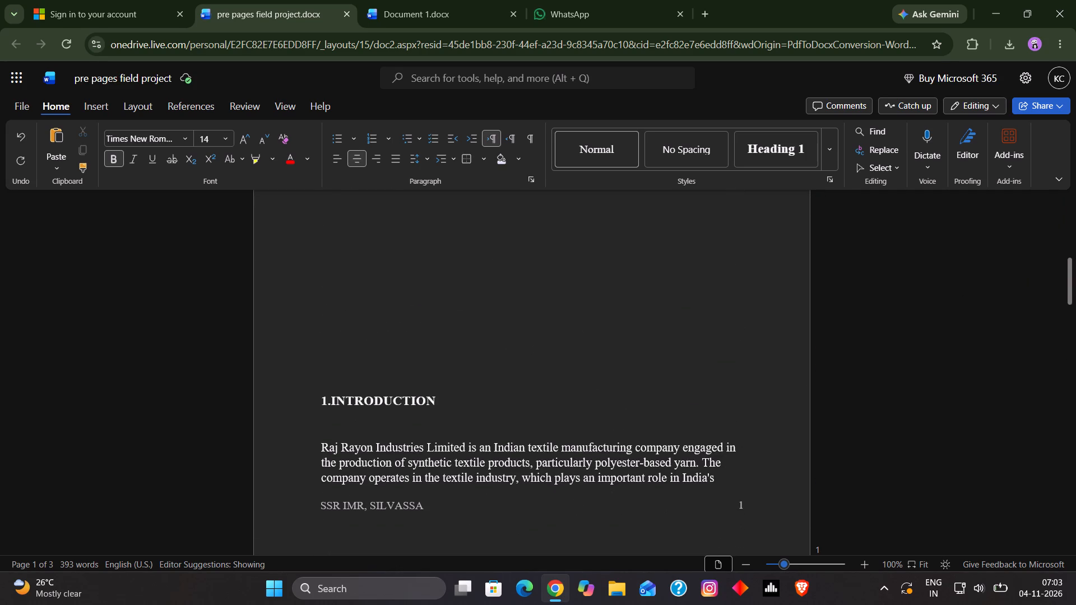
click(309, 402)
key(BackSpace)
key(BackSpace)
key(BackSpace)
key(BackSpace)
key(BackSpace)
key(BackSpace)
key(BackSpace)
key(BackSpace)
key(BackSpace)
key(BackSpace)
key(BackSpace)
key(BackSpace)
key(BackSpace)
key(BackSpace)
key(BackSpace)
key(BackSpace)
key(BackSpace)
key(BackSpace)
key(BackSpace)
key(BackSpace)
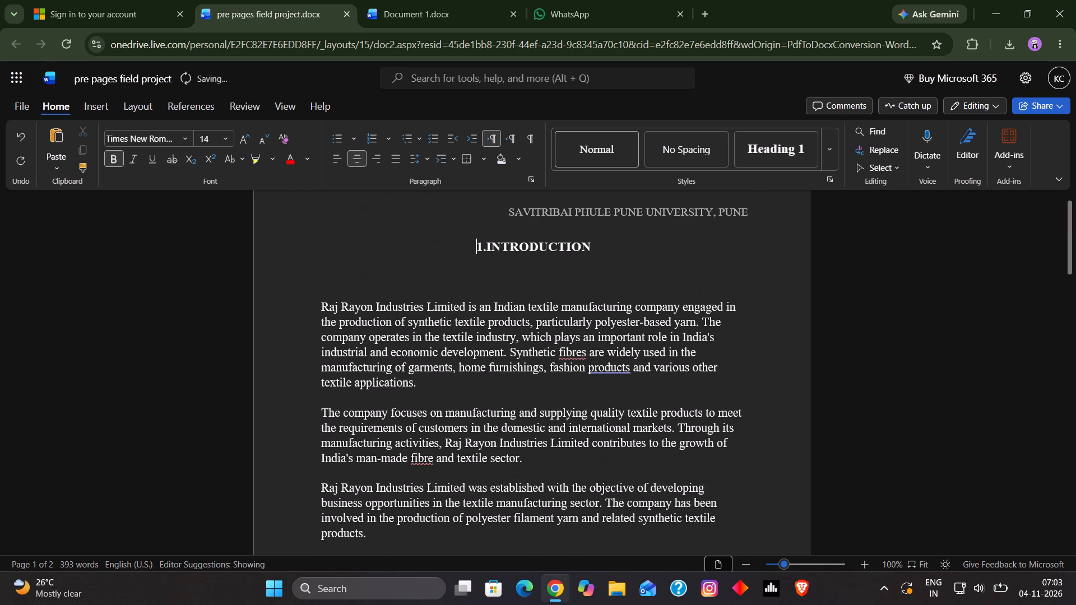
Left-align the "1.INTRODUCTION" heading at the start of the document.
key(BackSpace)
click(341, 162)
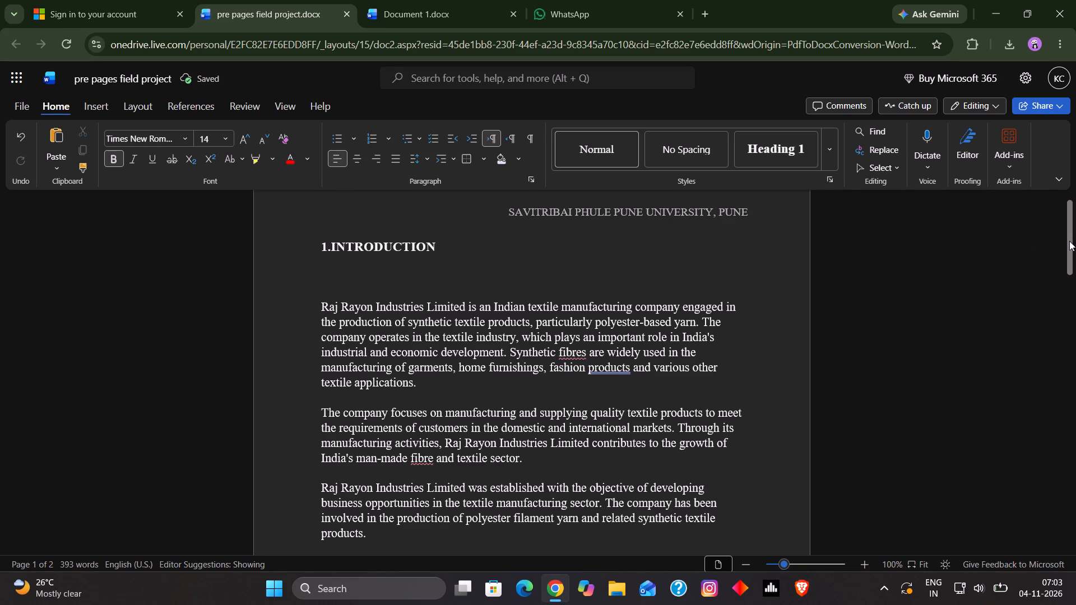
Insert two empty lines before "Its business activities include:" so the line moves to page 2 above its bullet list.
drag(1069, 241, 1075, 369)
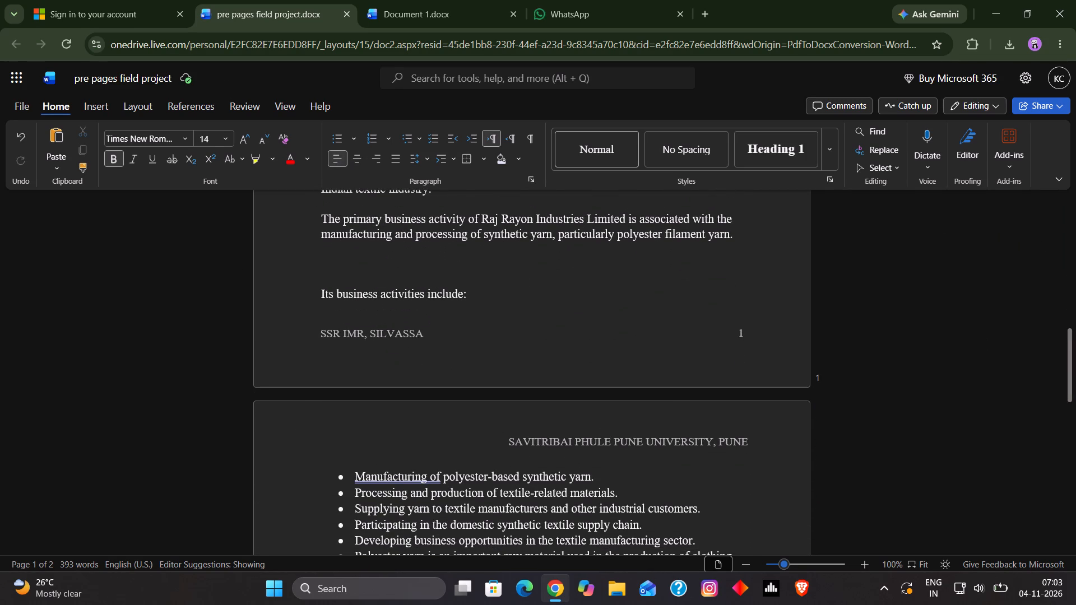
click(312, 292)
key(Return)
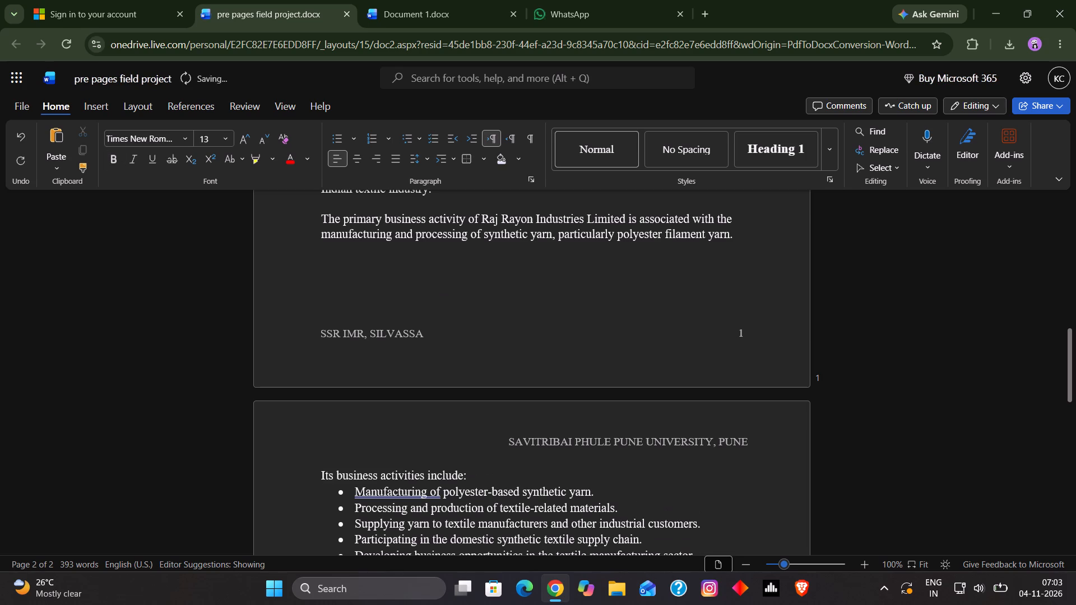
key(Return)
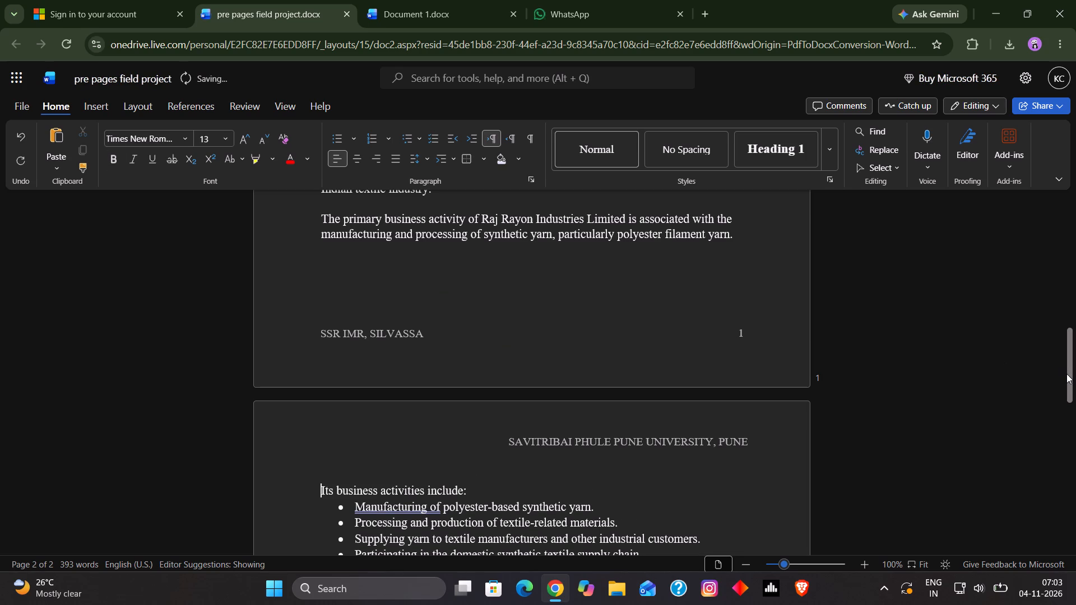
Go to the "2. OBJECTIVES OF VISIT" section on page 2.
drag(1066, 374, 1070, 475)
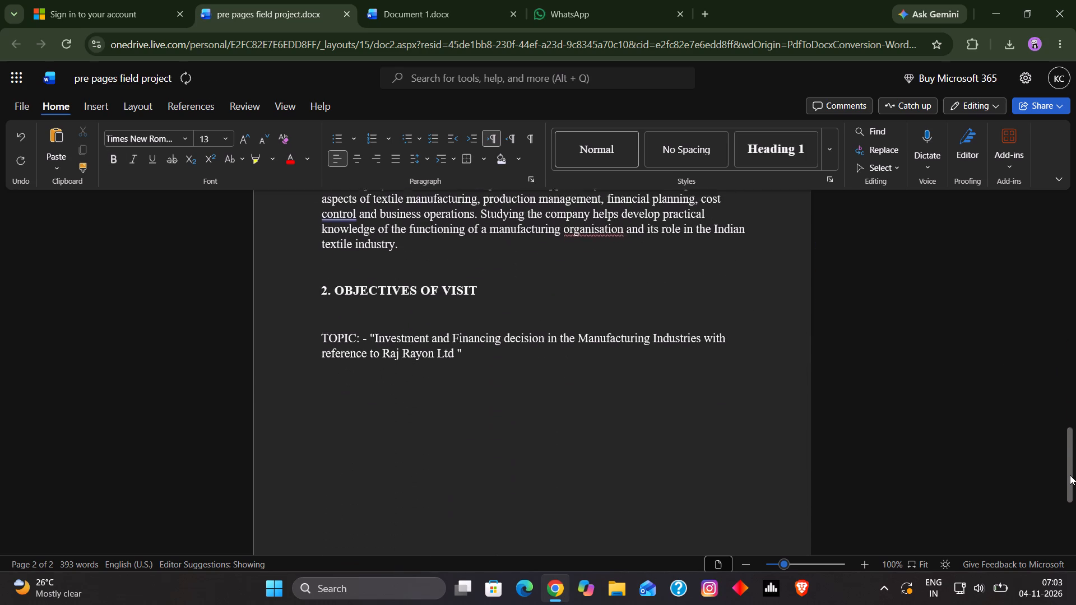
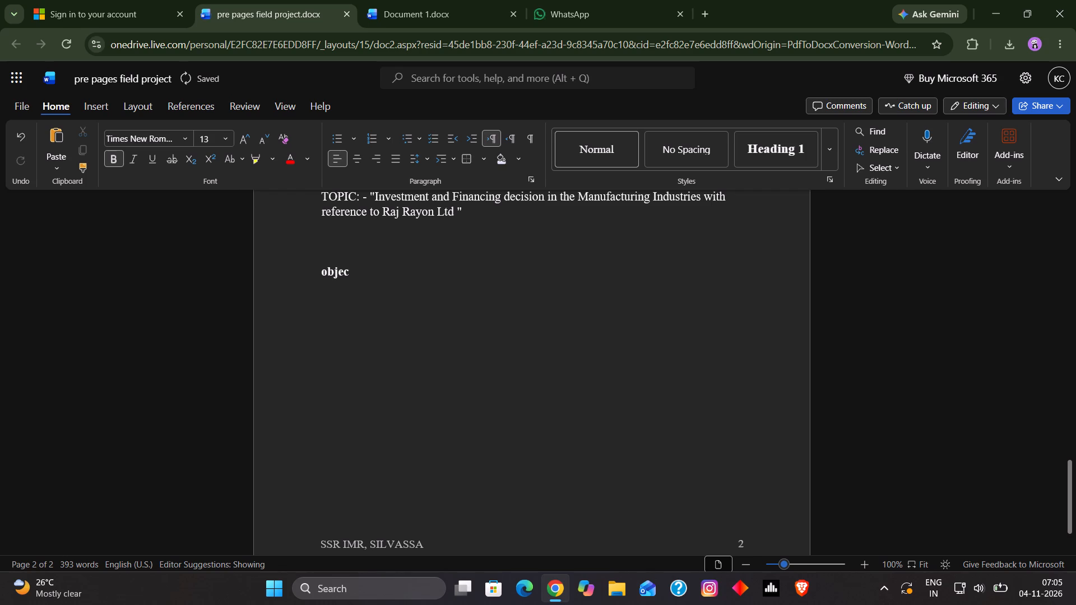
Replace the partial lowercase heading "objec" below the TOPIC paragraph on page 2 with "OBJECT" in capitals.
key(BackSpace)
key(BackSpace)
key(BackSpace)
key(BackSpace)
key(BackSpace)
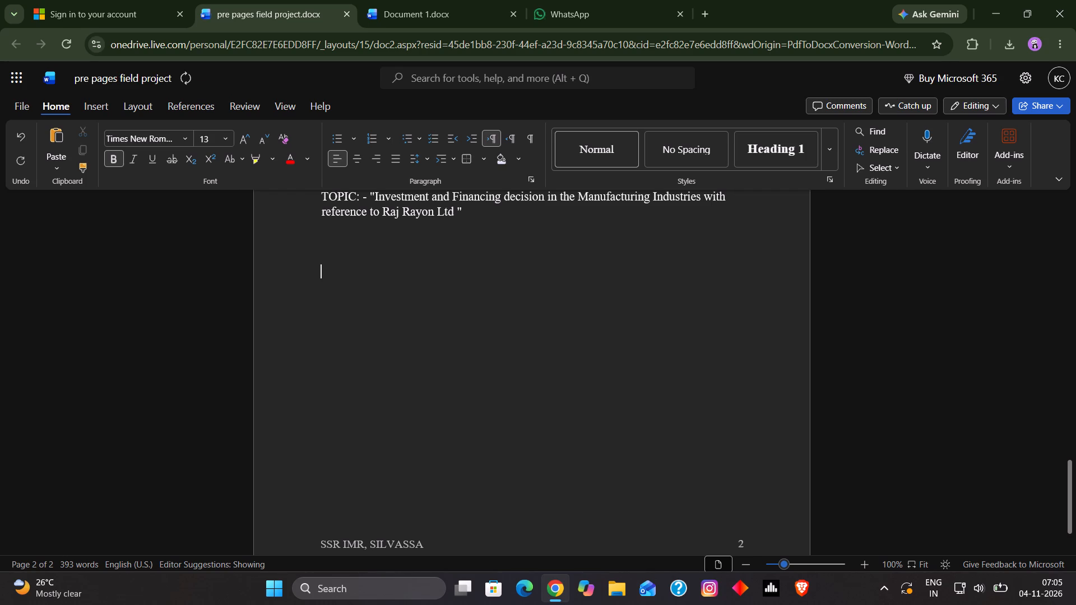
text(ON)
key(BackSpace)
text(BJECT)
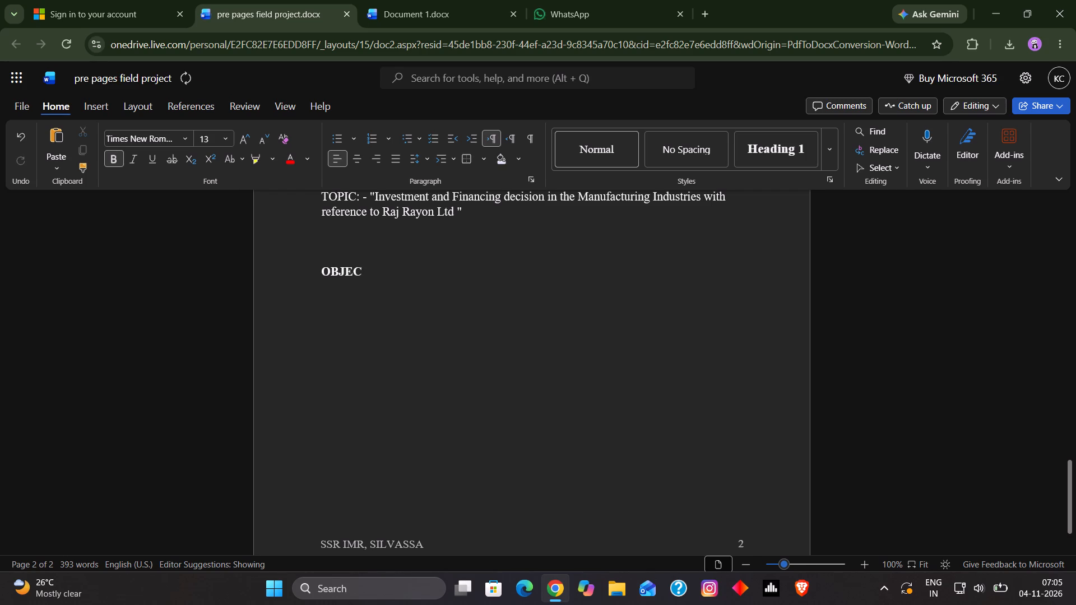
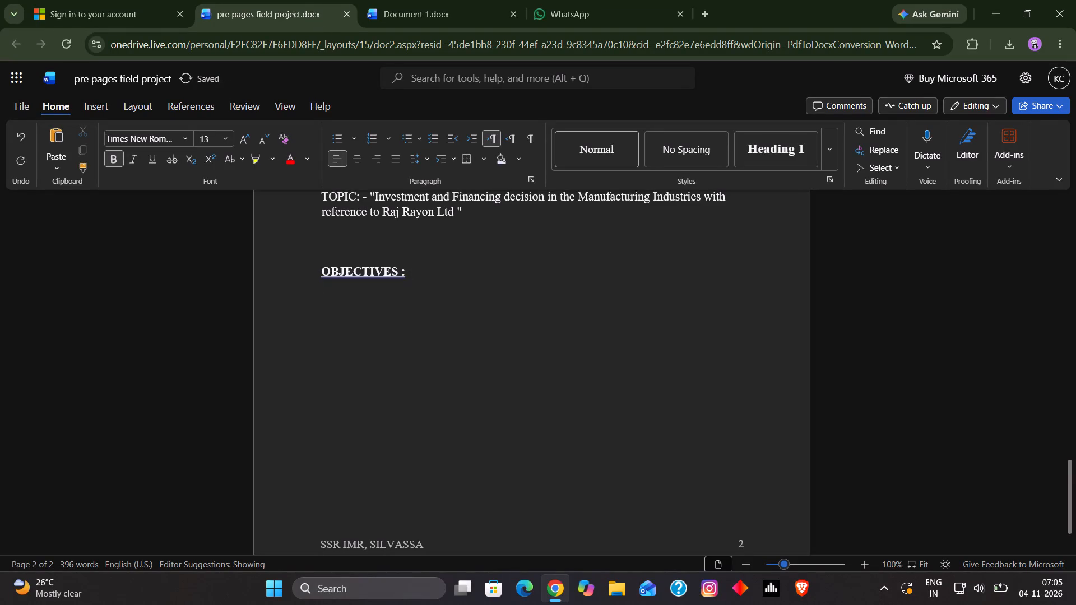
Insert two line breaks after the "OBJECTIVES : -" heading on page 2 to make room for its content.
key(Return)
key(Return)
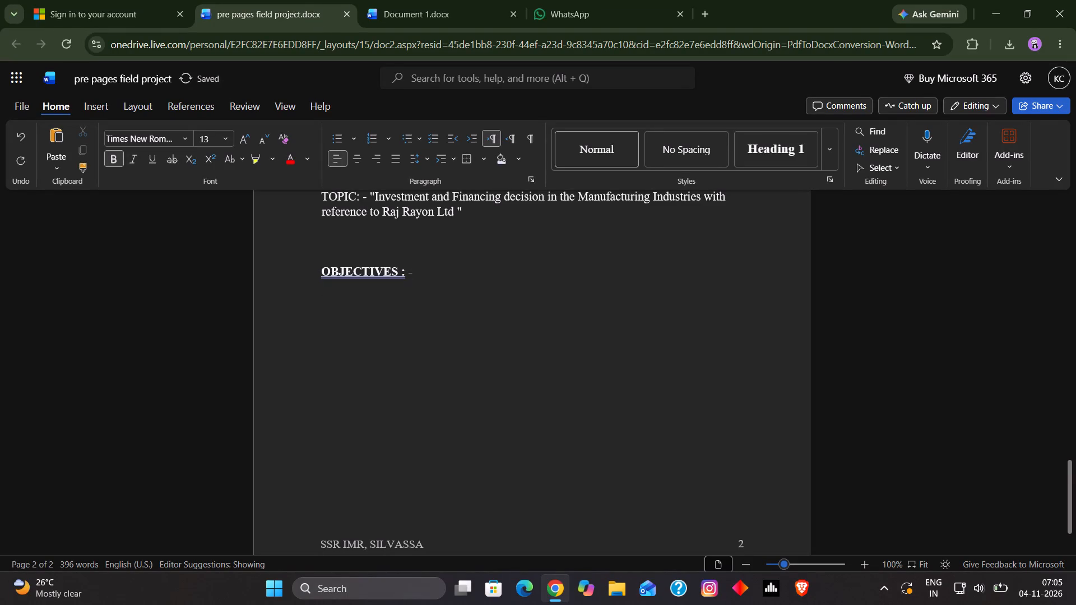
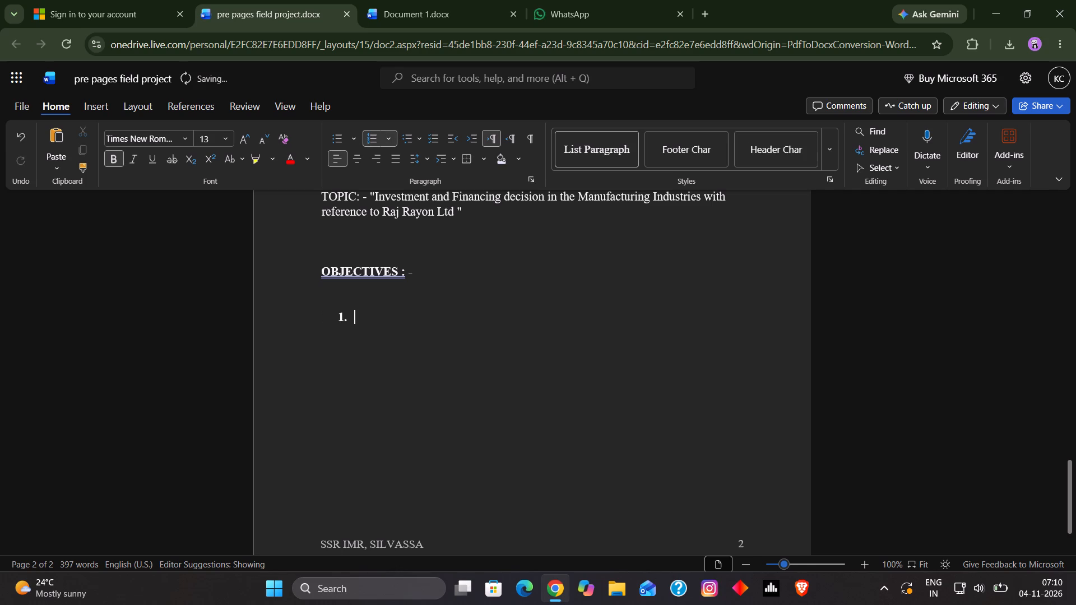
Write "To study how manufacturing companies make investment decisions" as the start of the first numbered objective.
key(shift+t)
key(o)
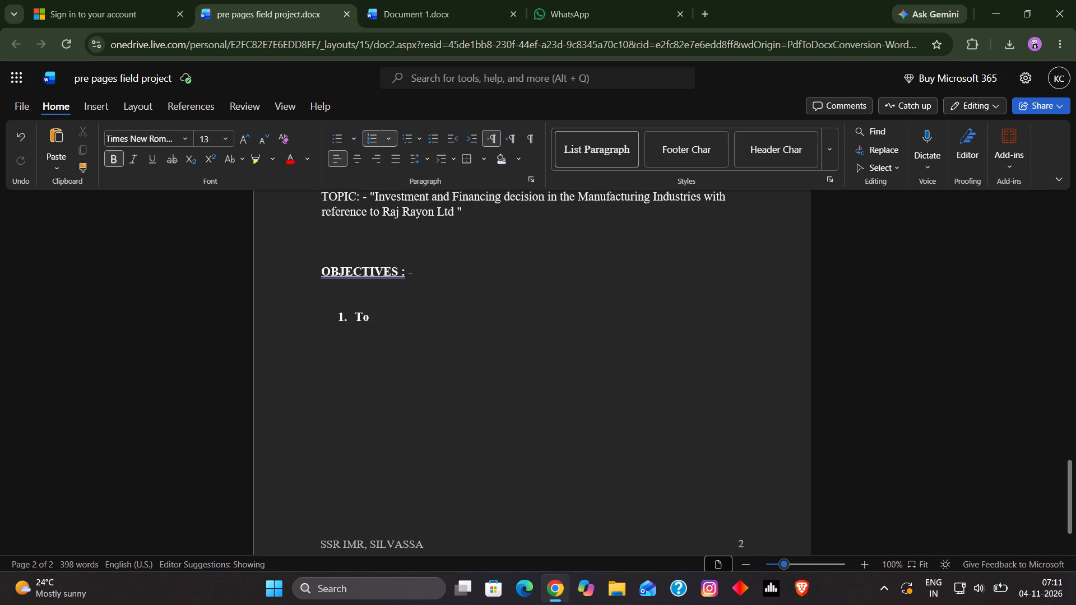
key(space)
text(study)
key(space)
text(how)
key(space)
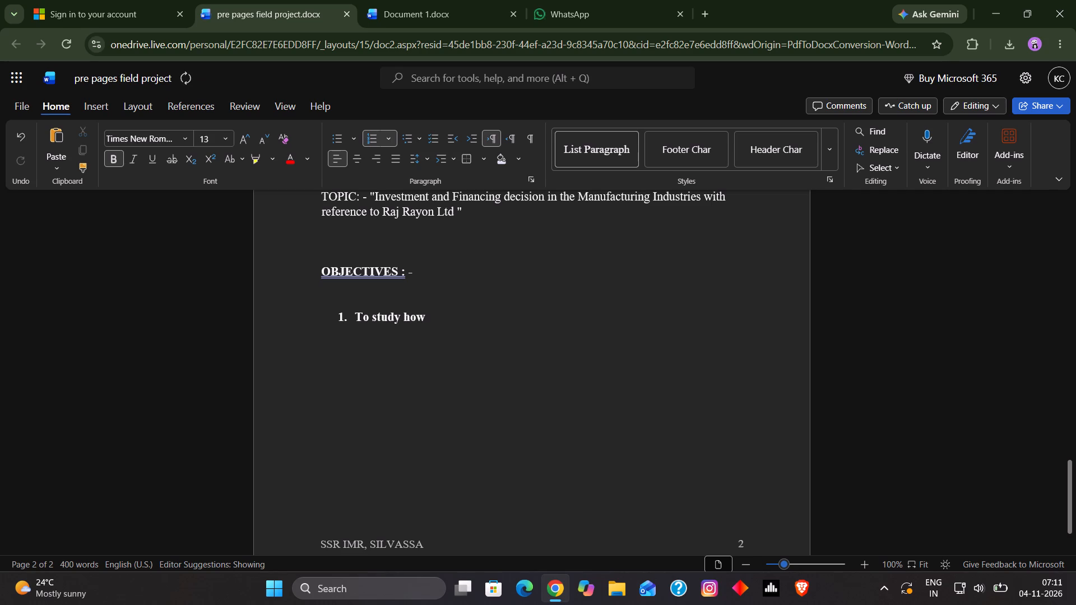
text(manufa)
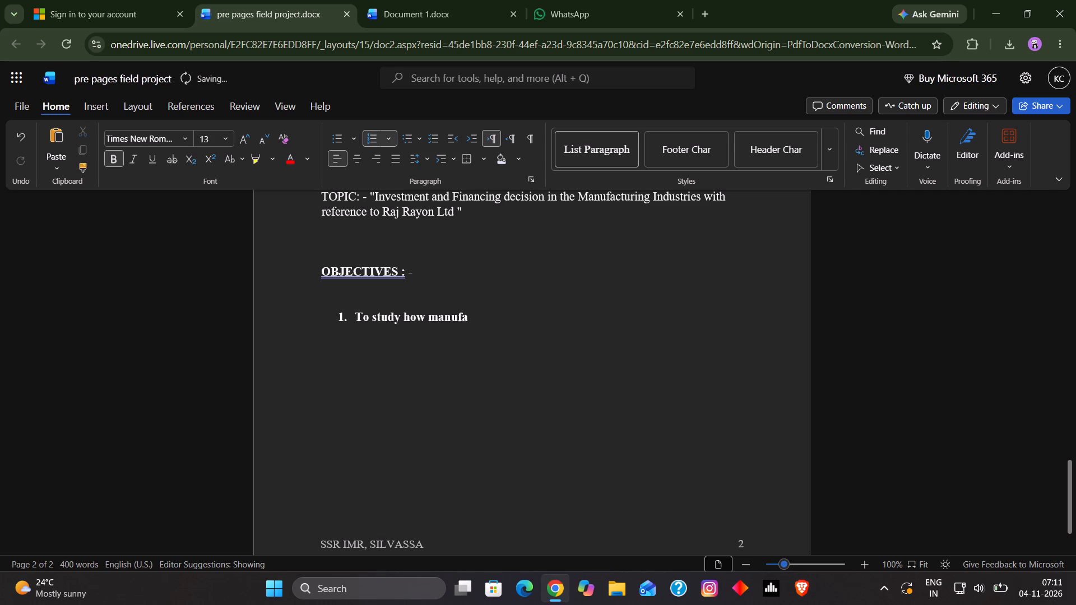
text(cturing)
key(space)
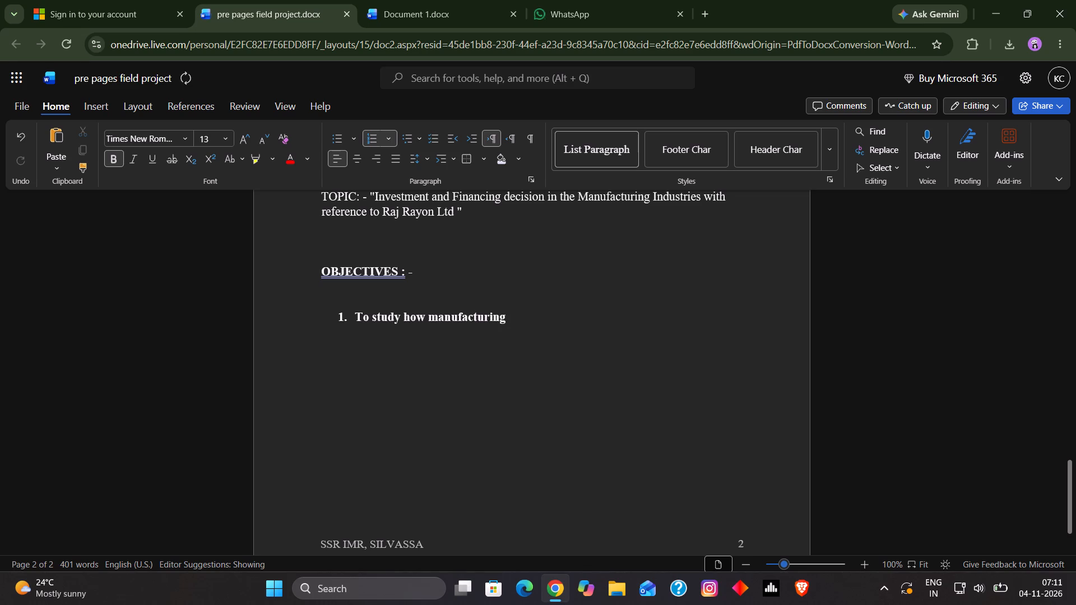
text(companies)
key(space)
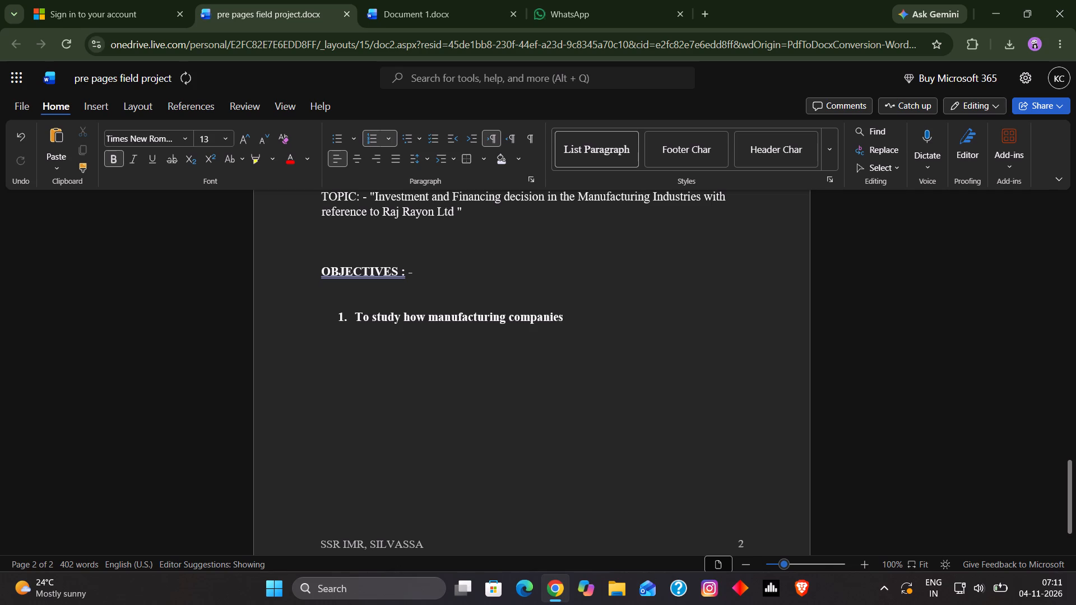
text(mak)
text(en)
key(space)
key(BackSpace)
key(BackSpace)
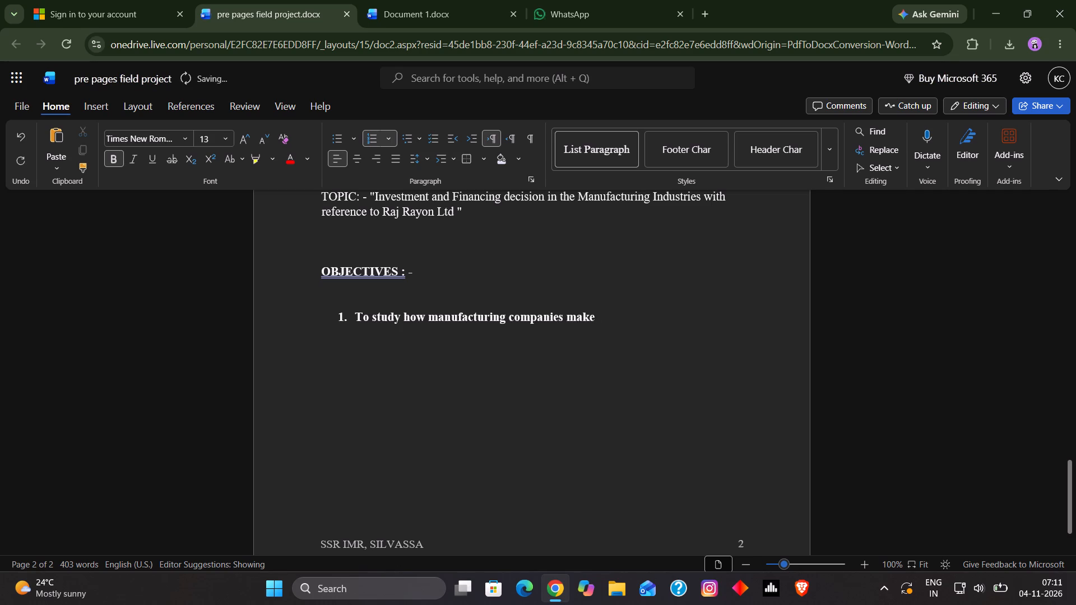
key(space)
text(investment)
key(space)
text(decisions)
key(space)
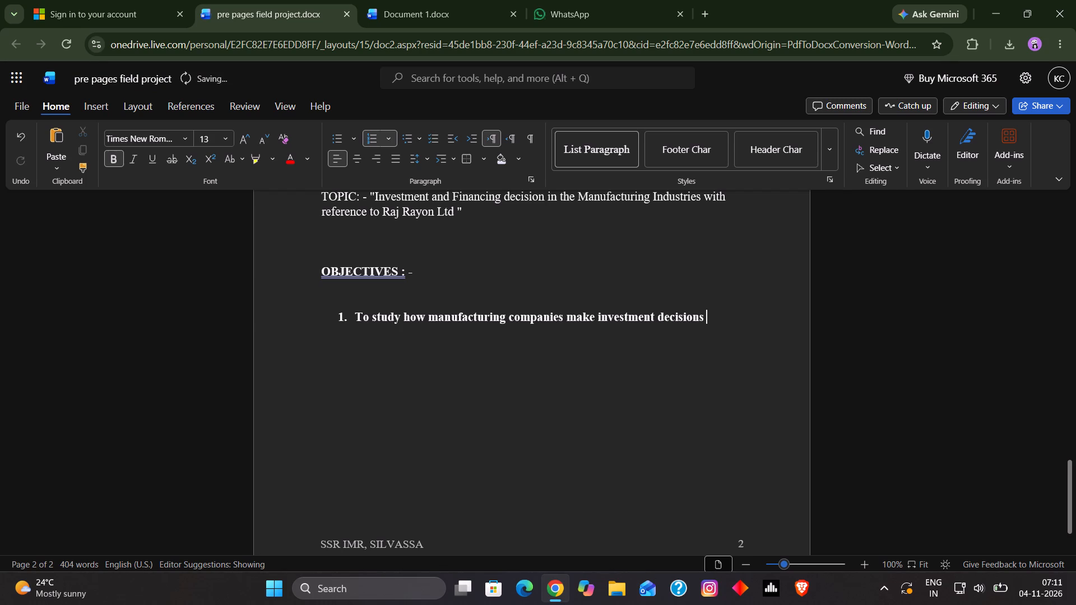
Complete the first objective with "regarding machinery, expansion, and long term assets.".
text(regarding)
key(space)
text(machinery)
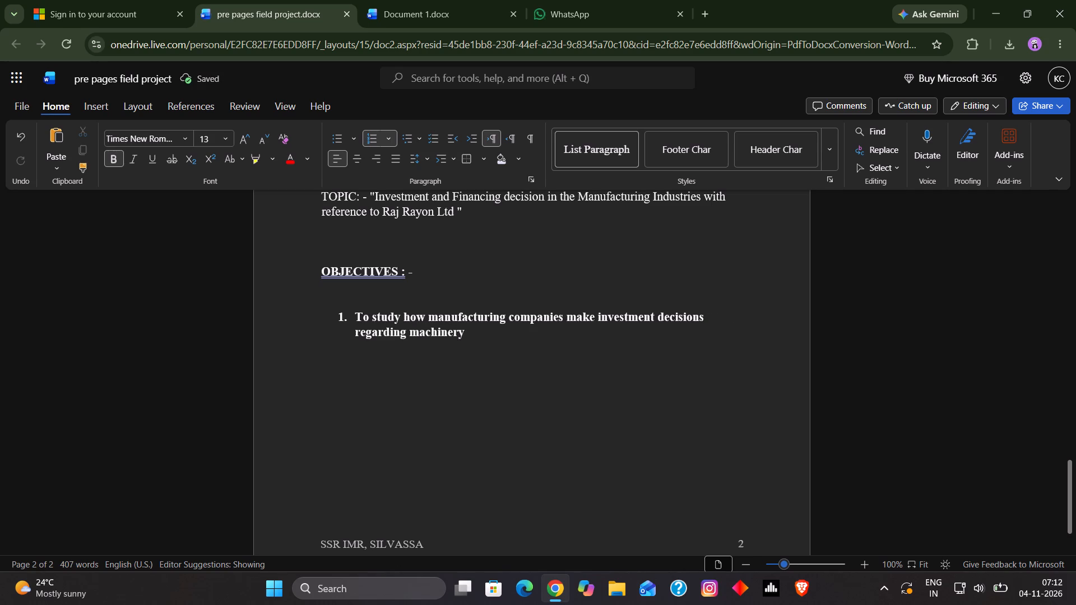
text(,)
key(space)
text(expanas)
key(equal)
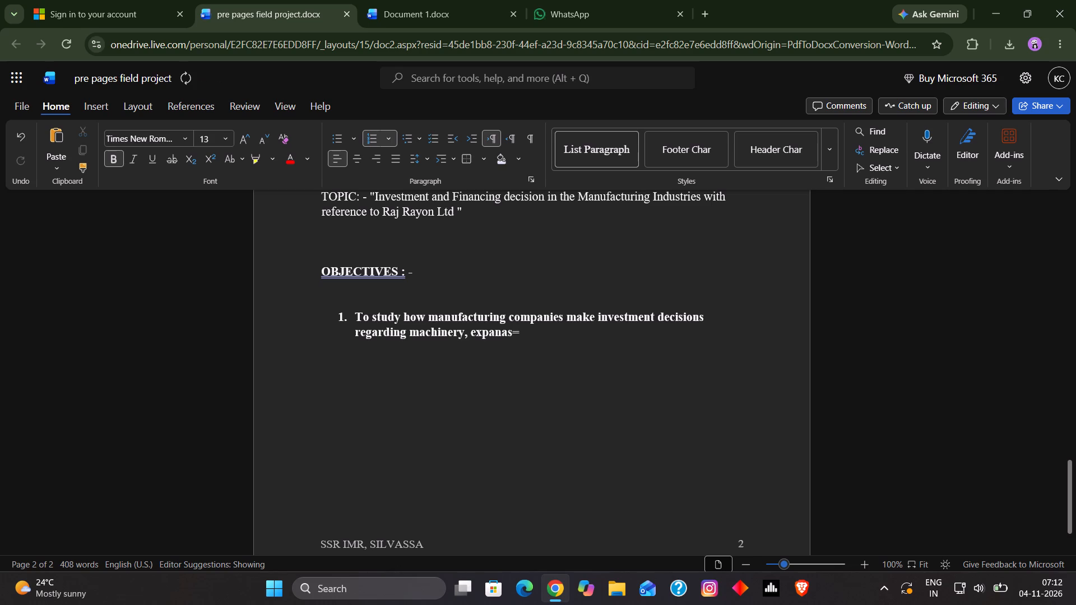
key(BackSpace)
key(BackSpace)
key(BackSpace)
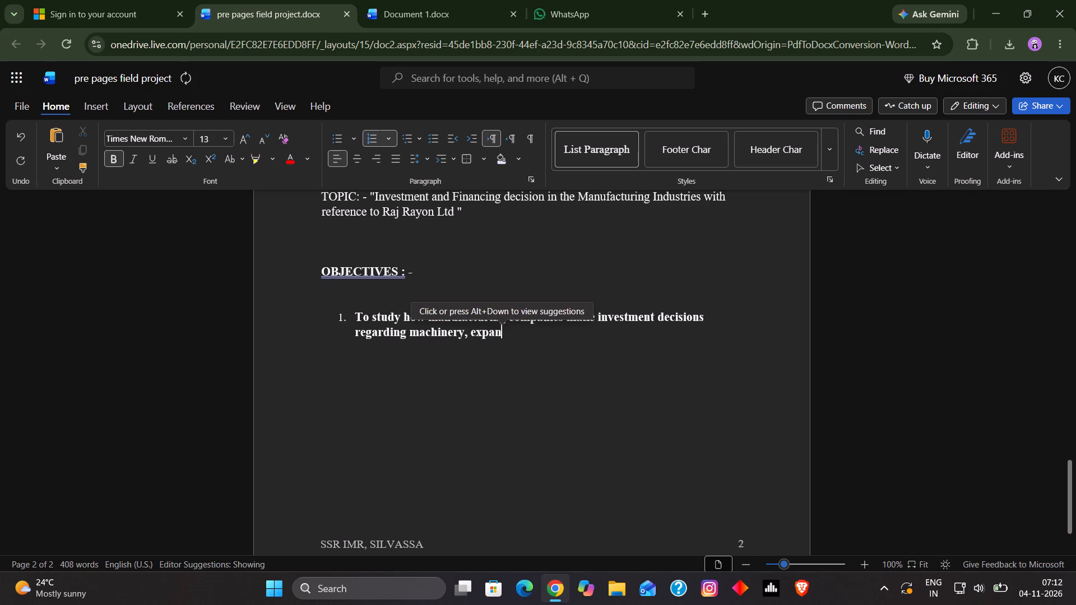
text(sion)
key(space)
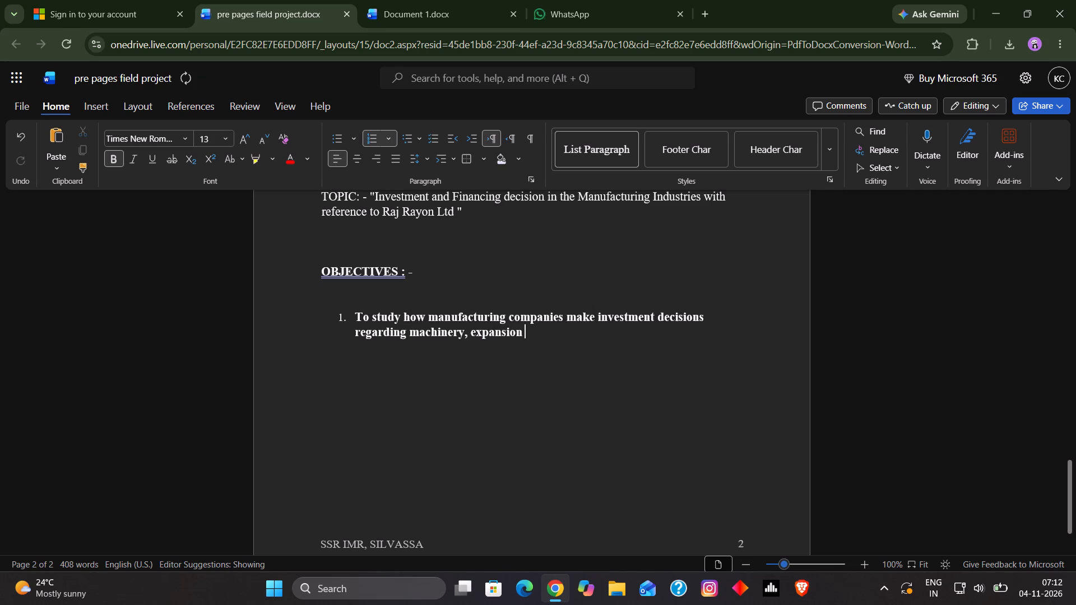
key(BackSpace)
text(, and)
key(space)
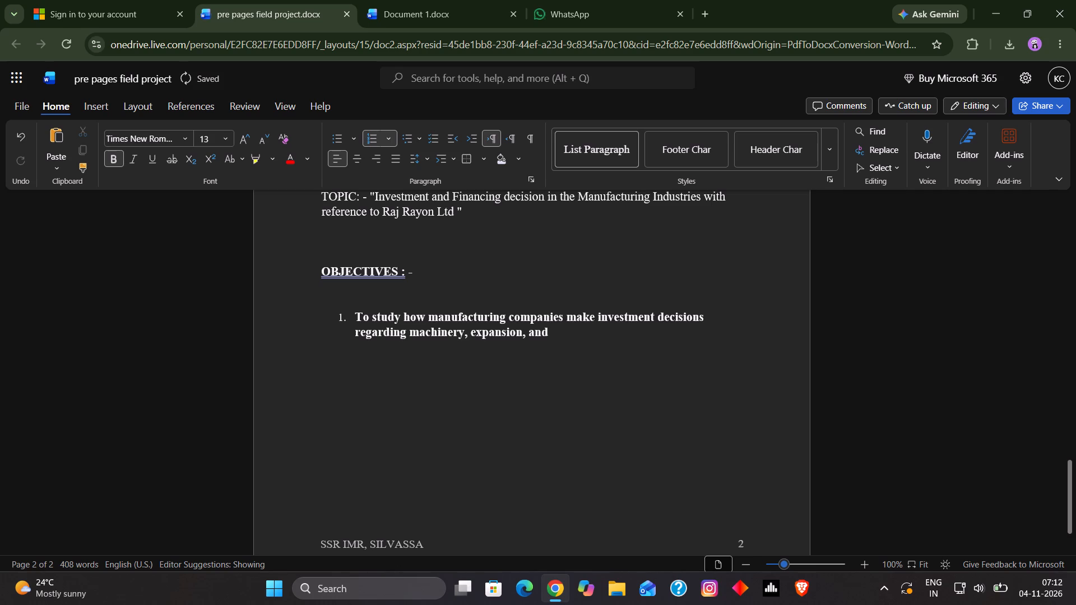
text(long)
key(space)
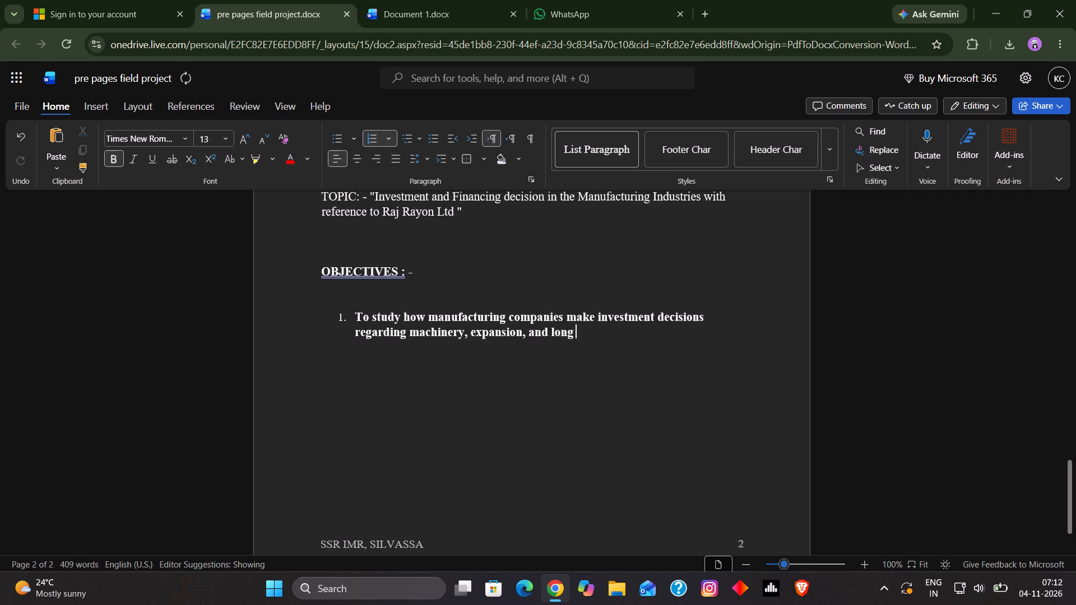
text(term)
key(space)
text(assets.)
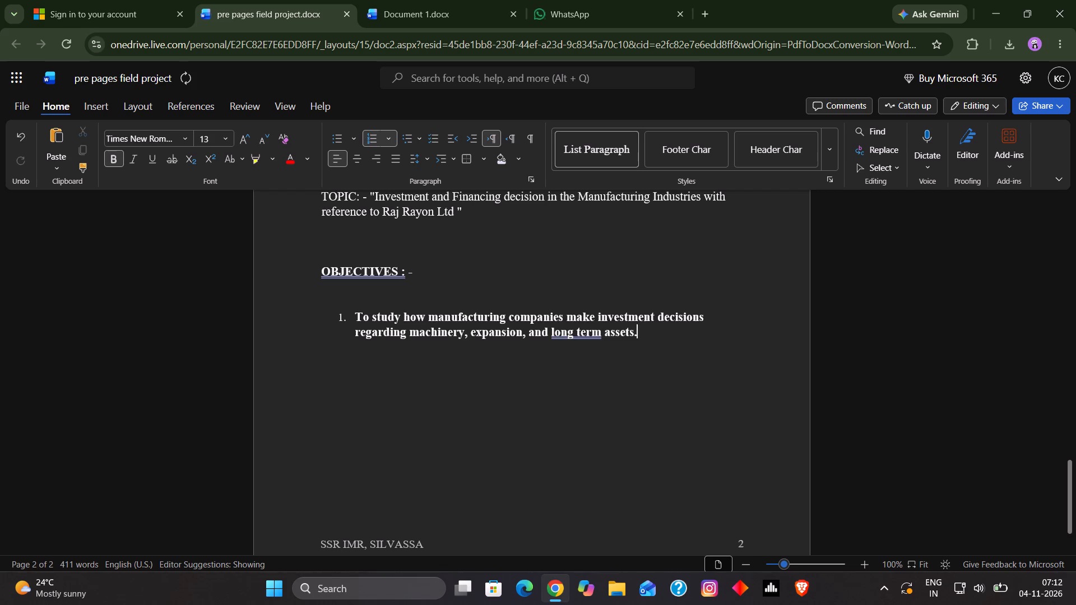
End the numbering after the first objective and add three blank lines below it.
key(Return)
key(BackSpace)
key(BackSpace)
key(Return)
key(Return)
key(Return)
Return to the end of the first objective and add a second numbered item directly after it.
key(Left)
key(Left)
key(Left)
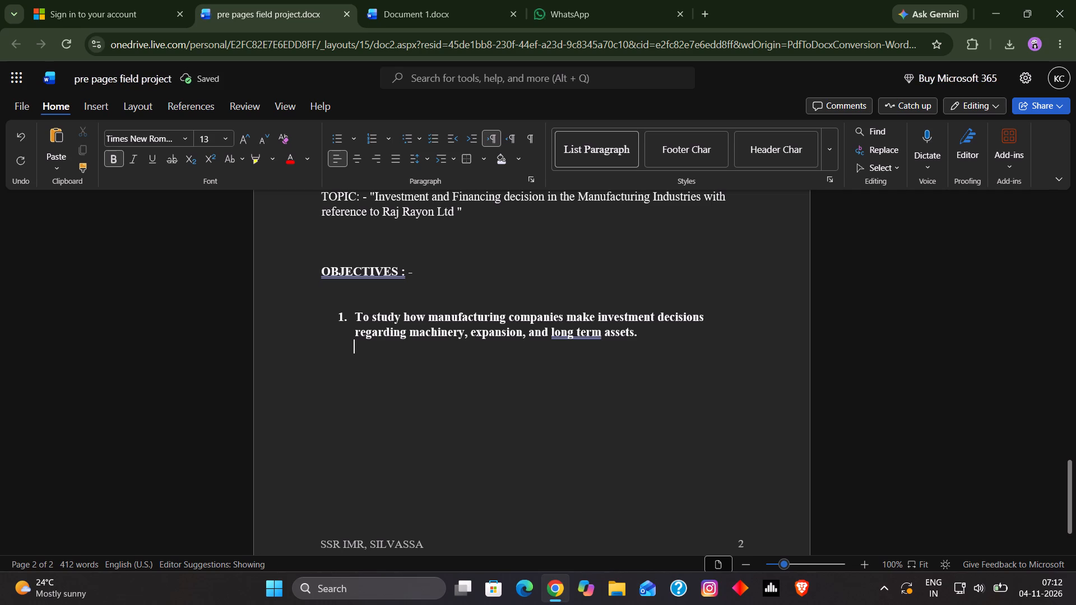
key(Up)
key(Right)
key(Right)
key(Right)
key(Right)
key(Right)
key(Right)
key(Right)
key(Right)
key(Right)
key(Right)
key(Right)
key(Right)
key(Right)
key(Right)
key(Right)
key(Right)
key(Right)
key(Right)
key(Right)
key(Right)
key(Right)
key(Right)
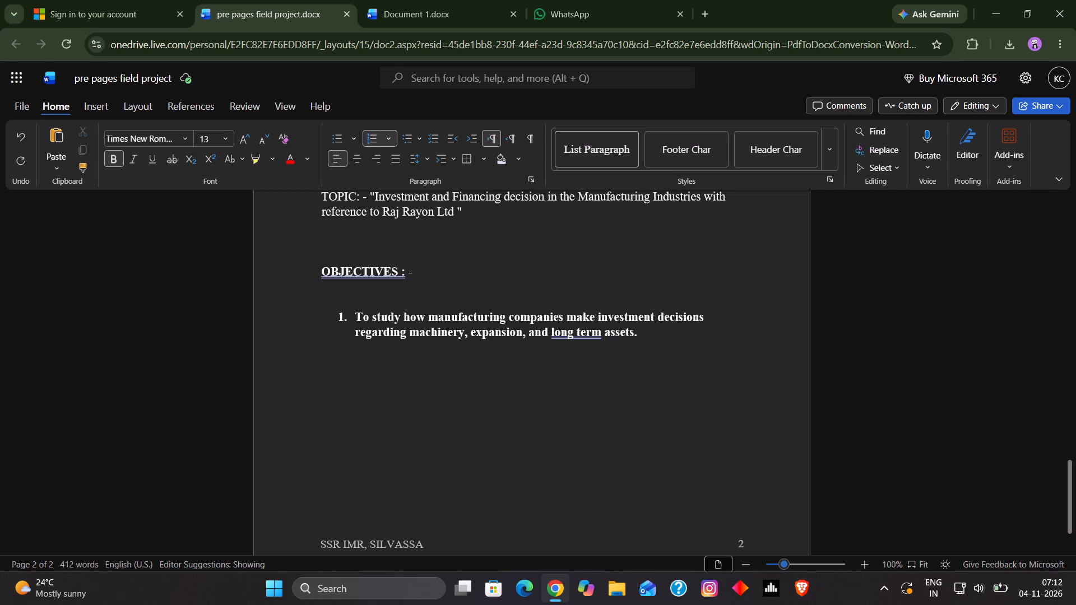
key(Right)
key(Right)
key(Right)
key(Return)
Write "To analyze the financing descisions of manufacturing" as the start of the second numbered objective.
key(shift+t)
text(o)
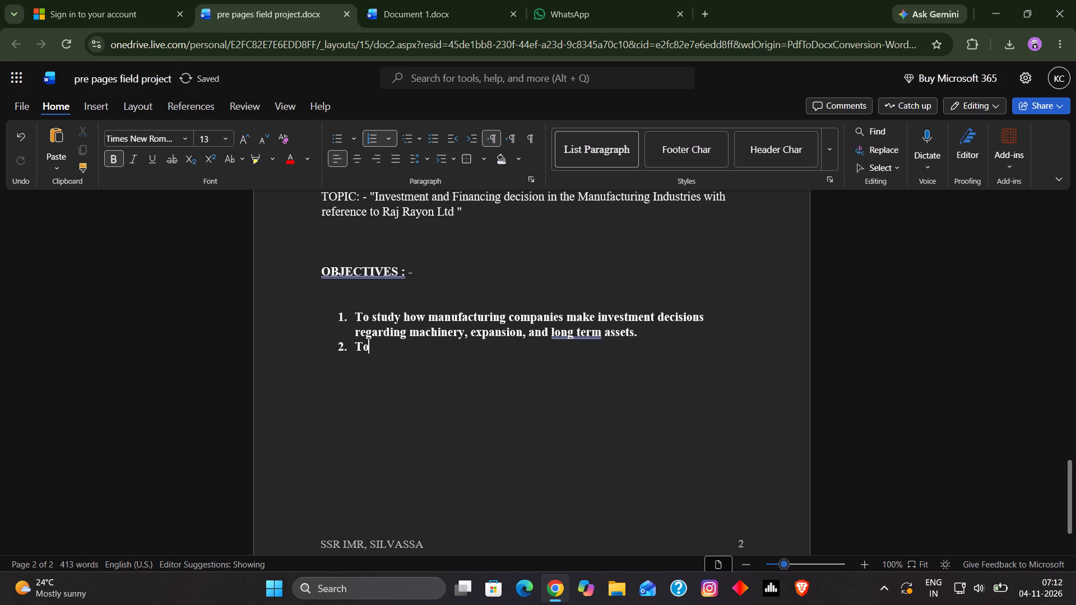
key(space)
text(anal)
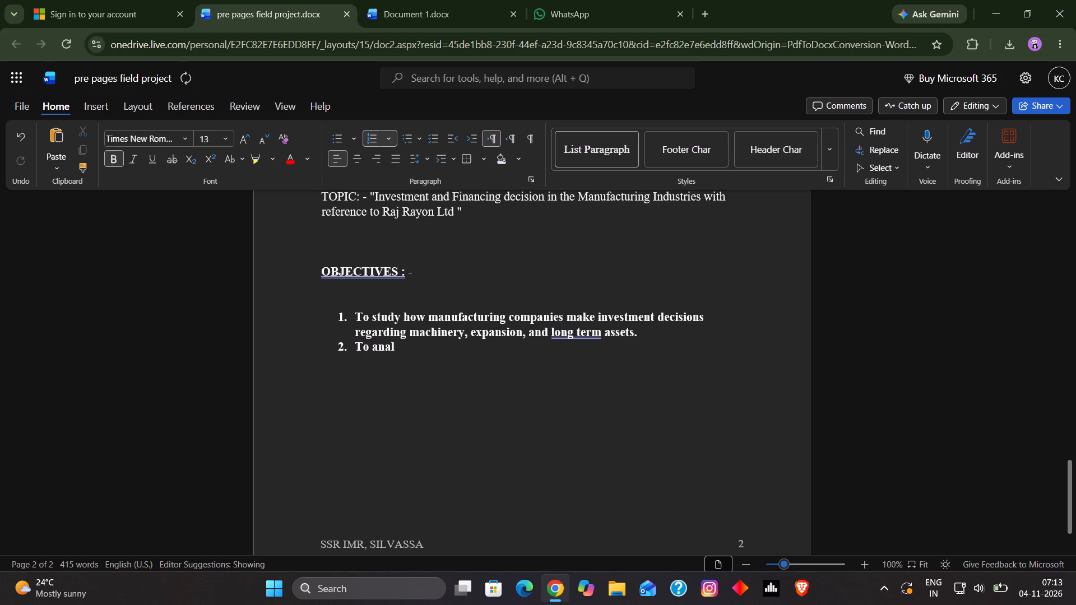
text(yze)
key(space)
text(the financing)
key(space)
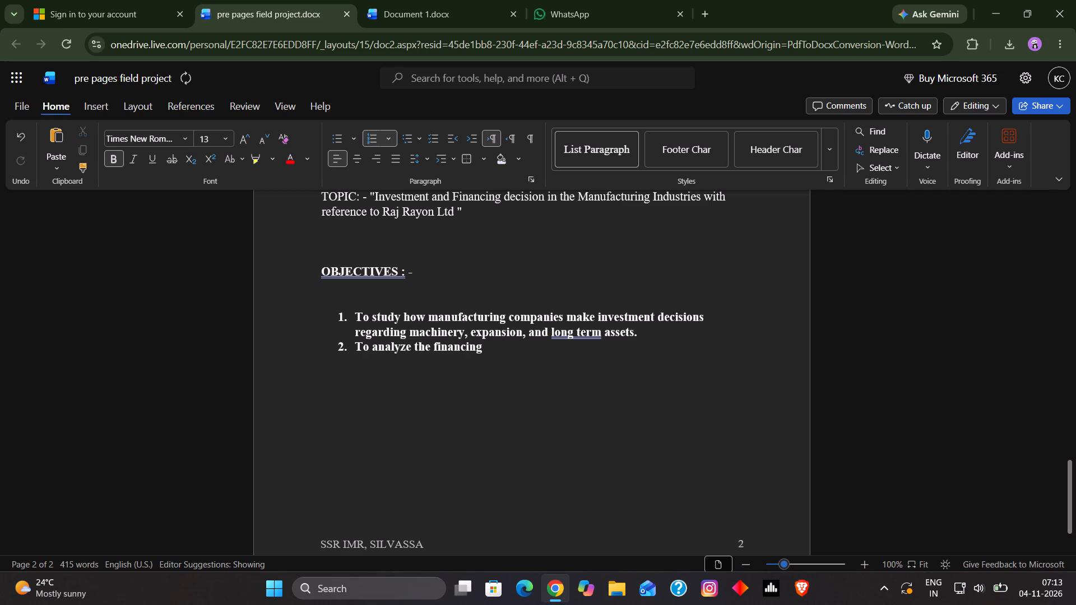
text(descisions)
key(space)
text(of)
key(space)
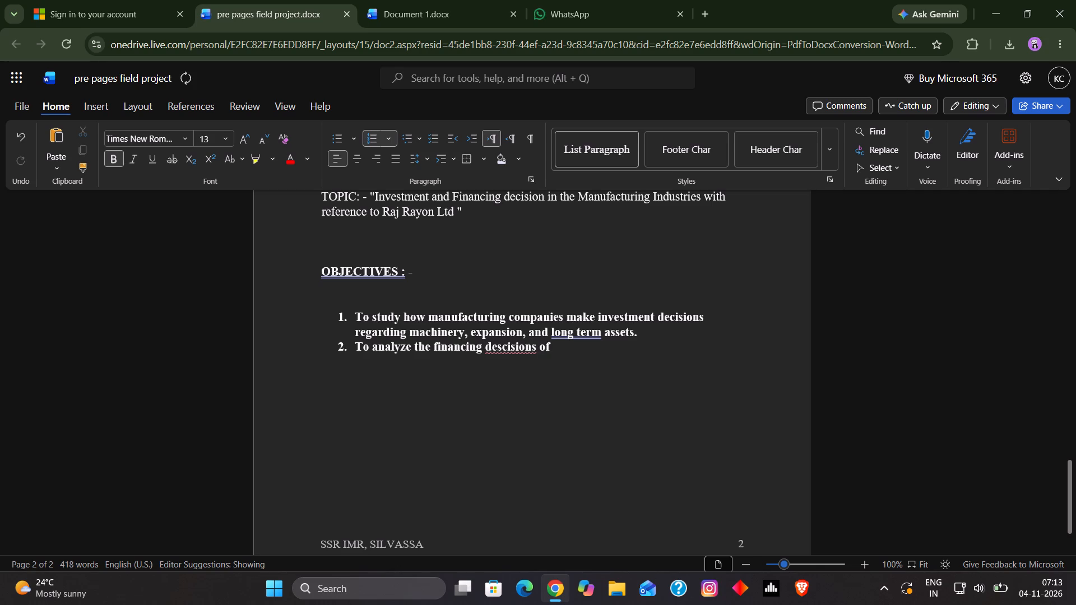
text(manufacturing)
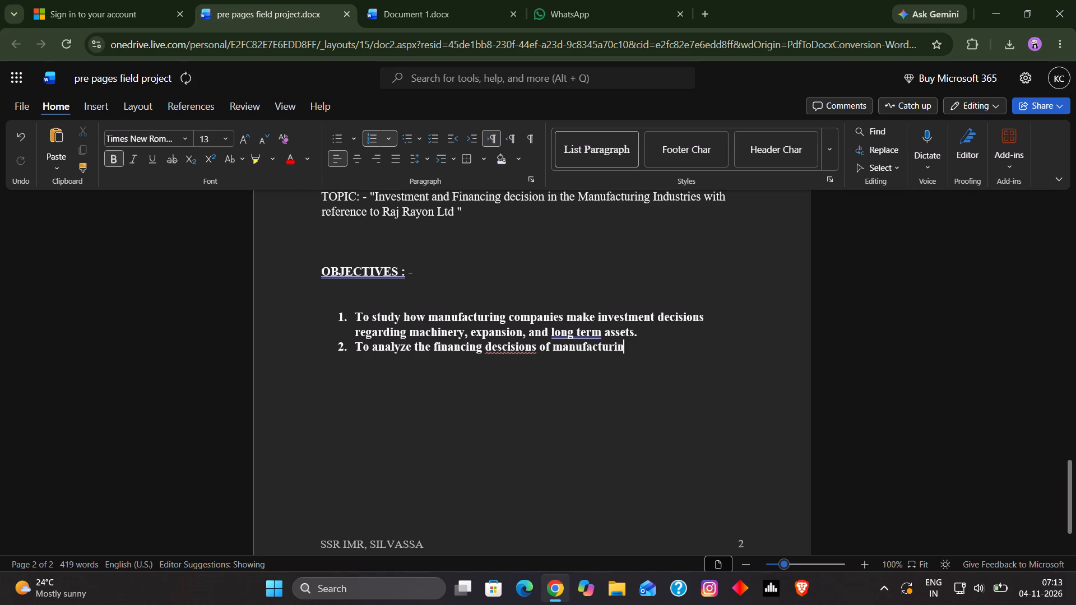
key(space)
Correct the misspelled word "descisions" in the second objective to the suggested spelling "decisions".
click(526, 347)
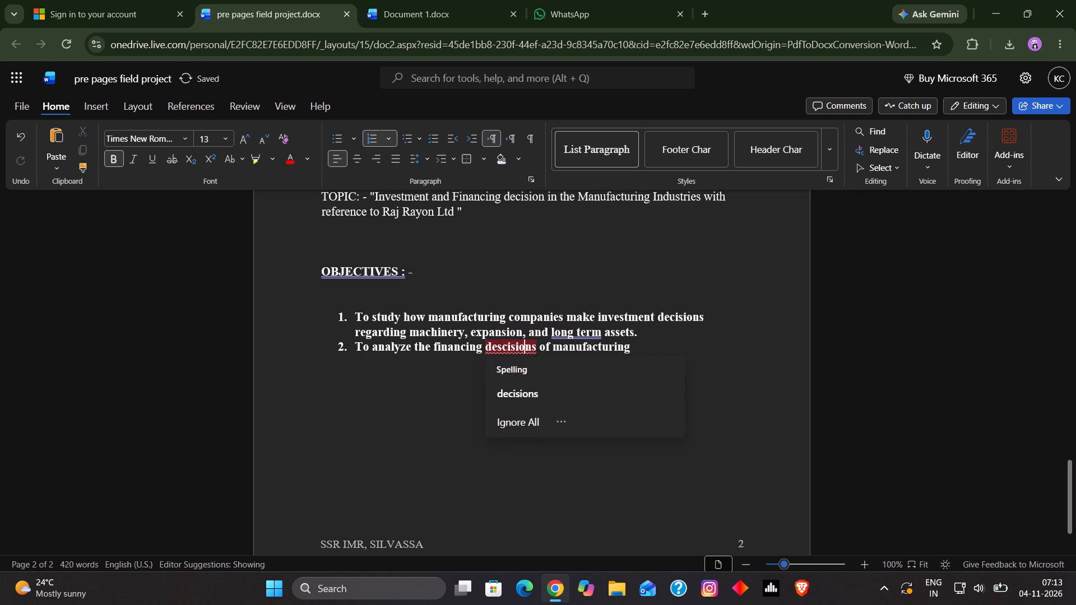
click(540, 390)
Continue the second objective after "manufacturing" with the words "companies, including".
click(650, 356)
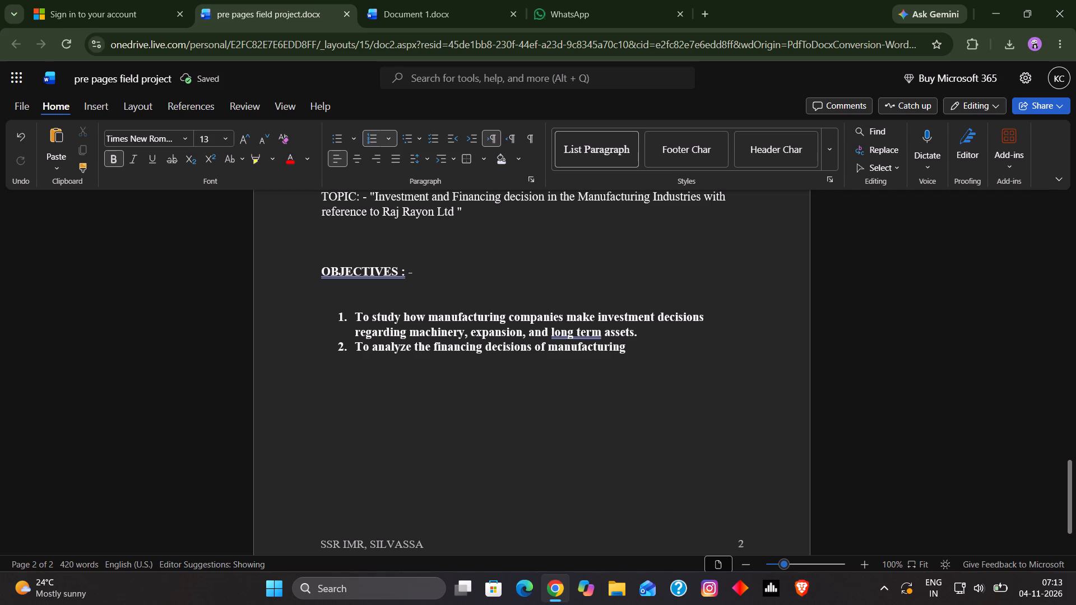
click(650, 356)
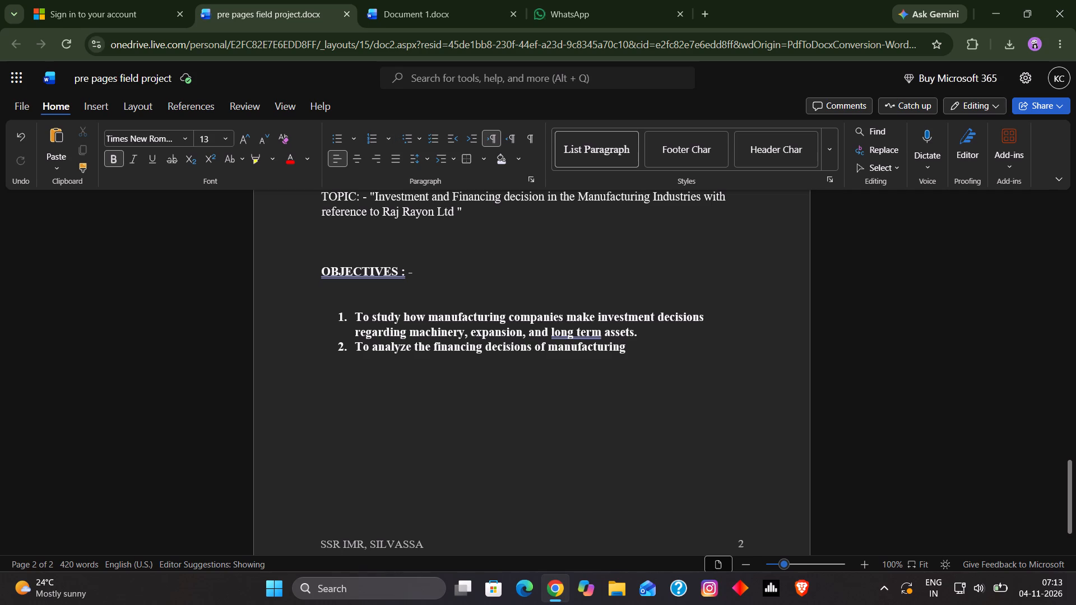
click(629, 352)
text(companies)
key(space)
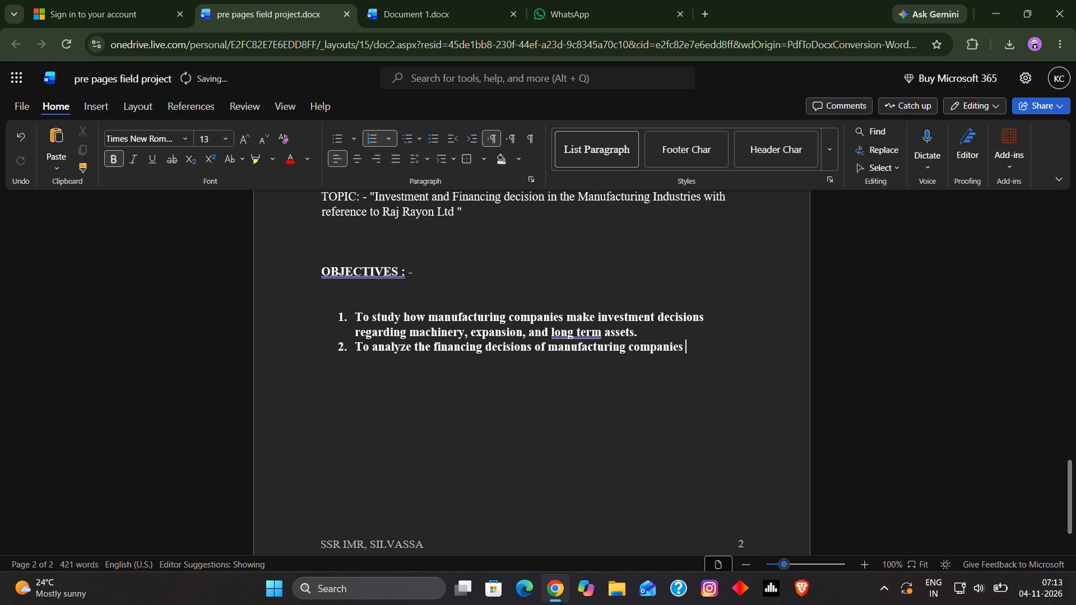
key(BackSpace)
text(,)
key(space)
key(i)
text(ncludin)
text(g)
key(space)
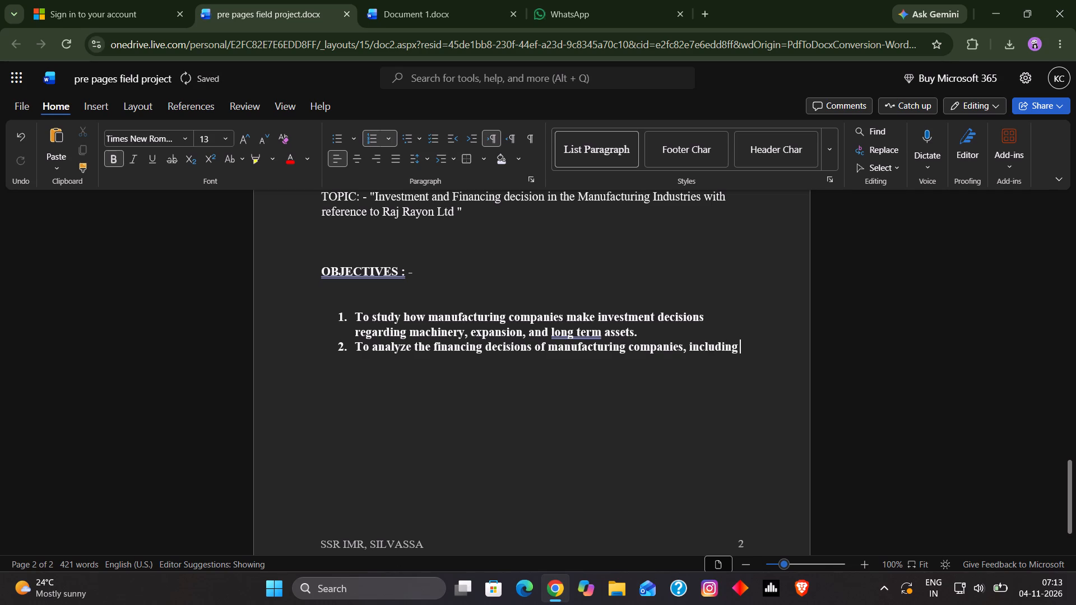
Complete the second objective with "the use of debt, equity, and internal funds.".
text(the)
key(space)
text(use of debt)
key(space)
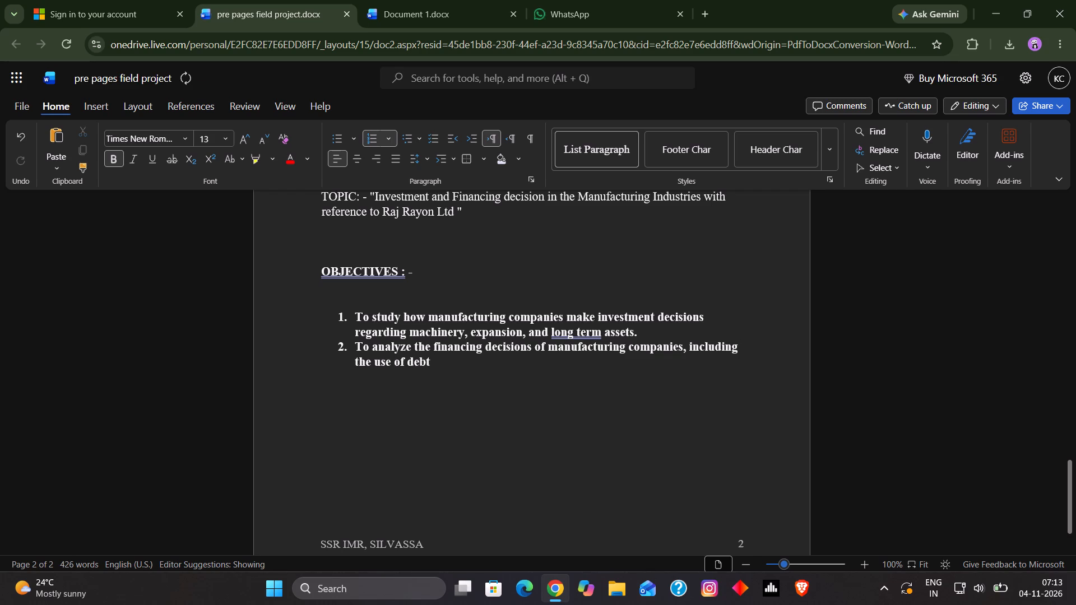
key(BackSpace)
text(, eq)
text(uity)
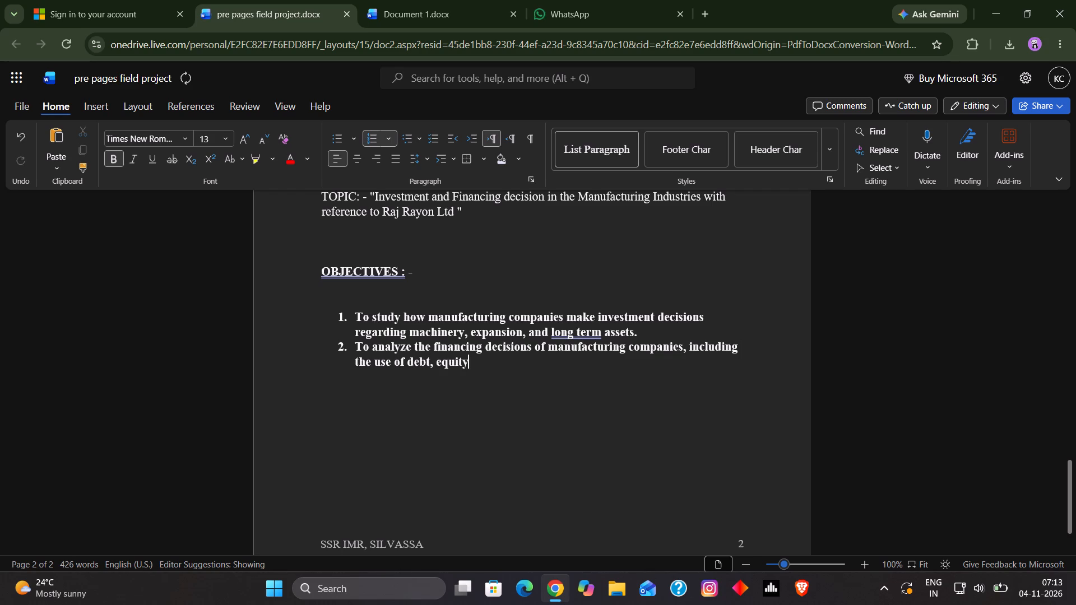
text(,)
key(space)
text(and)
key(space)
text(internal)
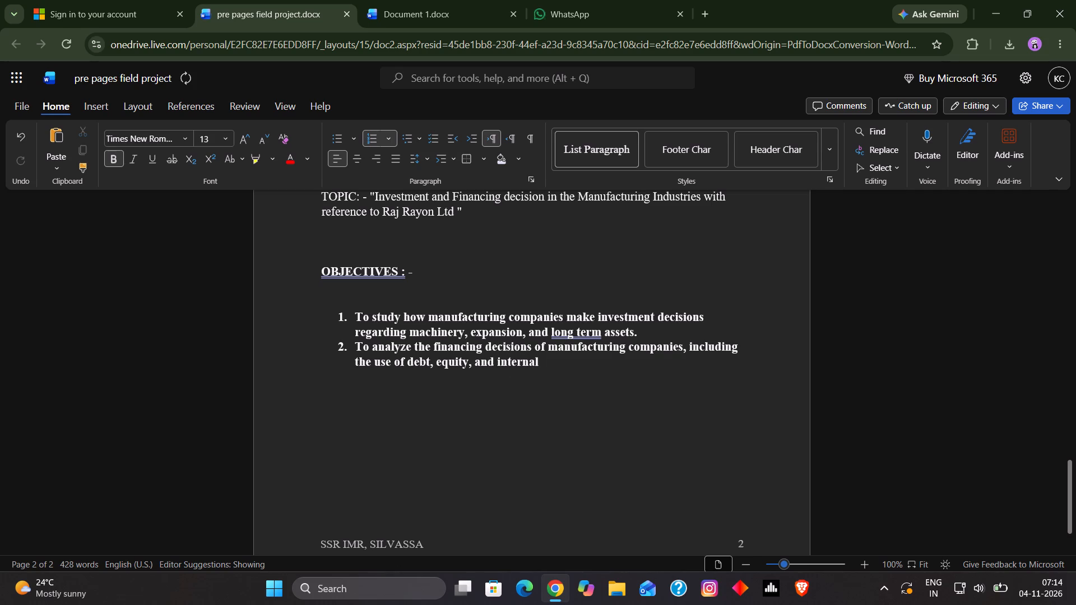
key(space)
text(funds)
key(space)
key(BackSpace)
key(period)
Insert two blank, unnumbered lines between the first and second objectives.
click(687, 332)
key(Return)
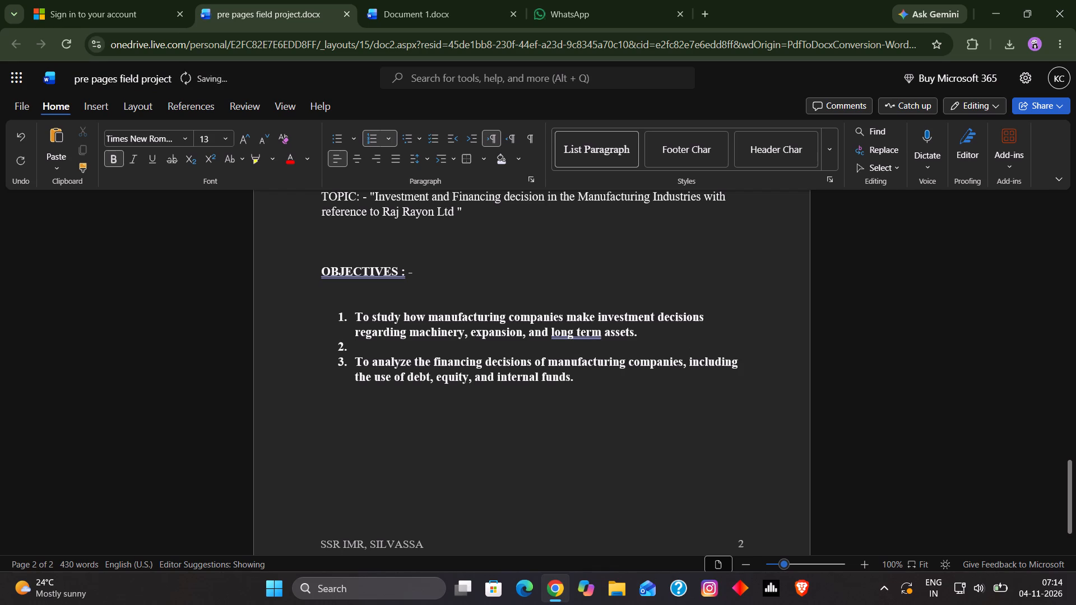
key(BackSpace)
key(Return)
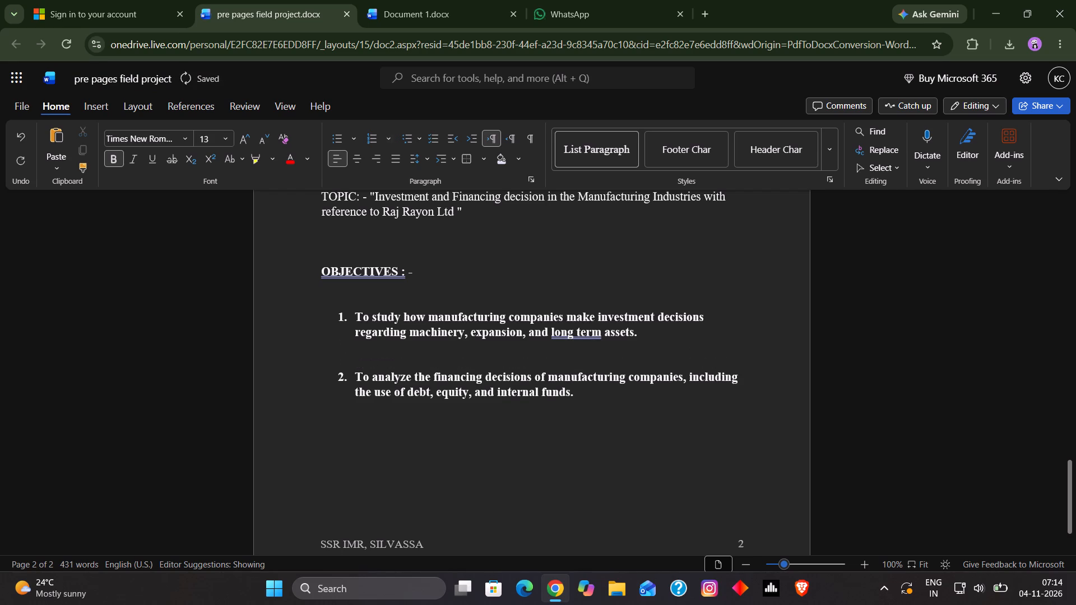
Widen the gap between the first and second objectives by two more blank, unnumbered lines.
key(Return)
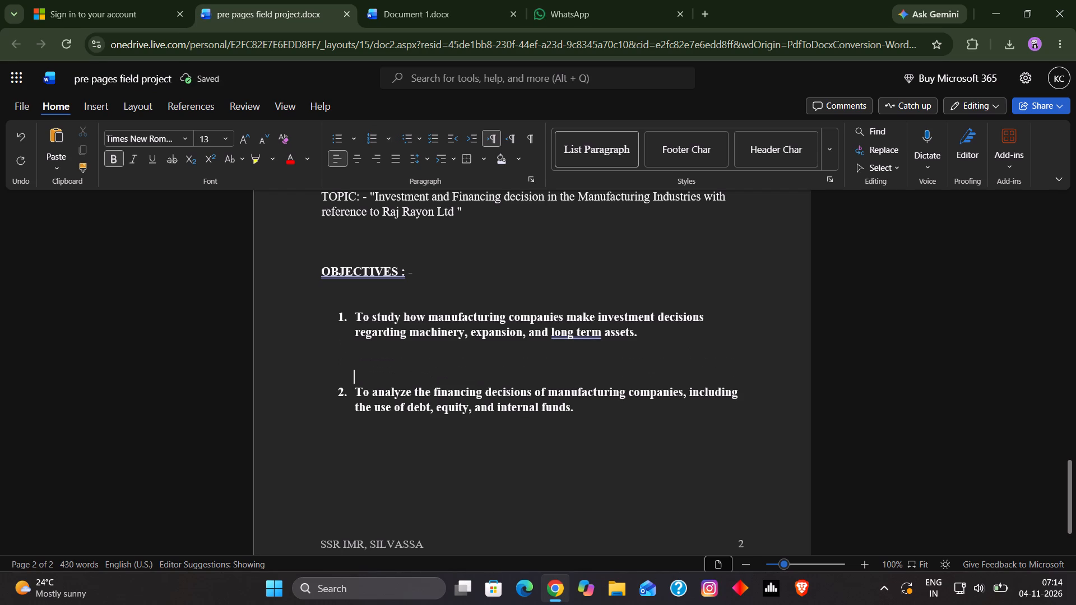
key(Return)
key(BackSpace)
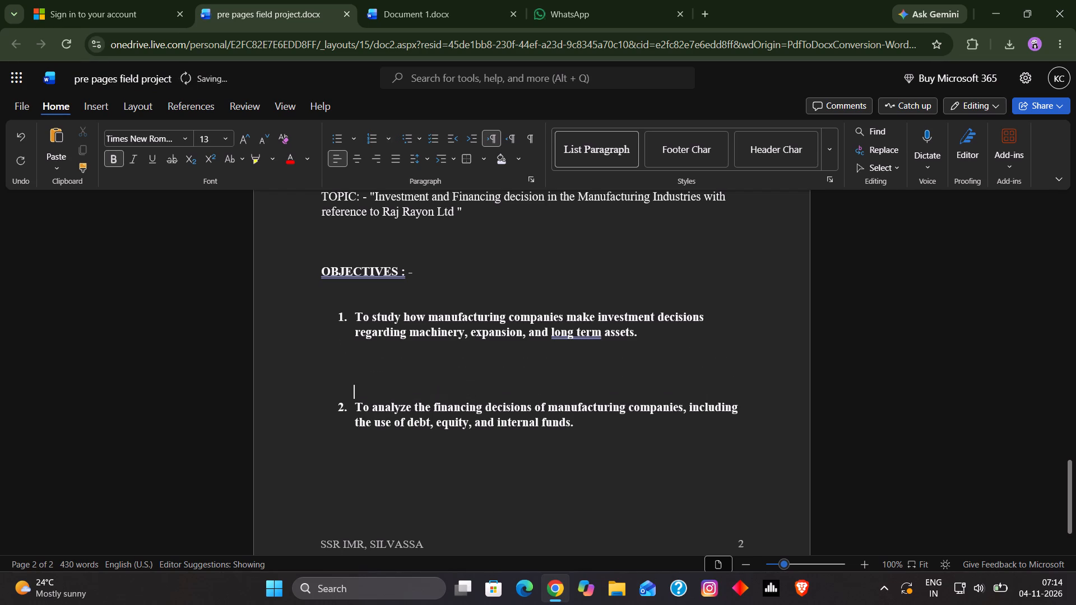
key(BackSpace)
key(BackSpace)
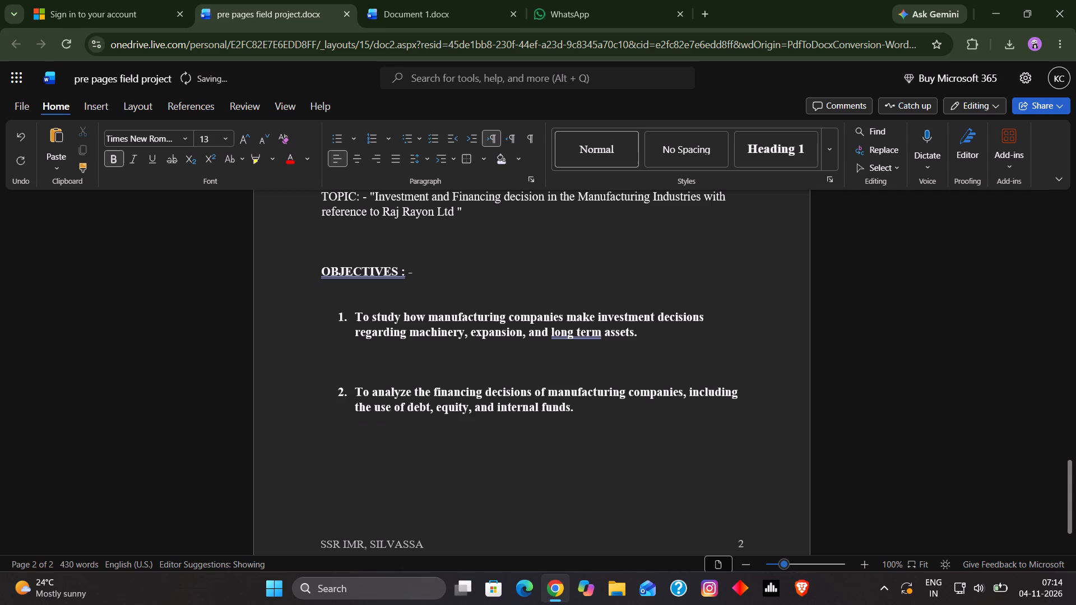
key(Return)
key(BackSpace)
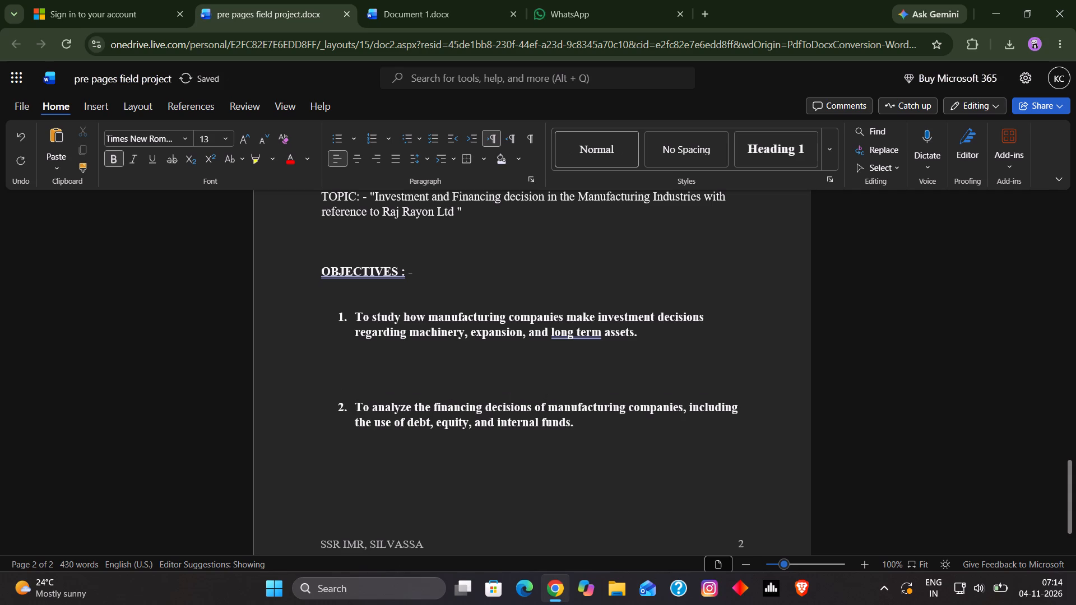
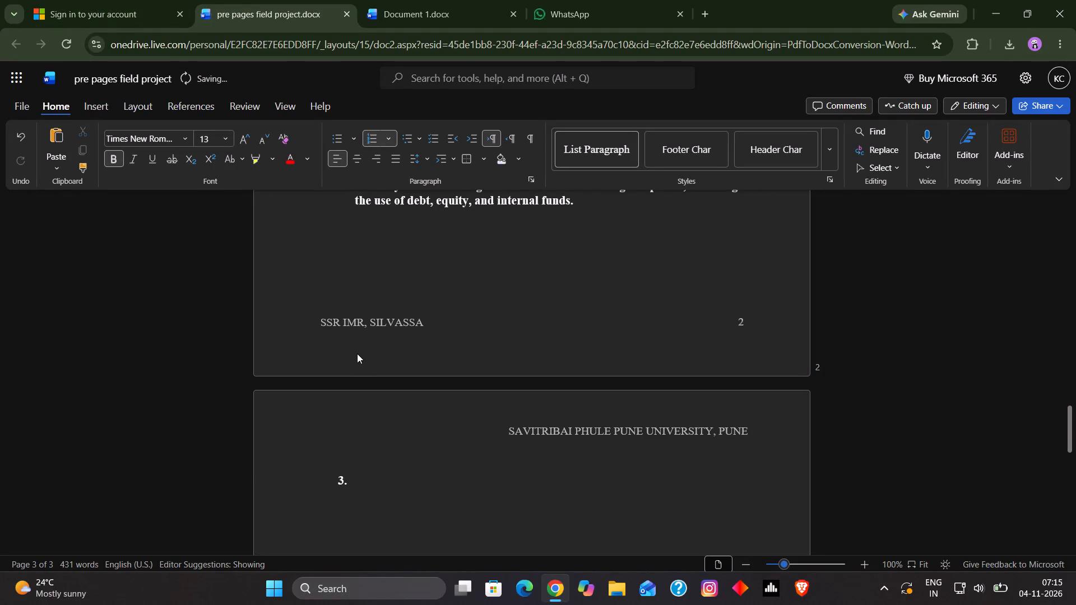
Continue the text of numbered item 3 on the third page with "MPANY" followed by a space.
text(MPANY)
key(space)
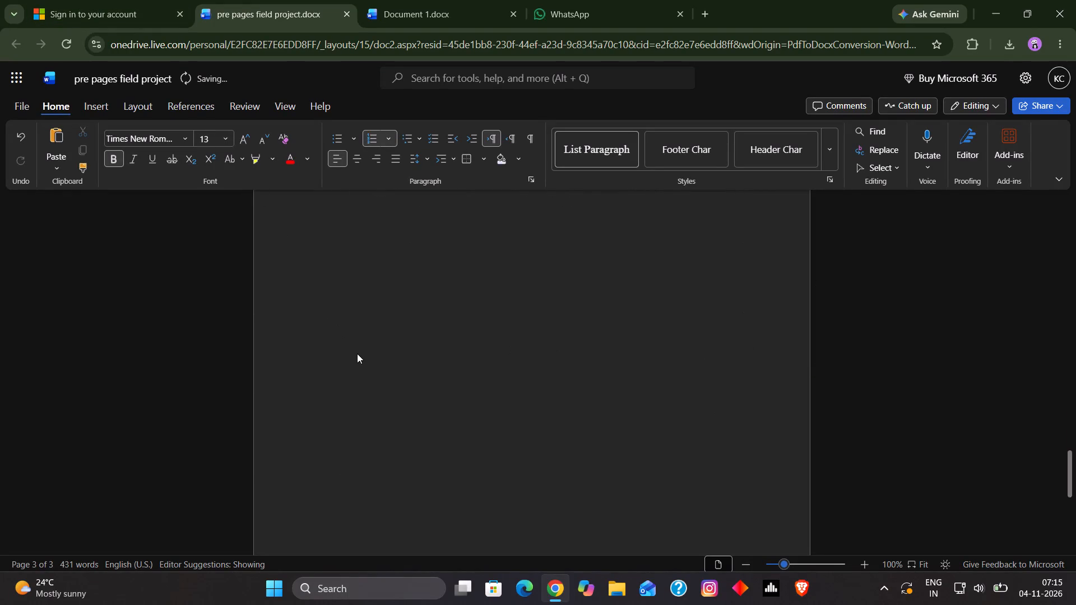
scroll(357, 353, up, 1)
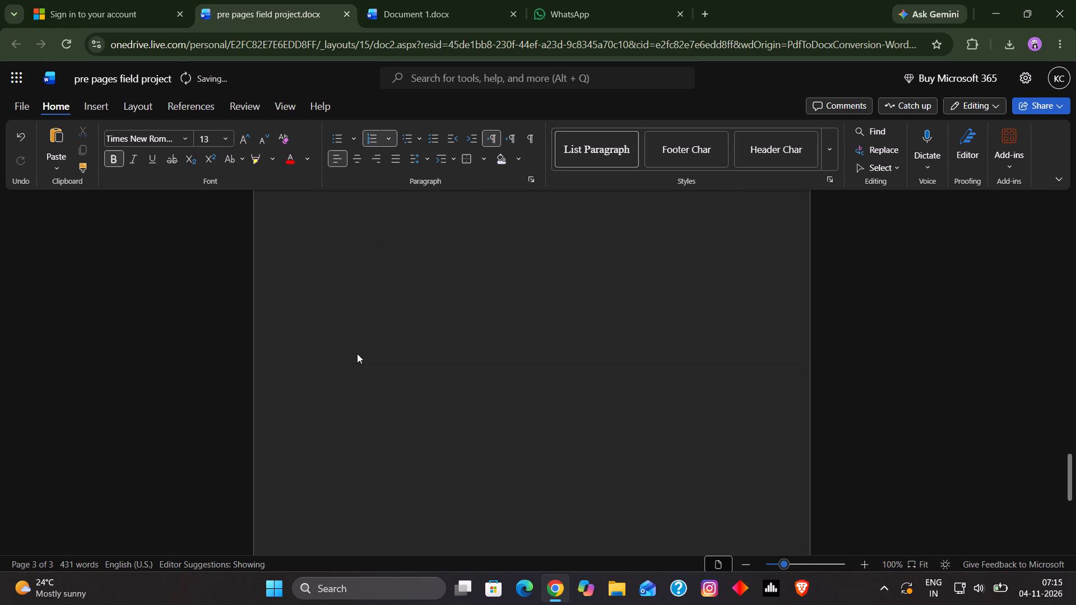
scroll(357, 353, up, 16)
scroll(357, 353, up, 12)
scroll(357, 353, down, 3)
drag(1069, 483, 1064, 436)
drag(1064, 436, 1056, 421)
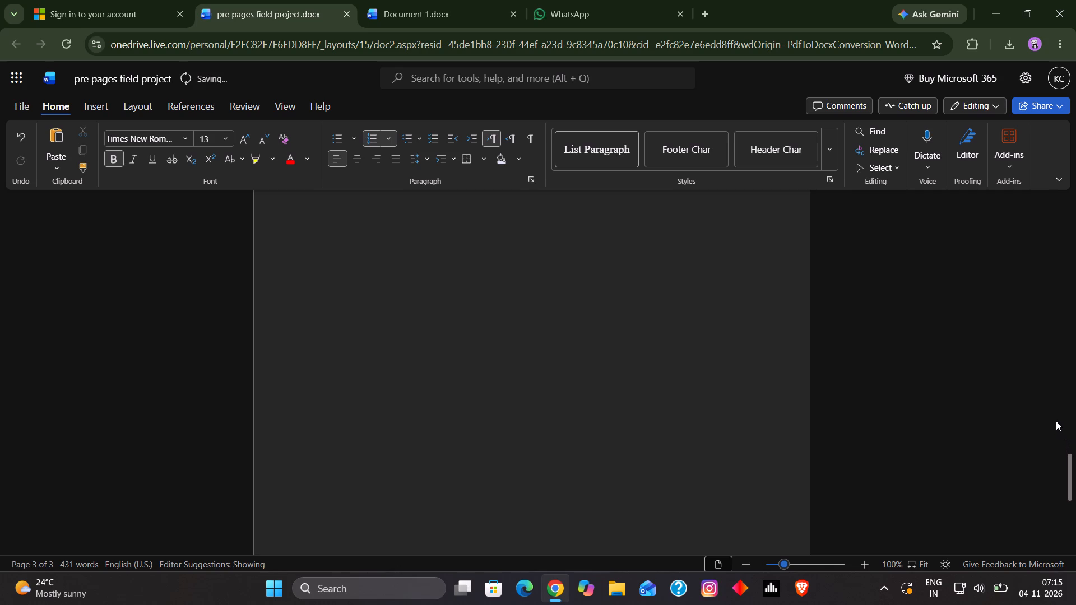
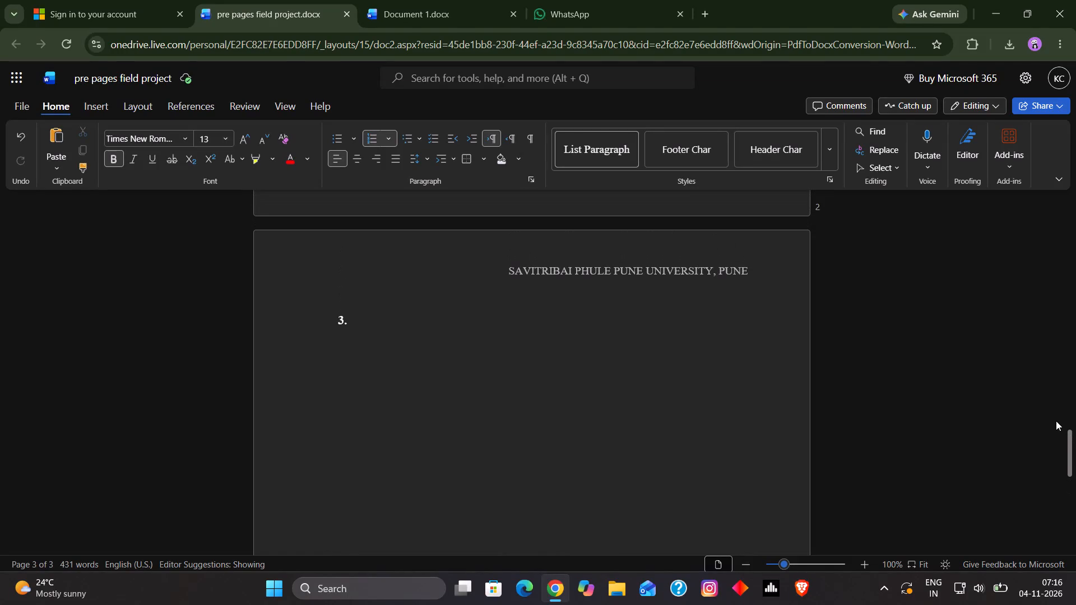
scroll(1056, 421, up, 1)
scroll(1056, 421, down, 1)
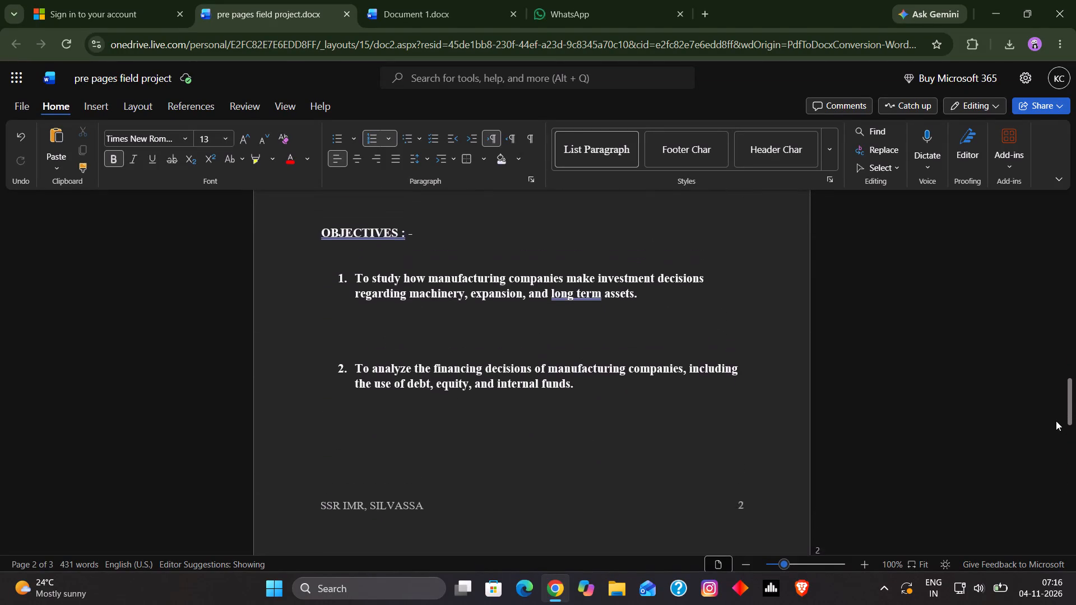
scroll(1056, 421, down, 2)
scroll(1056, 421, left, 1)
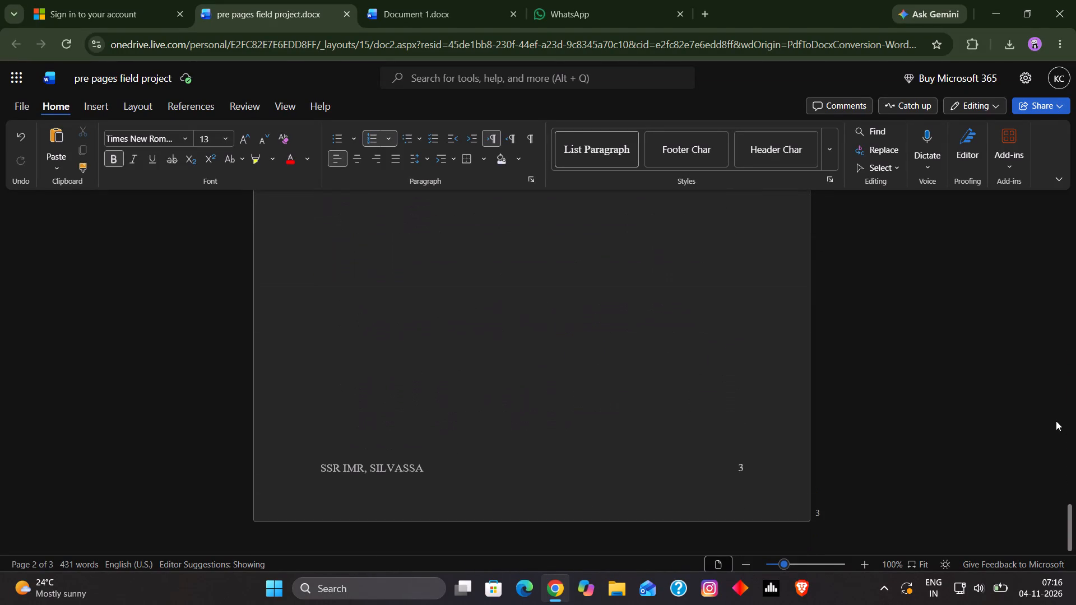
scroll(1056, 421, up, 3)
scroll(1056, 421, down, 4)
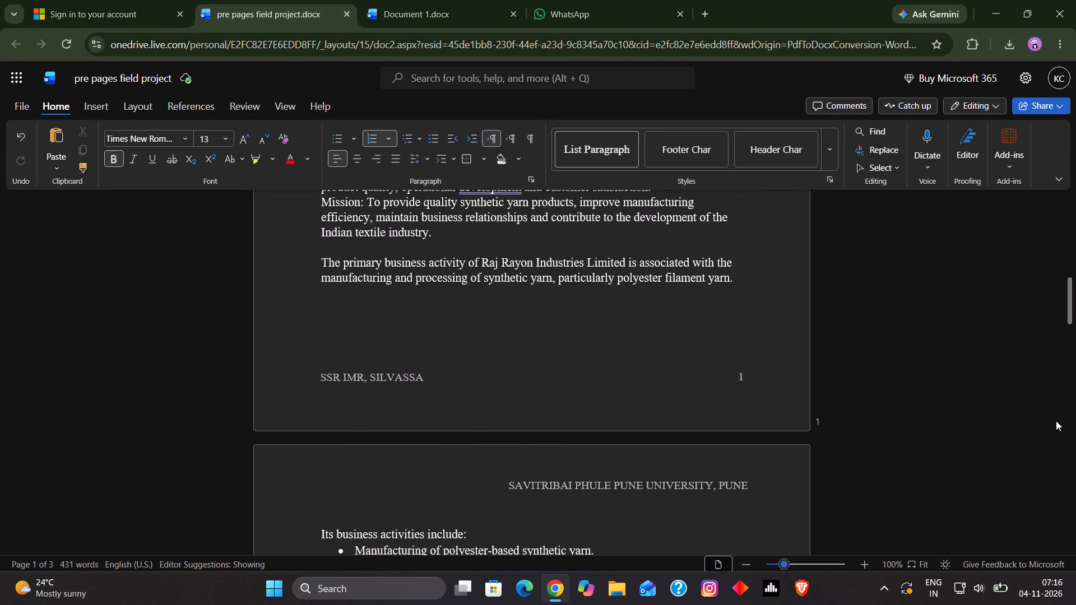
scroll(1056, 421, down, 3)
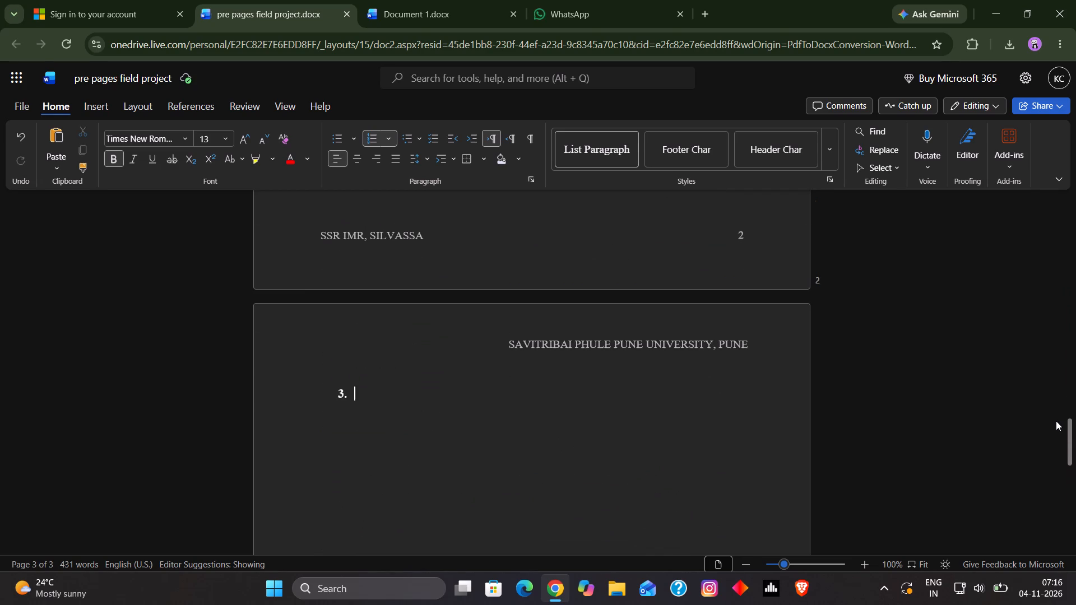
Enter "COMPANY" in capitals as the heading text of numbered item 3 on page 3.
scroll(1056, 421, down, 1)
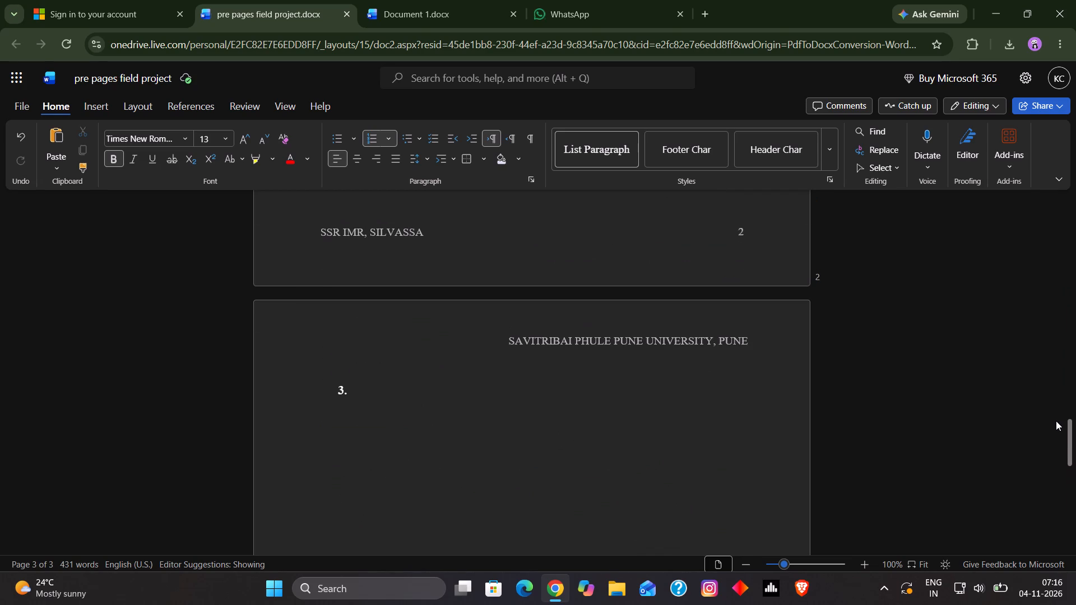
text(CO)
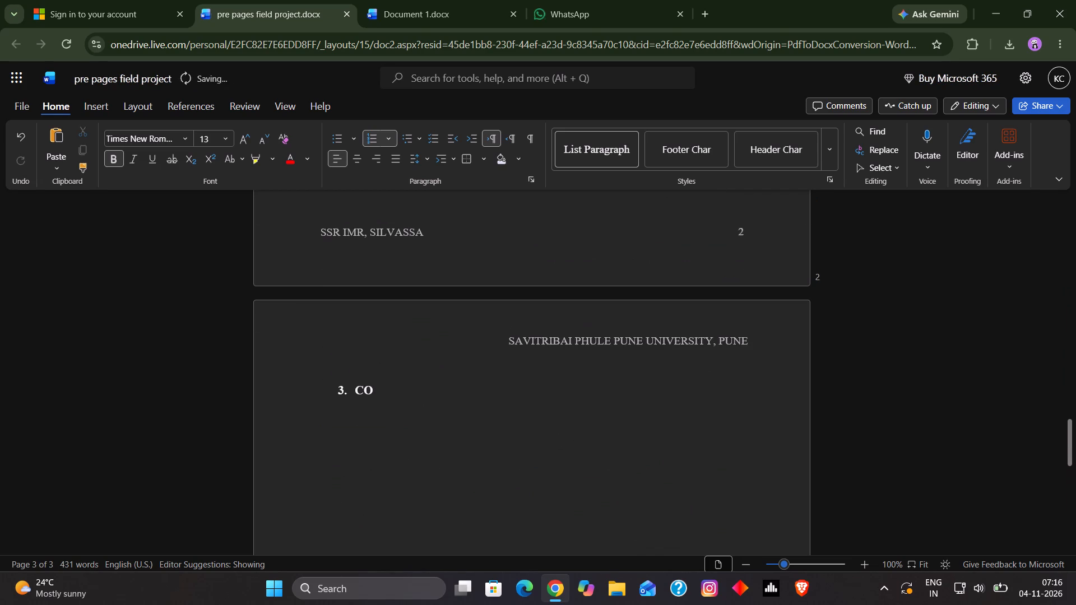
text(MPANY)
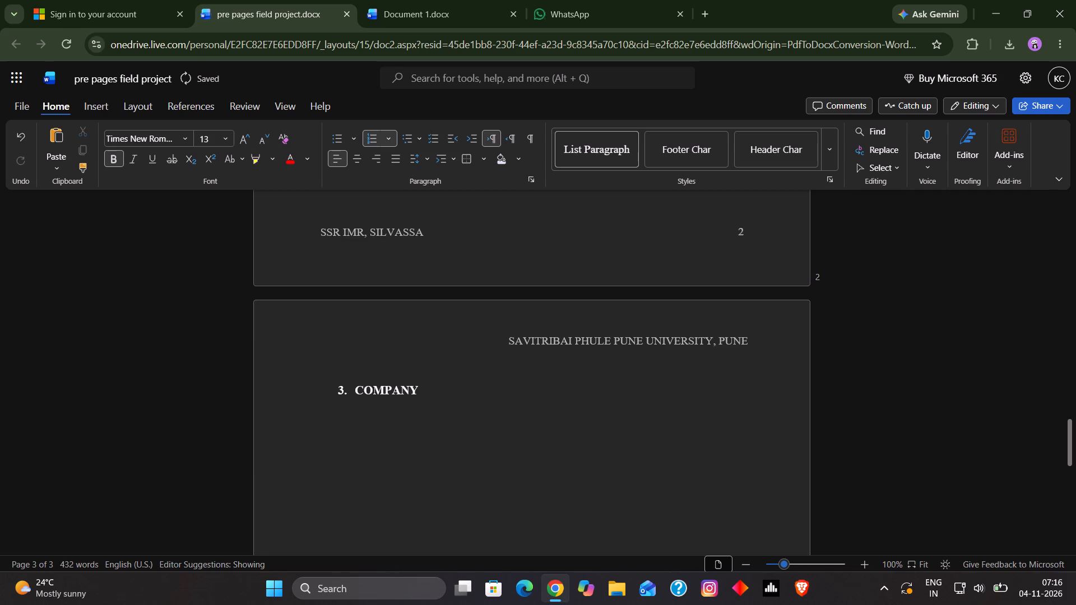
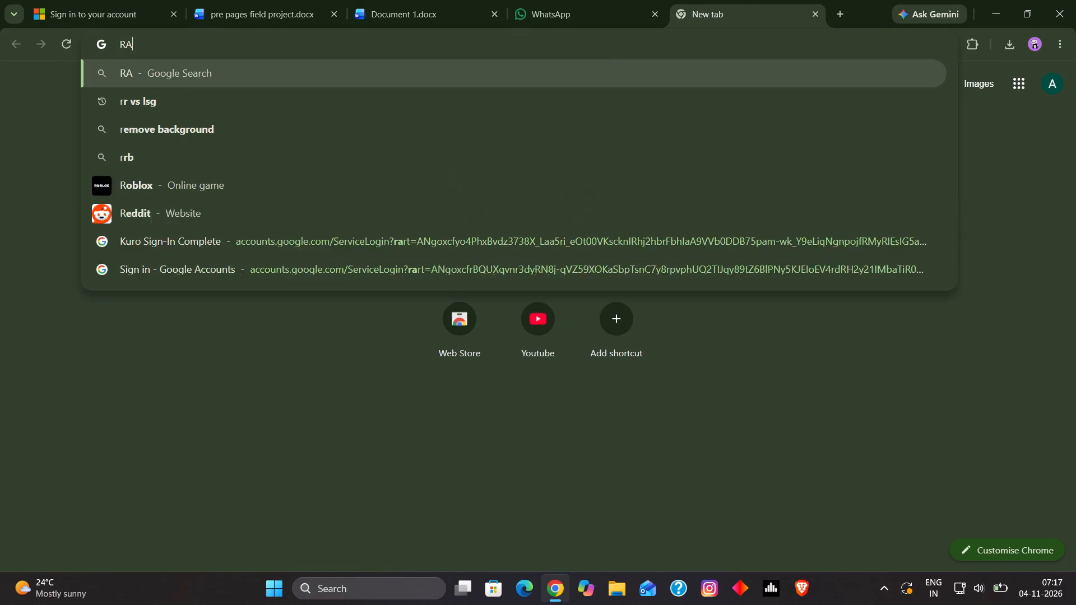
Search Google for "RAJ RAYON LOGO" to find the company's logo images.
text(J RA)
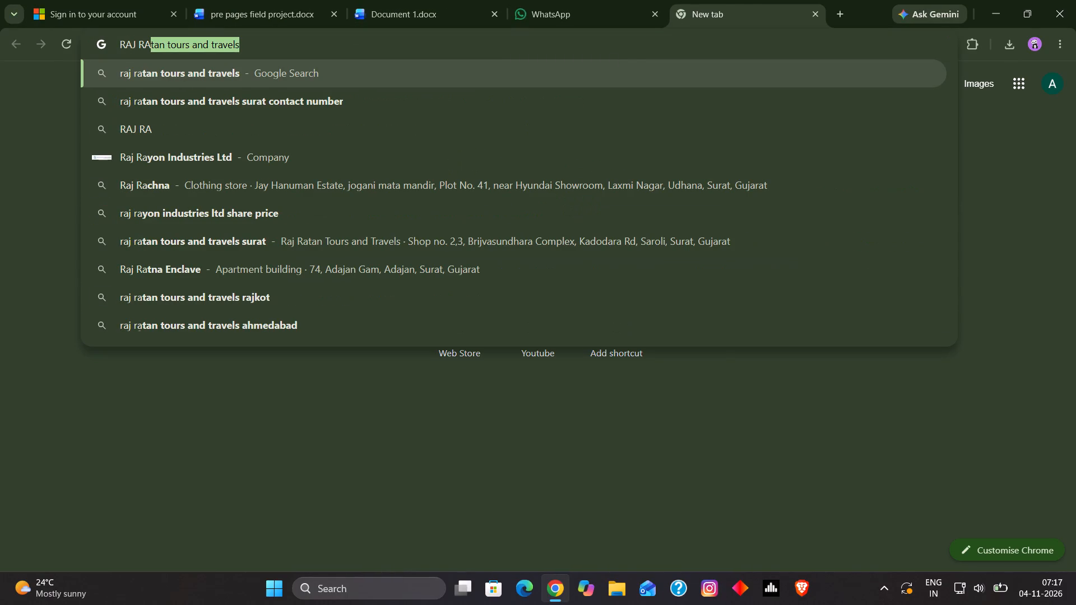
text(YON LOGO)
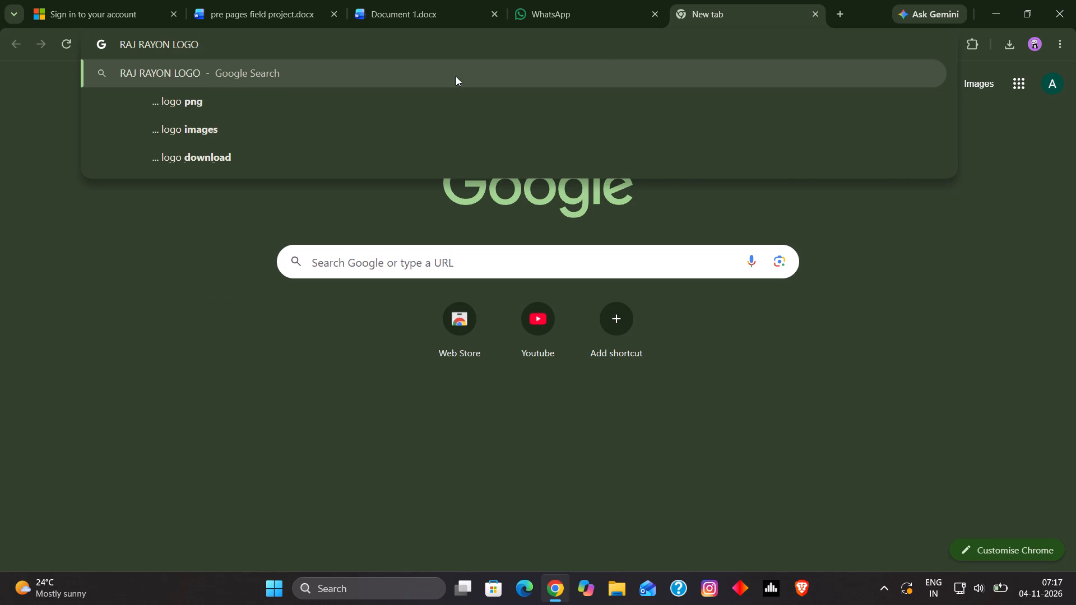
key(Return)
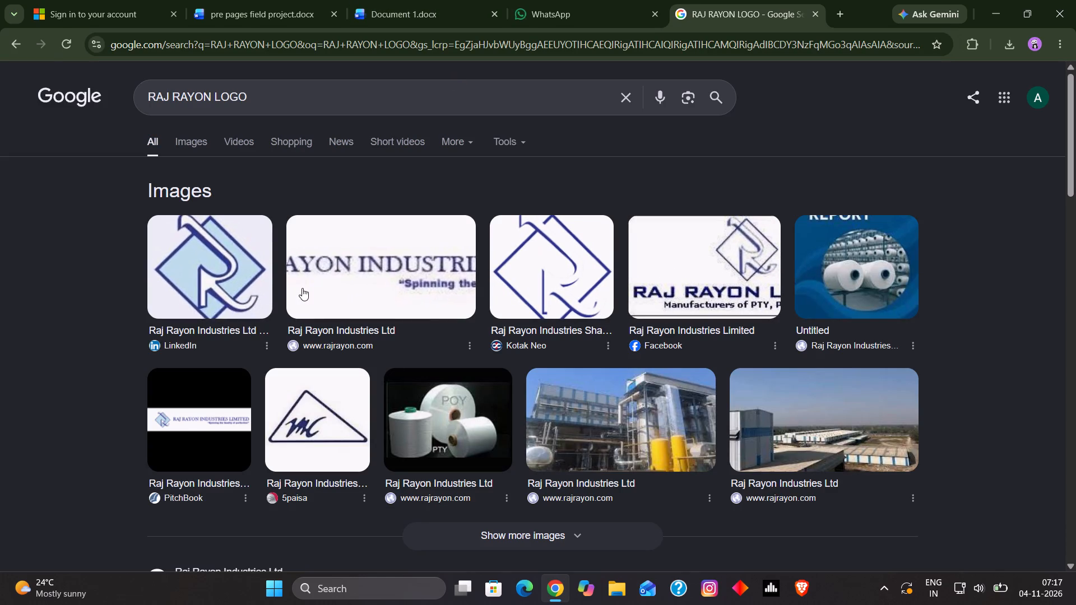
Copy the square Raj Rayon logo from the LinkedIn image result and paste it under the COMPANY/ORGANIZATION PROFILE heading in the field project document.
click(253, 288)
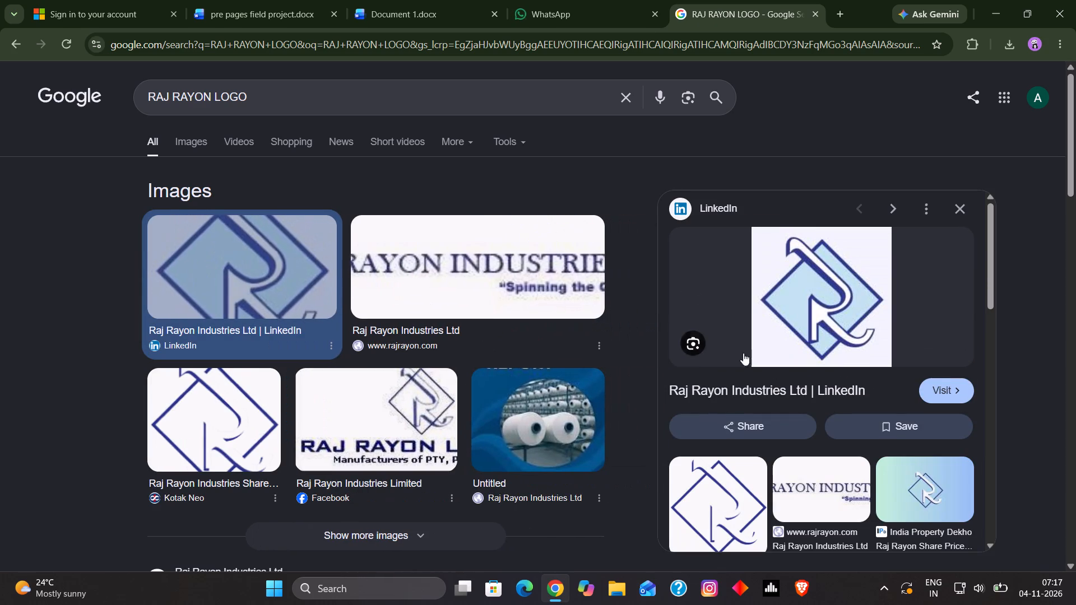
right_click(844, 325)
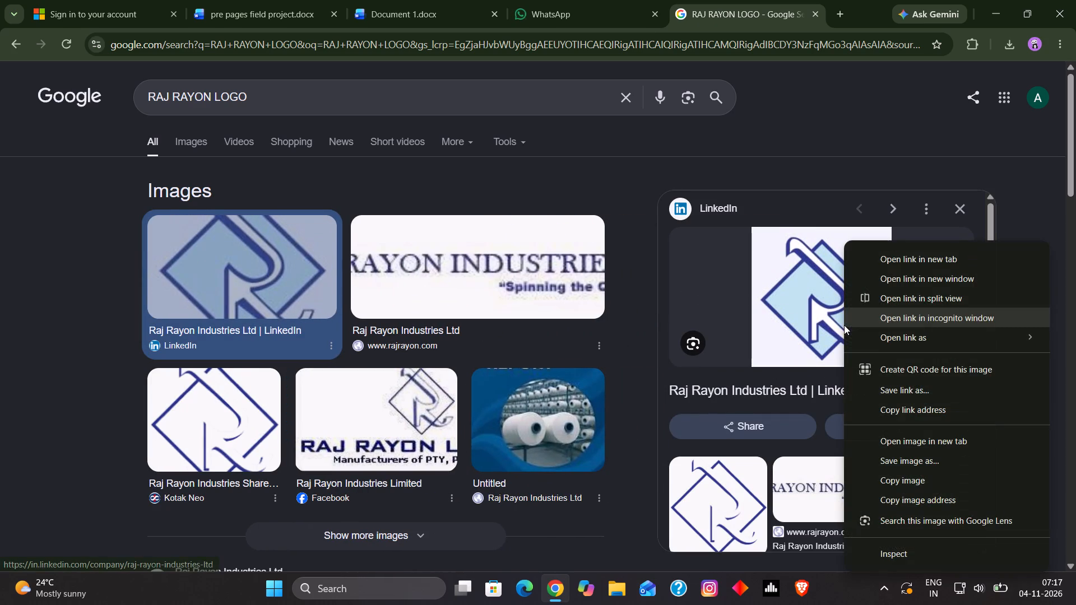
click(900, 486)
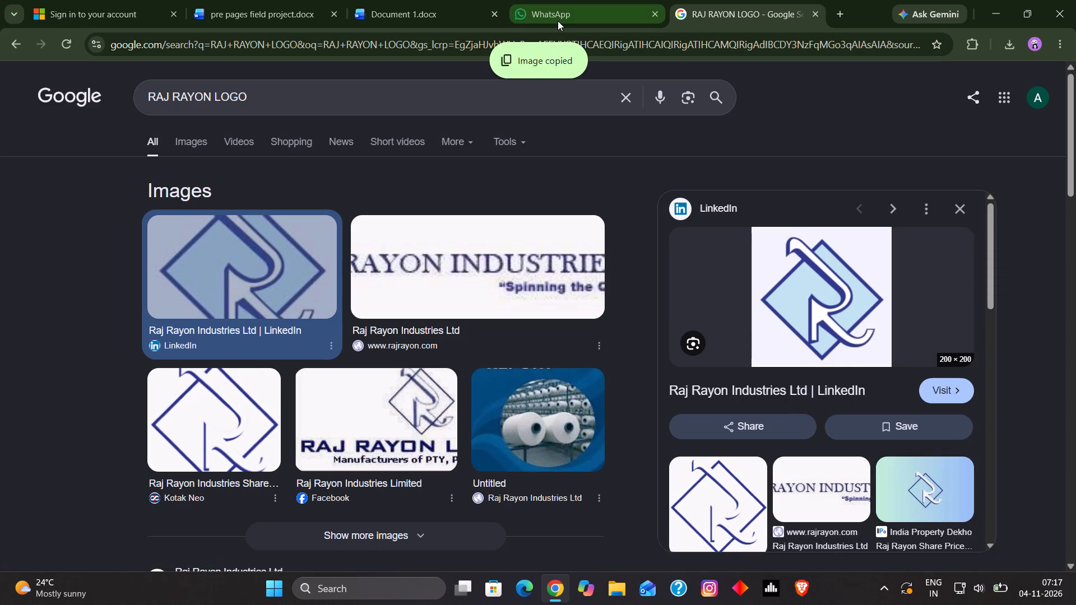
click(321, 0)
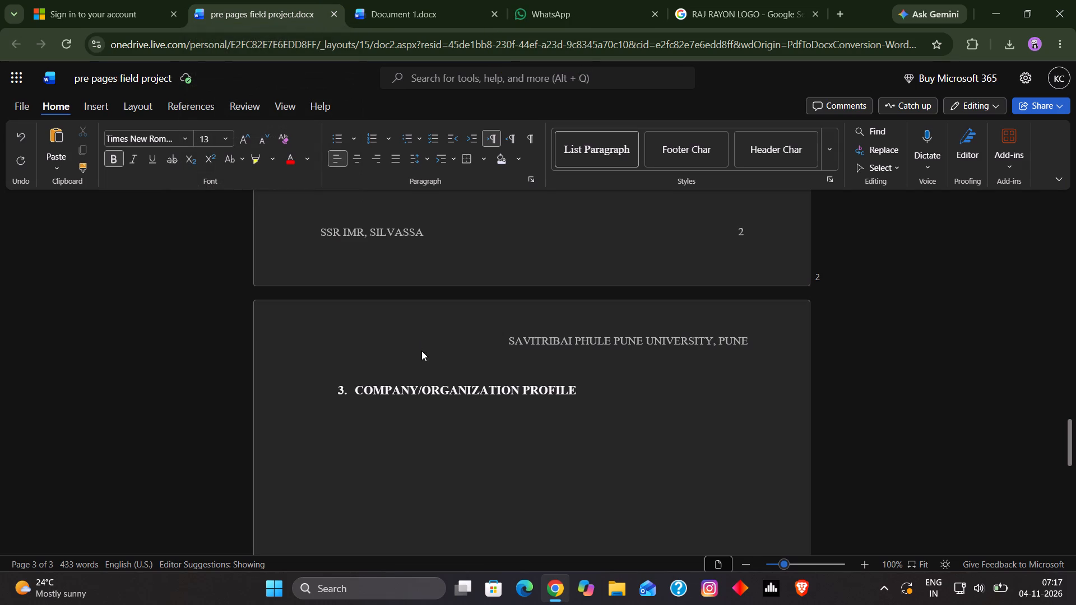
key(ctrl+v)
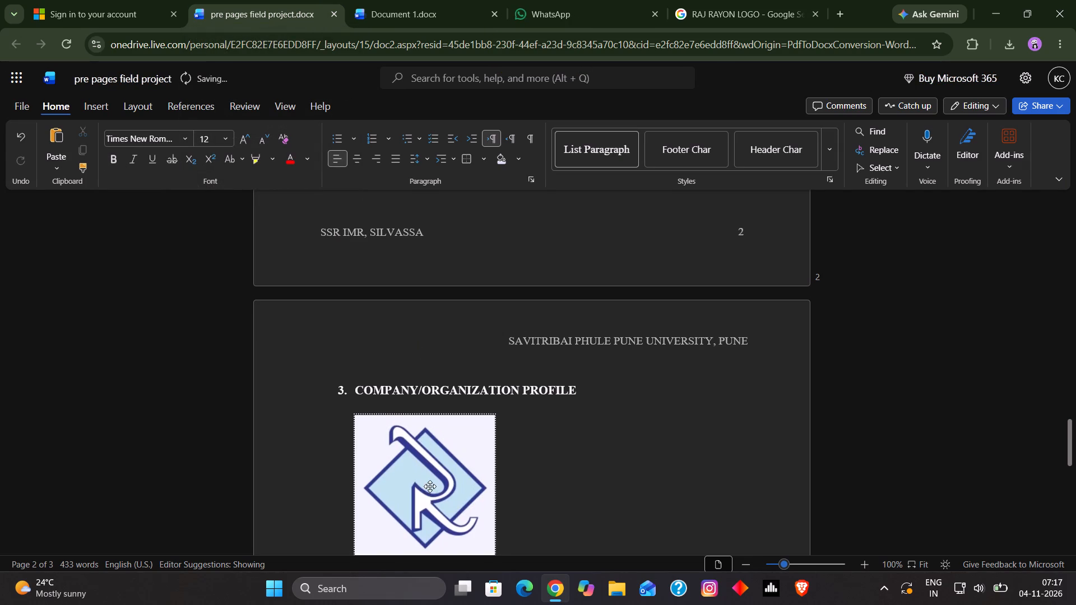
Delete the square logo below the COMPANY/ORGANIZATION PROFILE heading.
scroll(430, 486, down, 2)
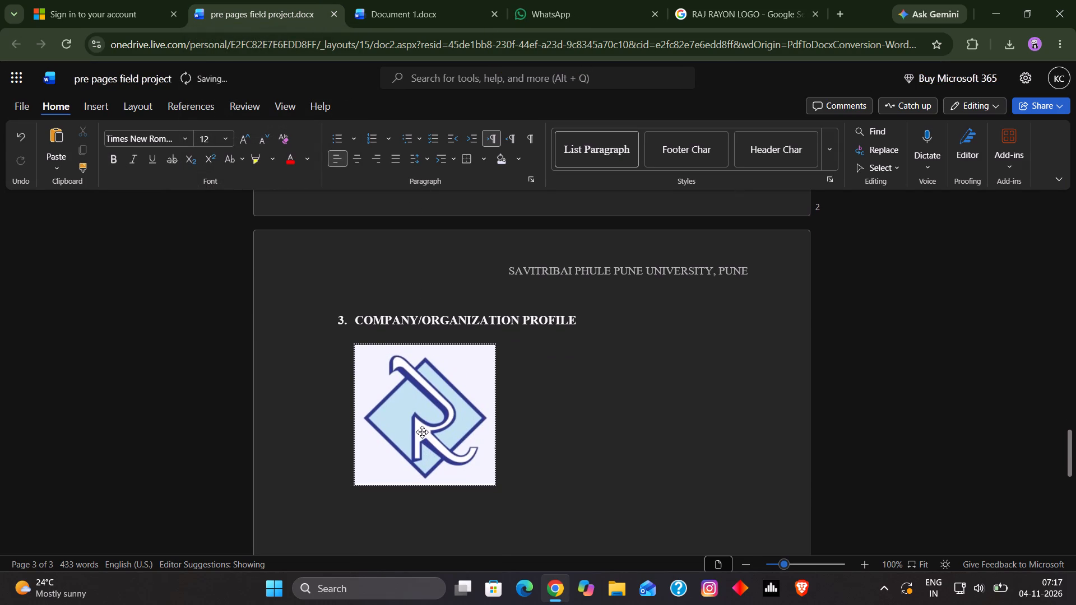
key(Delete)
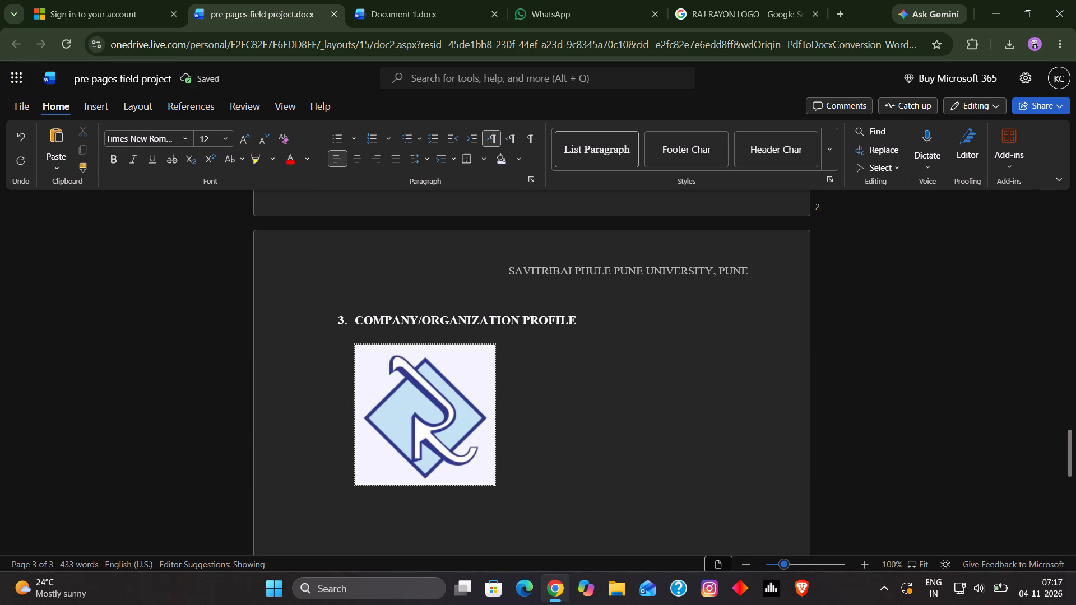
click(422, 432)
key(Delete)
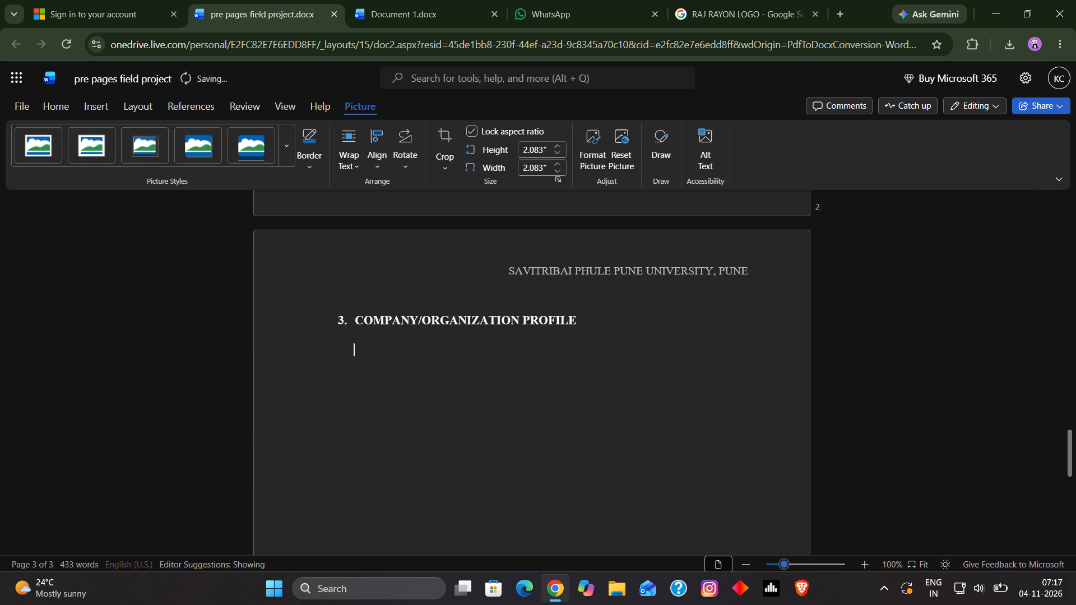
scroll(276, 314, up, 2)
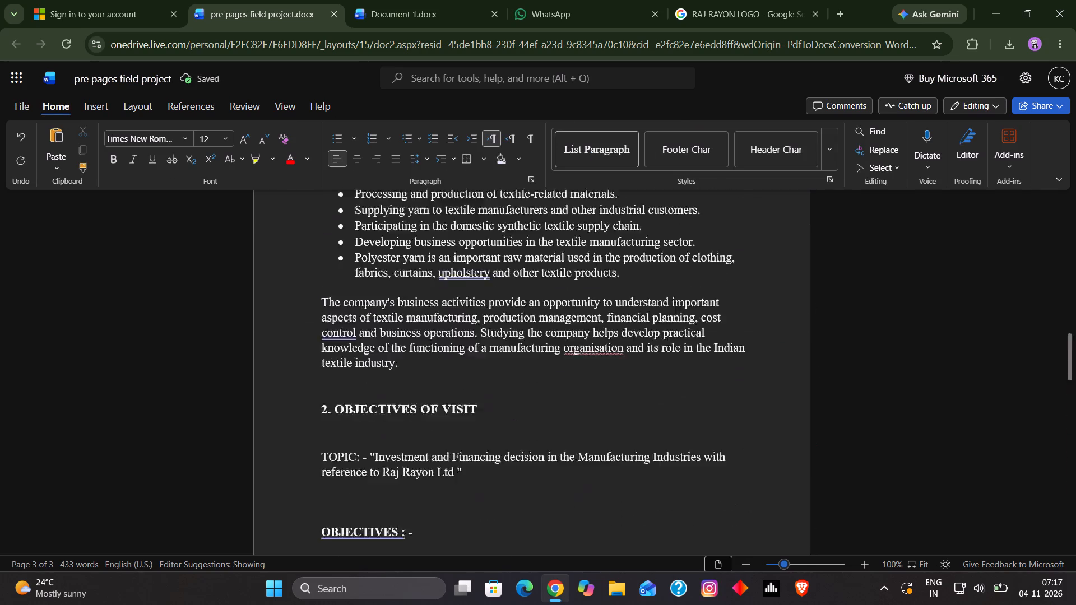
scroll(276, 314, up, 2)
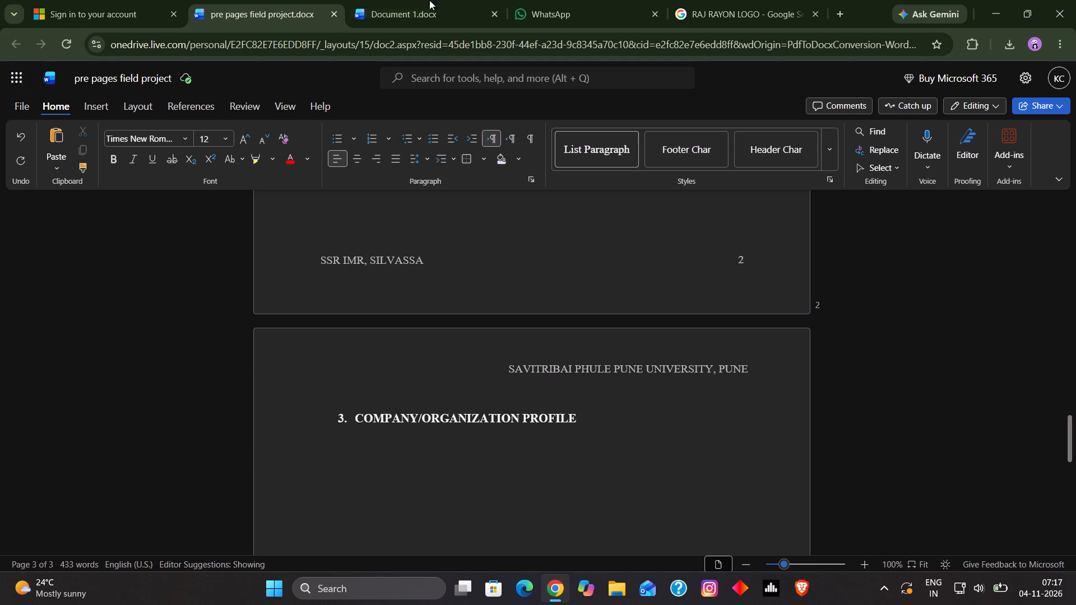
click(731, 21)
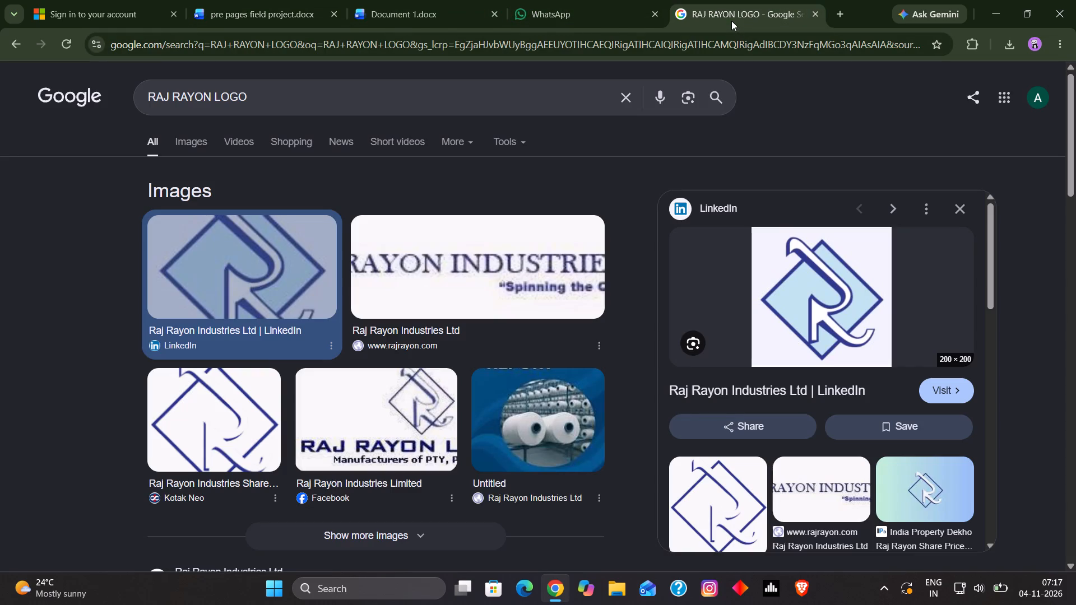
click(498, 244)
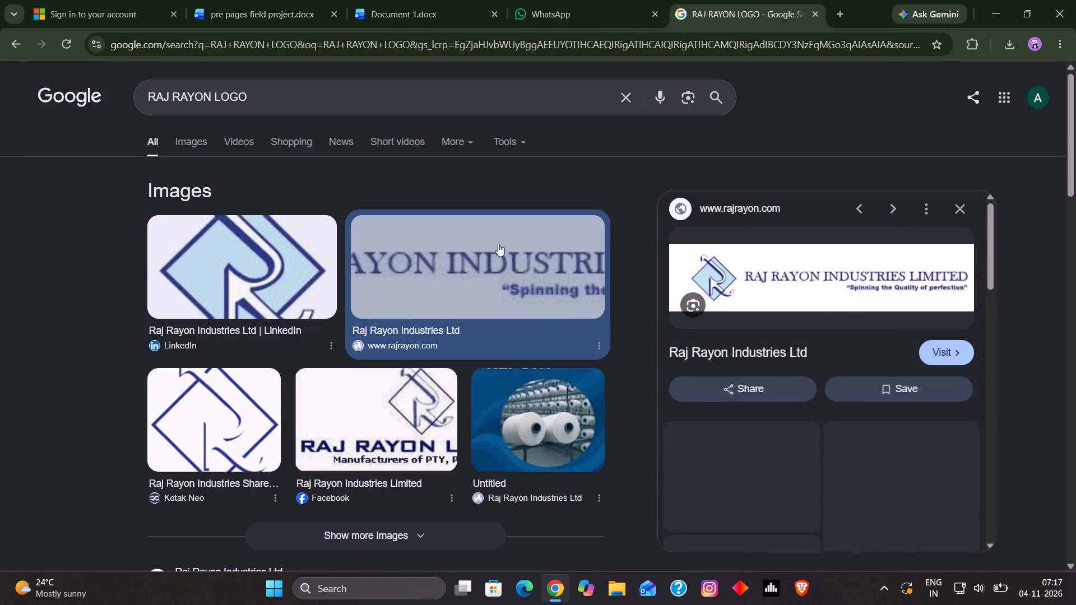
scroll(498, 244, up, 1)
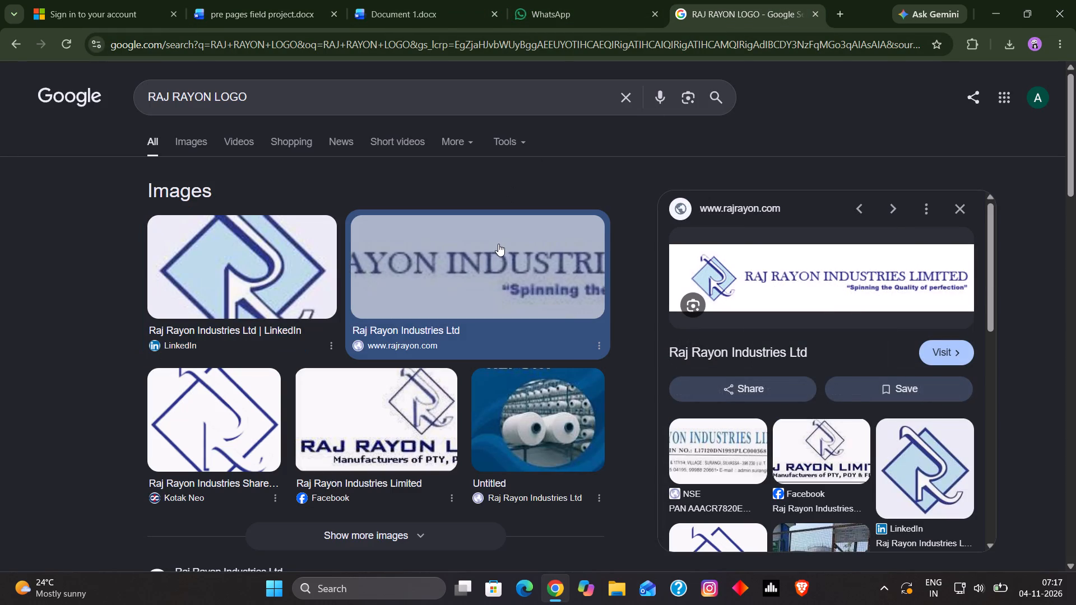
Look through the related Raj Rayon images and preview the Instagram result showing the factory sign.
scroll(498, 244, up, 1)
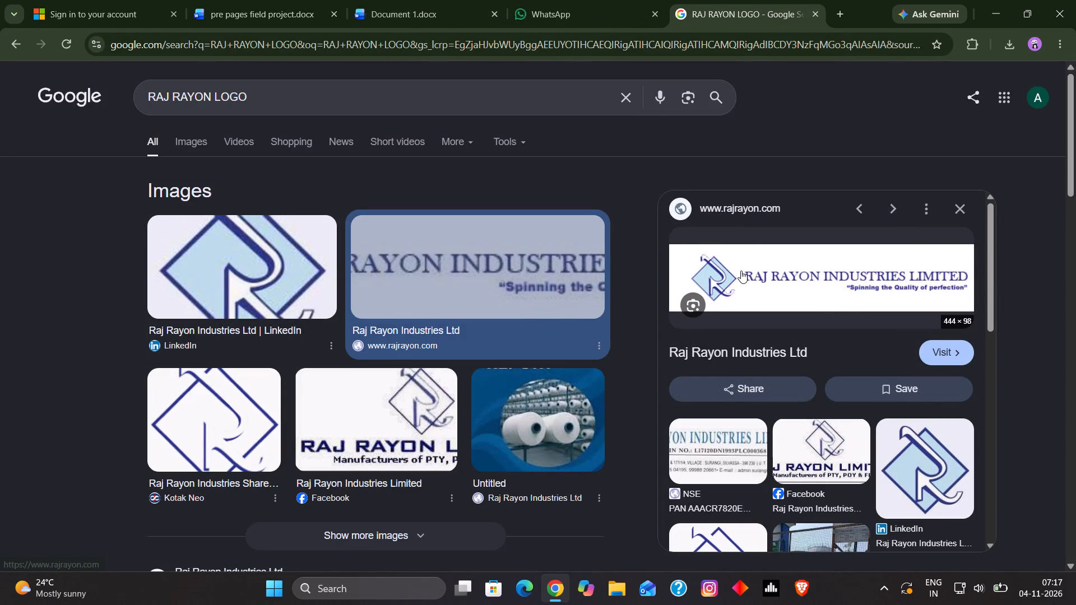
scroll(741, 271, down, 2)
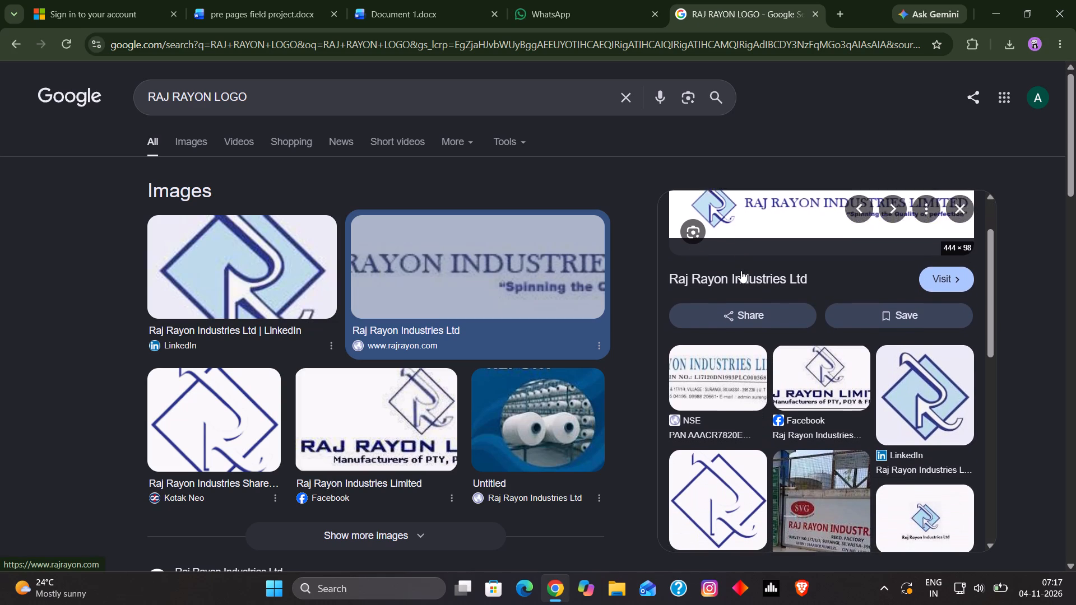
scroll(741, 271, down, 3)
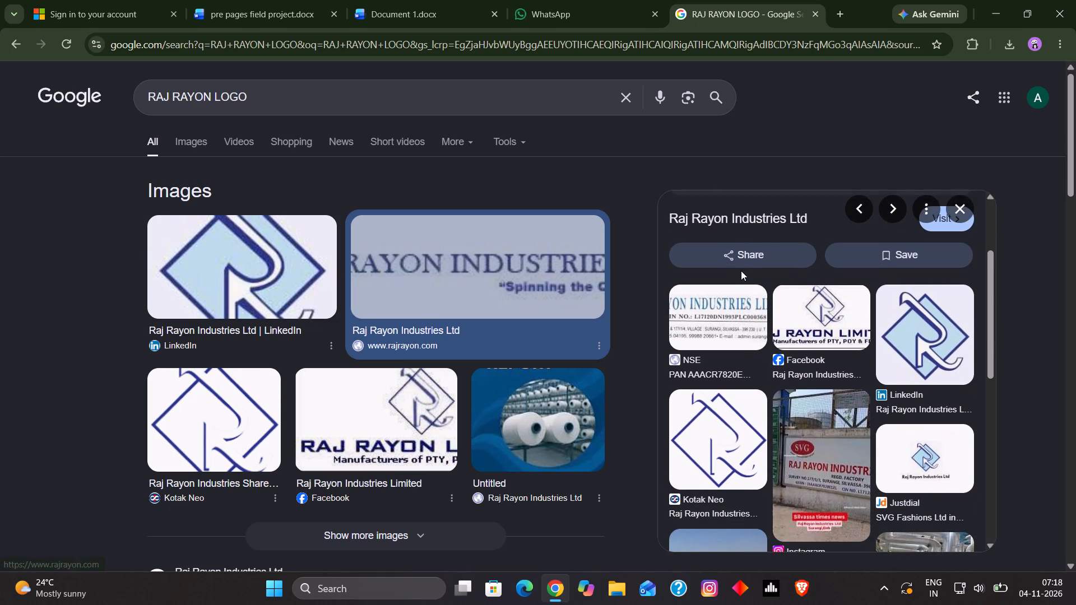
scroll(741, 271, down, 1)
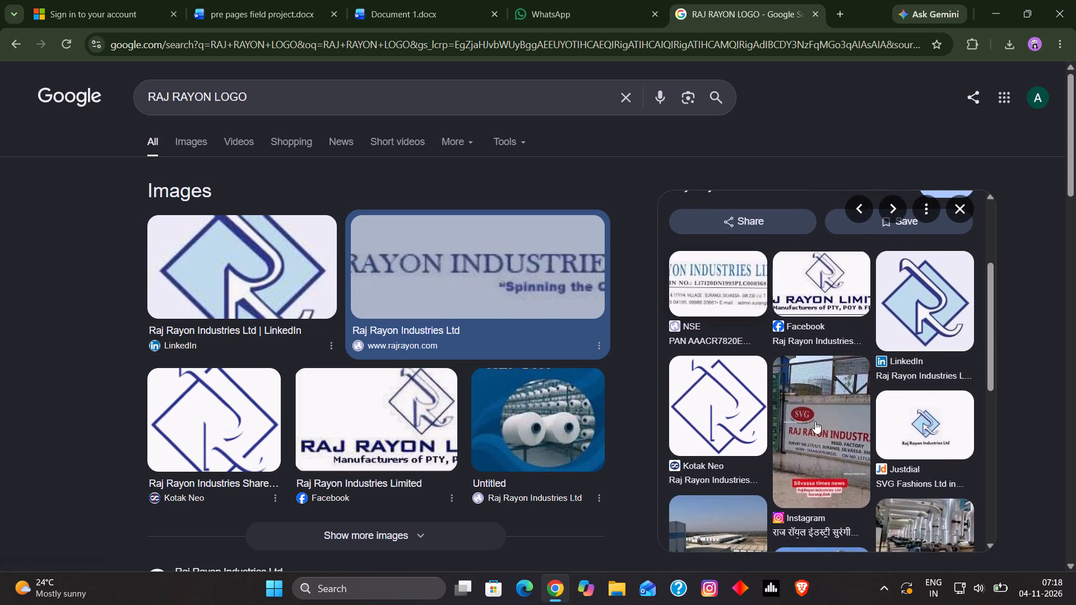
click(815, 421)
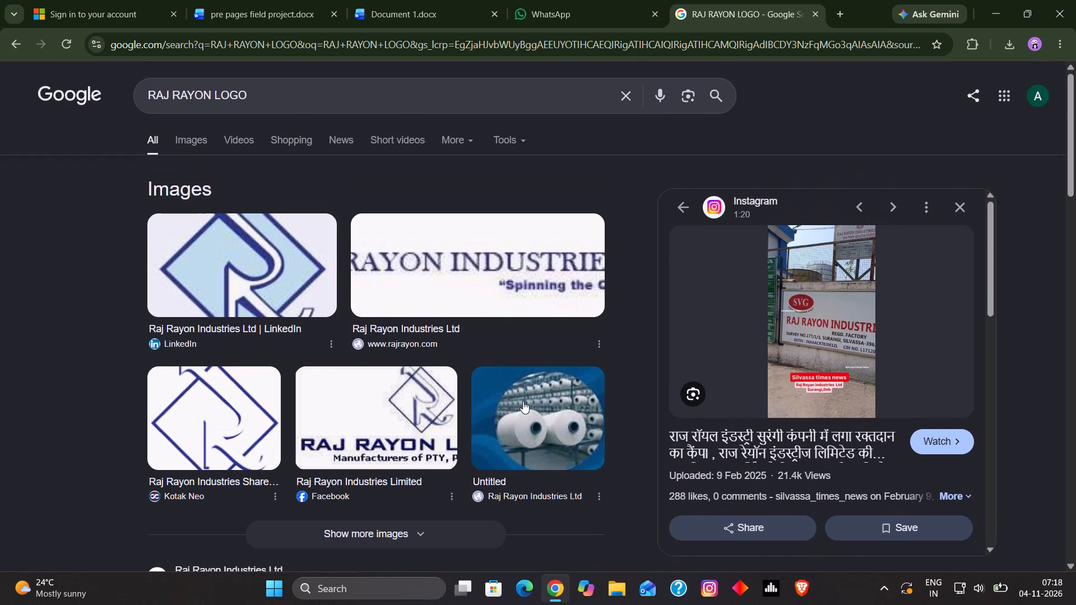
click(492, 238)
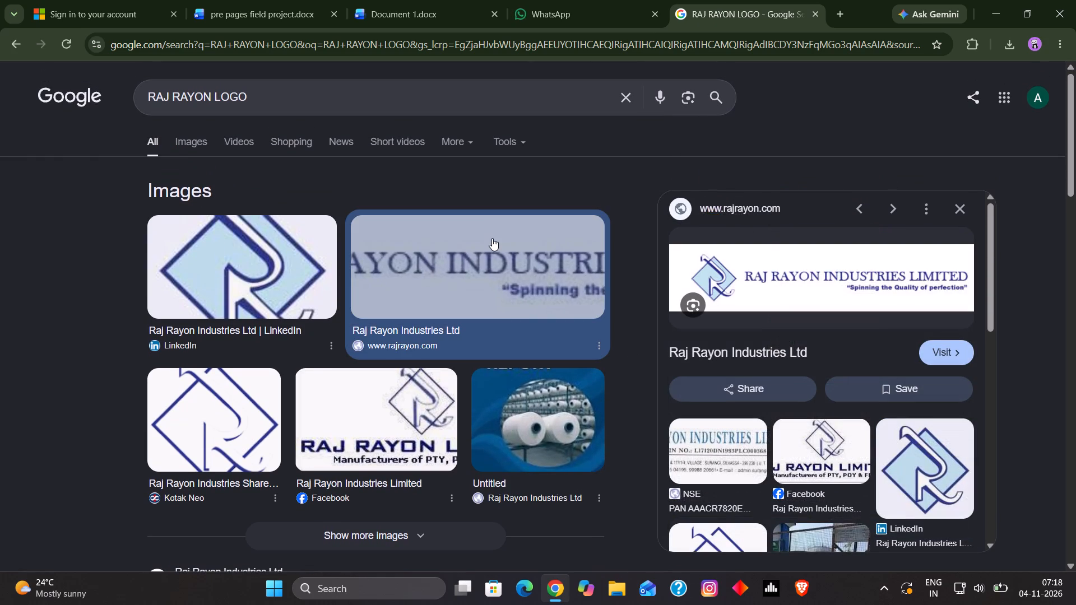
scroll(767, 278, up, 1)
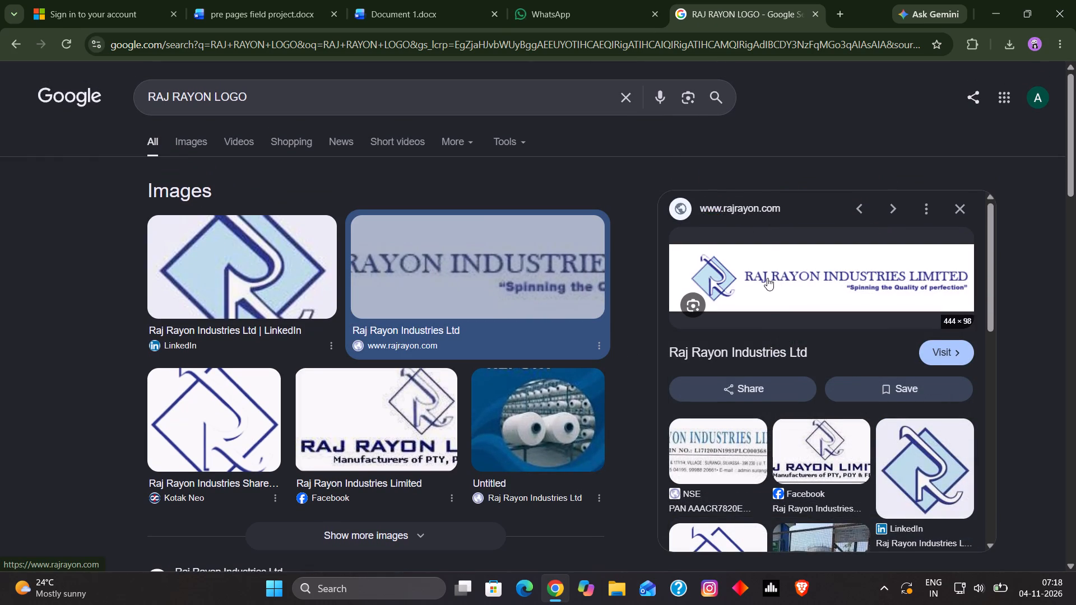
scroll(767, 278, down, 3)
scroll(767, 278, up, 1)
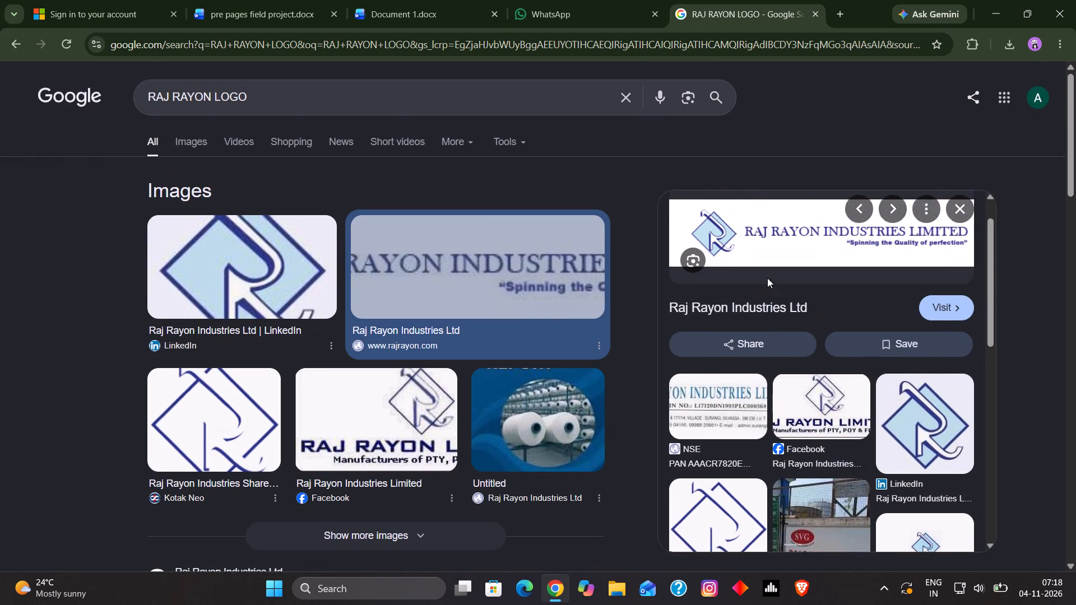
scroll(767, 278, up, 1)
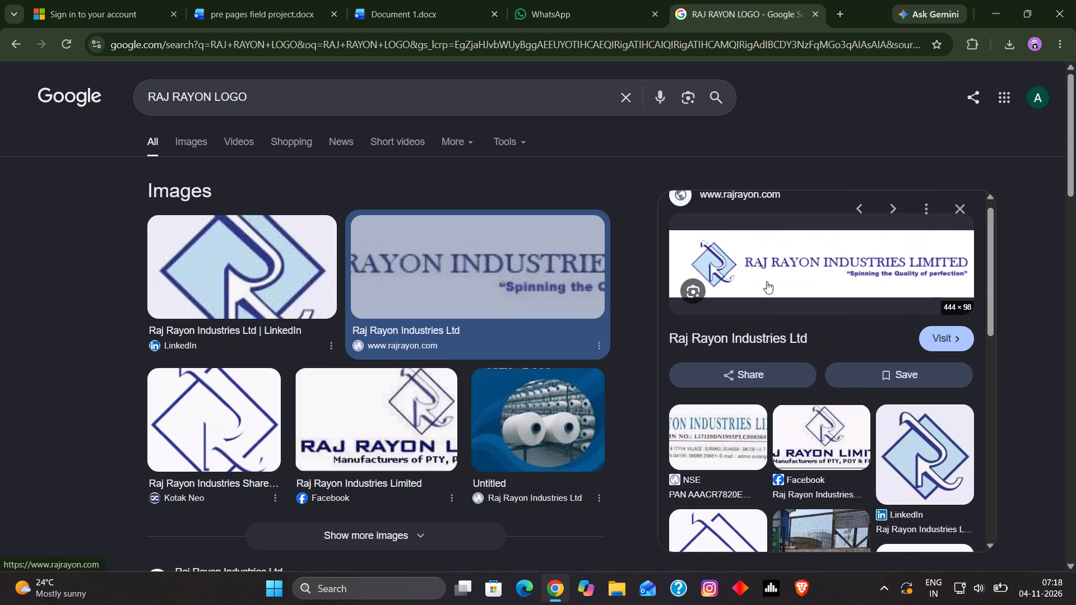
right_click(767, 281)
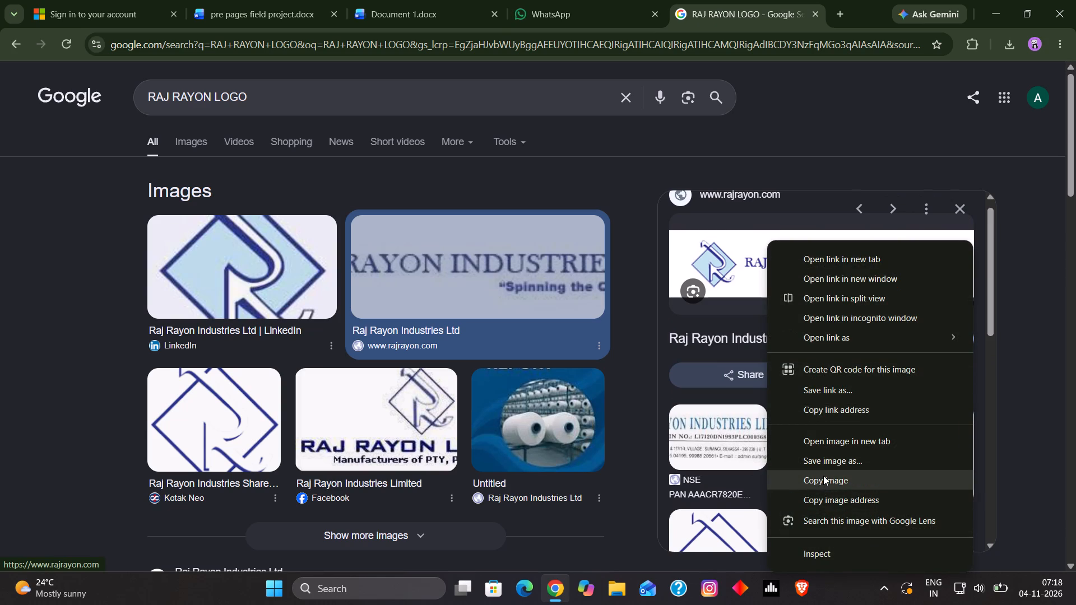
click(823, 476)
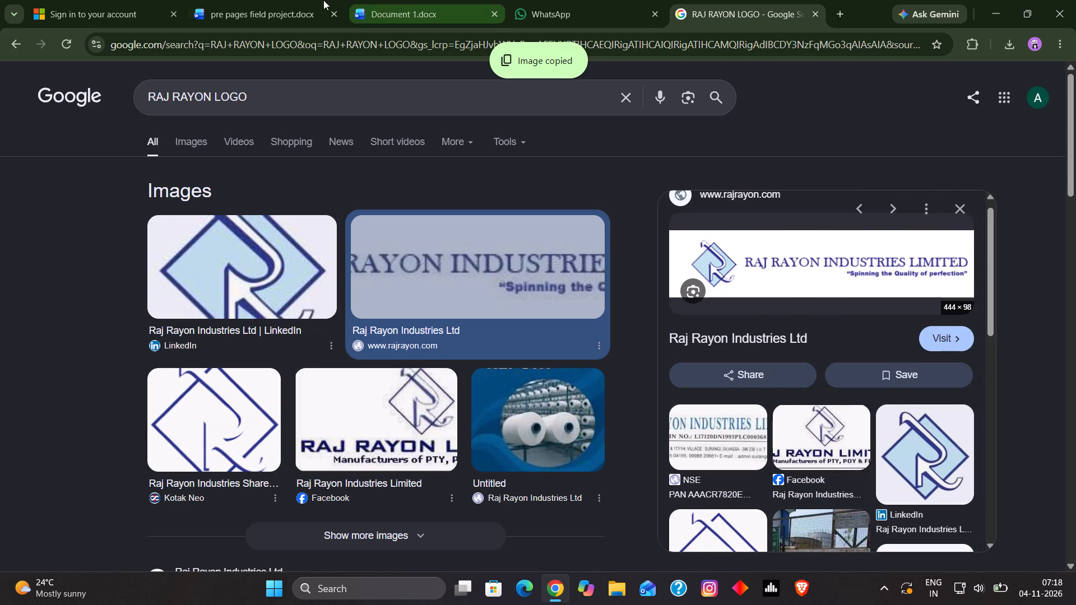
click(296, 0)
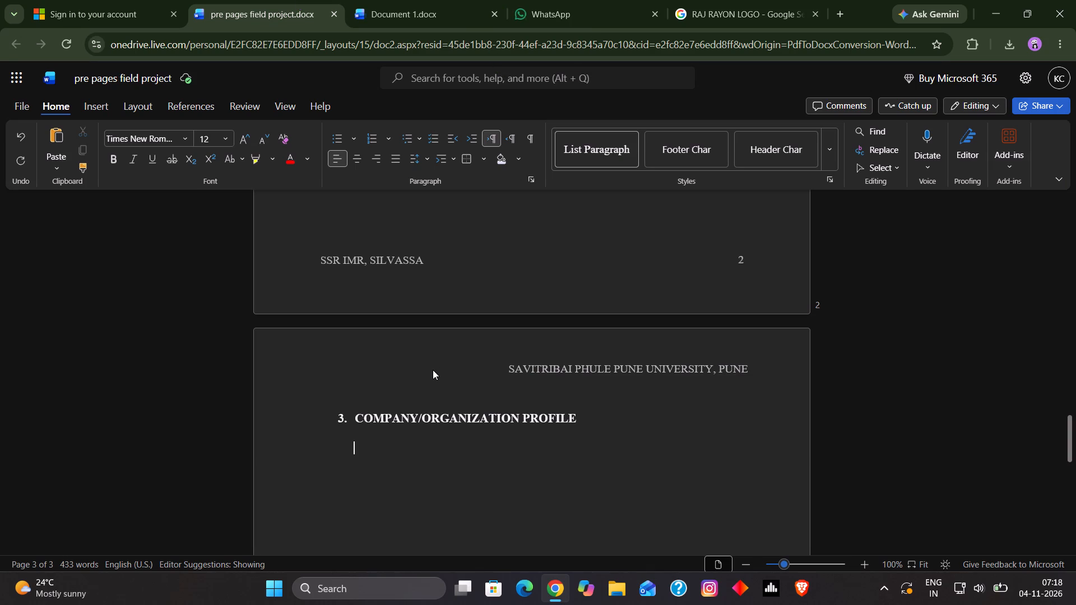
key(ctrl+v)
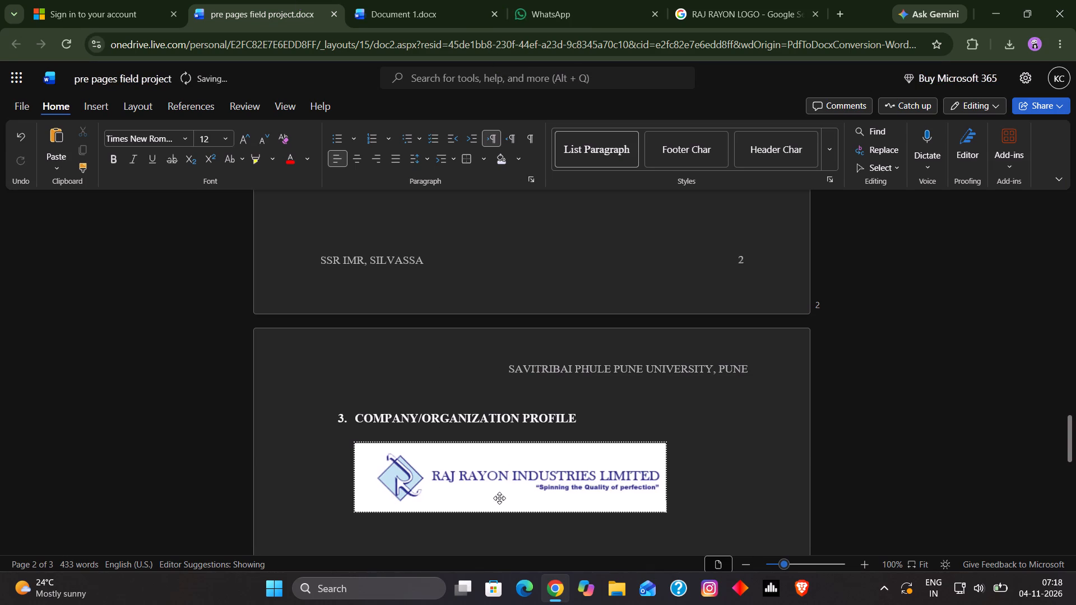
Stretch the banner logo horizontally to a width of about 5.77 inches.
click(658, 479)
drag(664, 480, 717, 485)
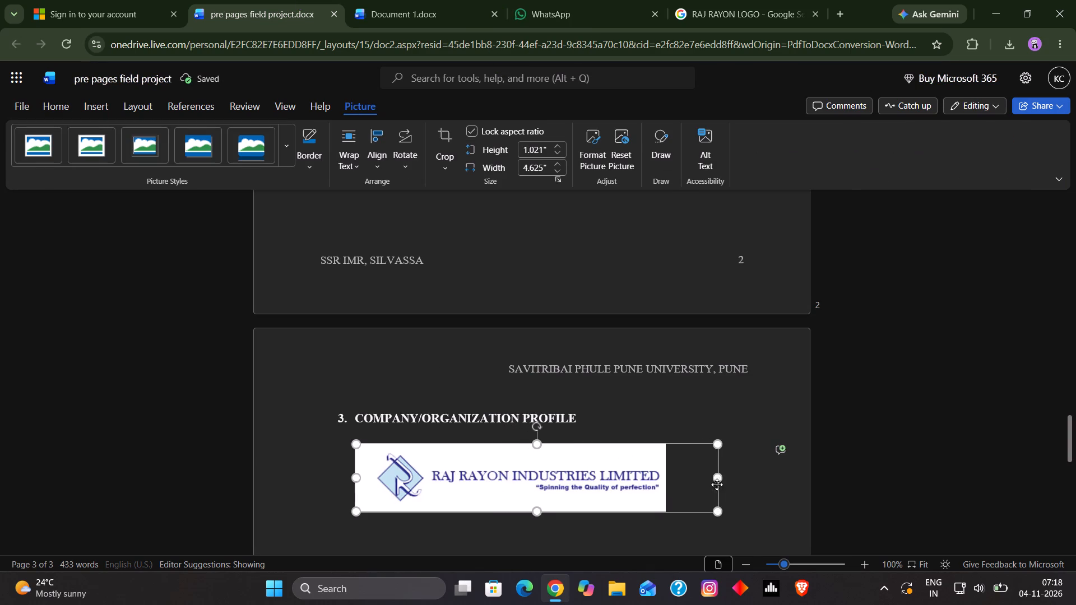
drag(717, 485, 741, 481)
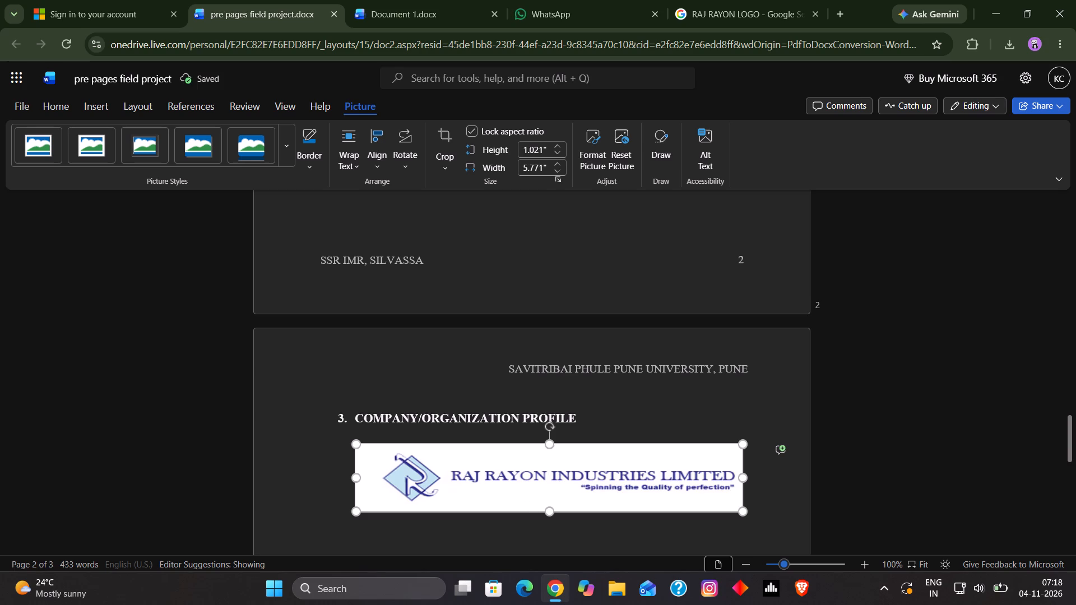
Enlarge the banner logo under the COMPANY/ORGANIZATION PROFILE heading to about 1.82 inches high and about 6.40 inches wide.
drag(548, 510, 556, 574)
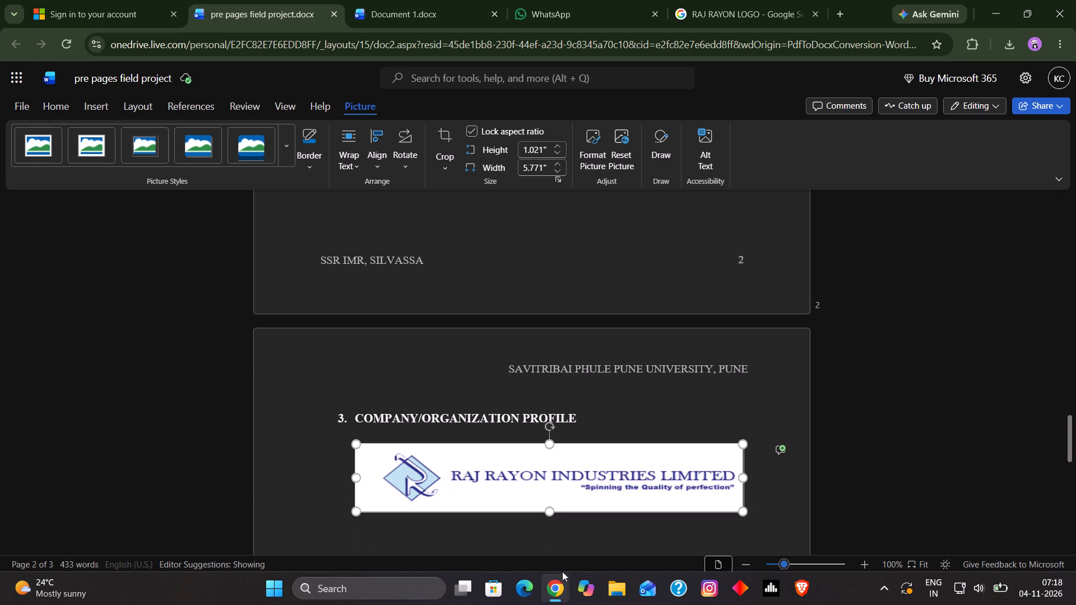
scroll(561, 536, down, 1)
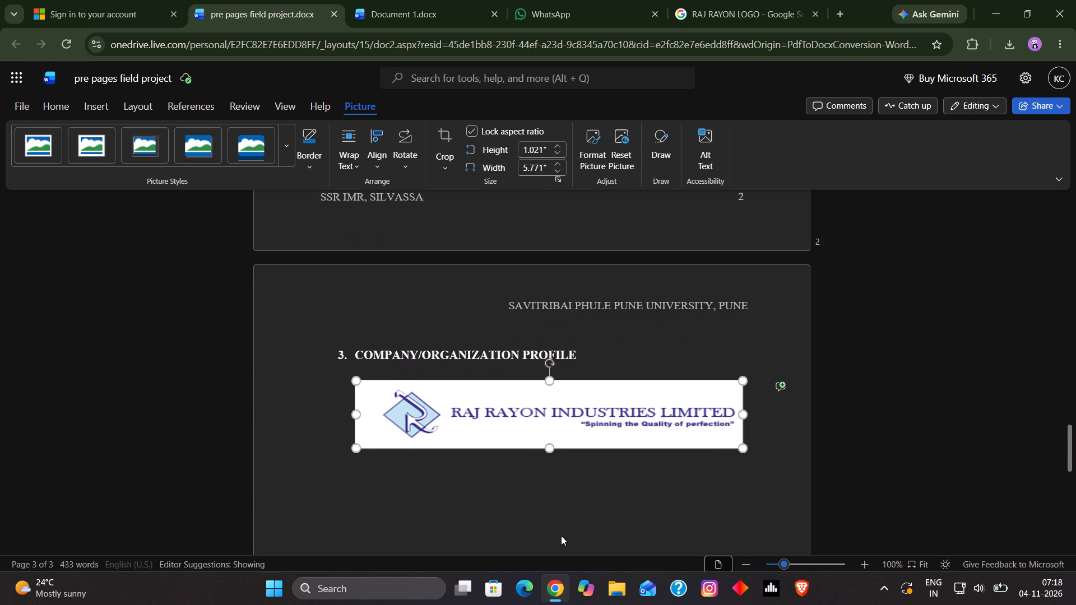
scroll(561, 536, down, 1)
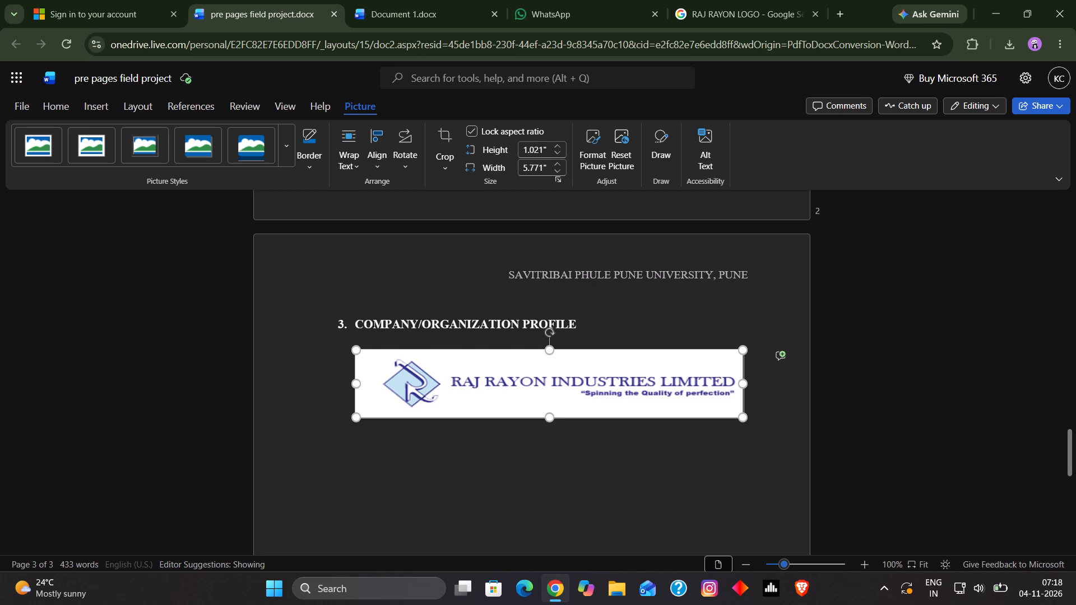
click(548, 423)
click(550, 397)
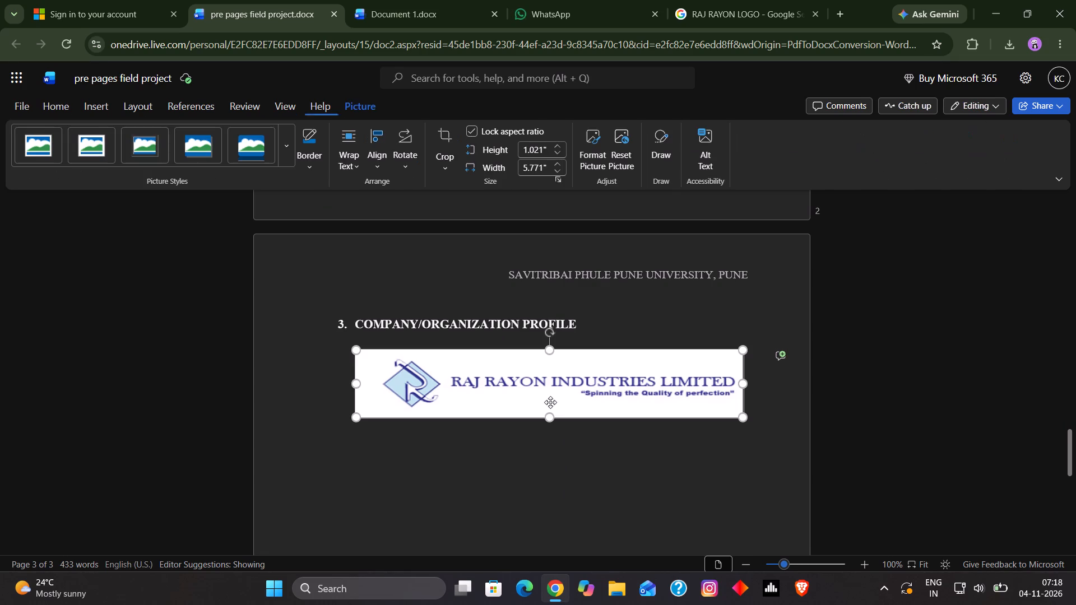
drag(548, 415, 553, 451)
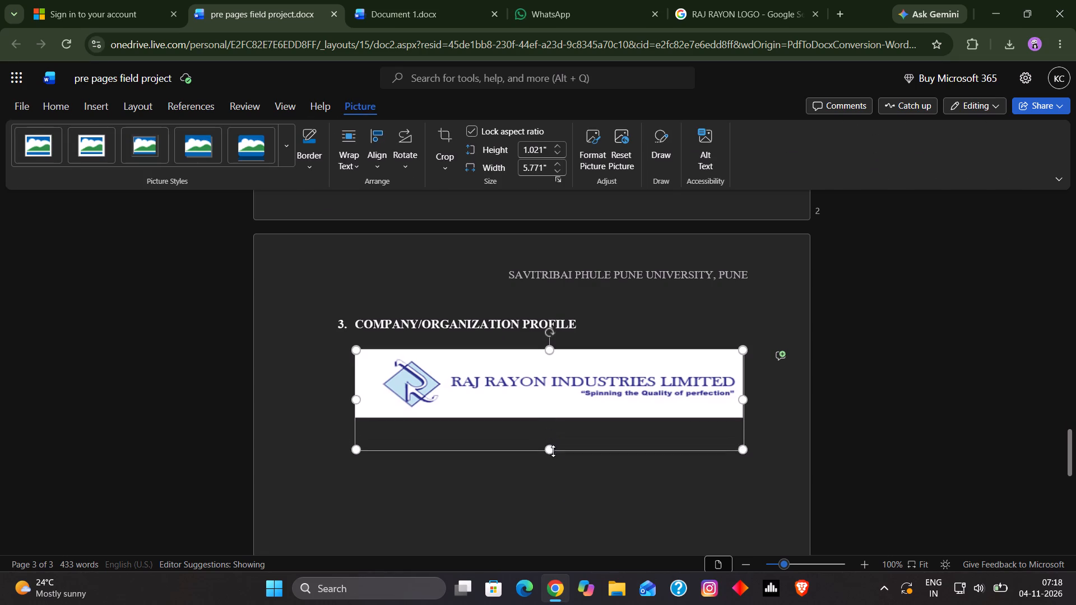
drag(553, 451, 556, 469)
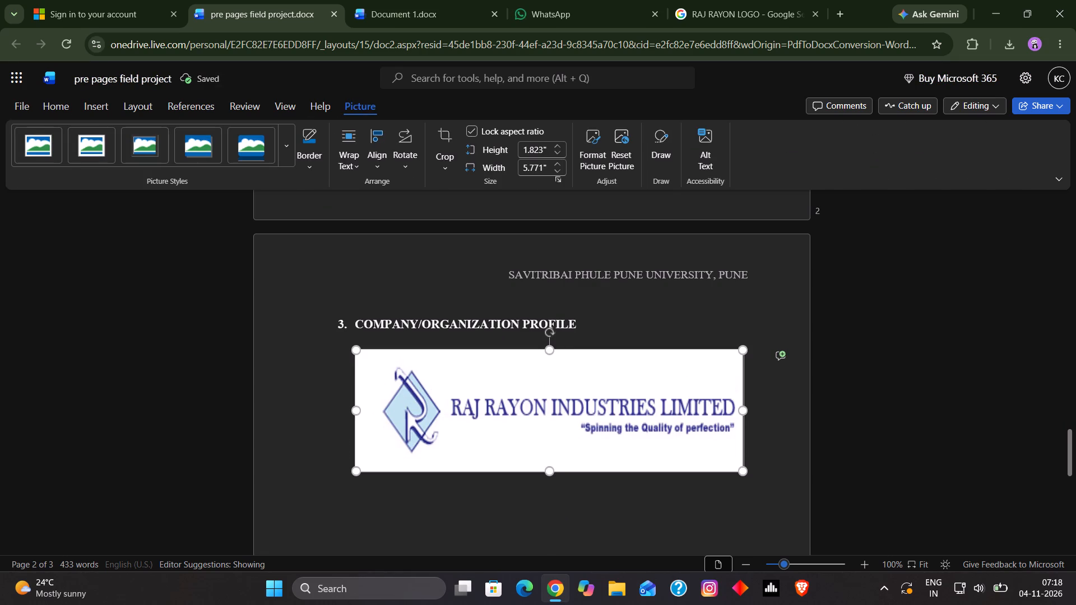
drag(353, 409, 311, 419)
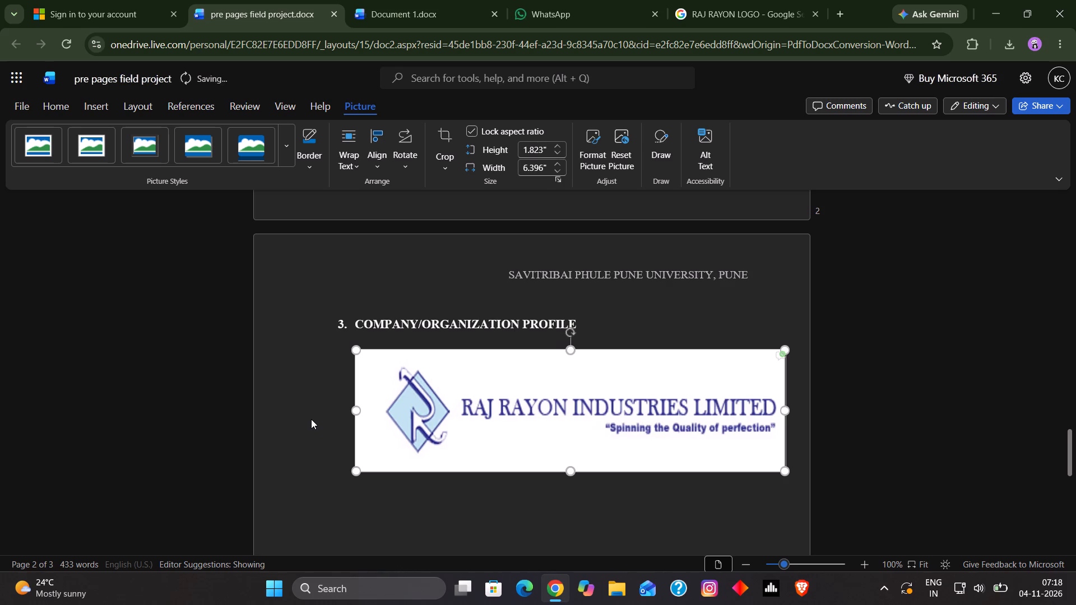
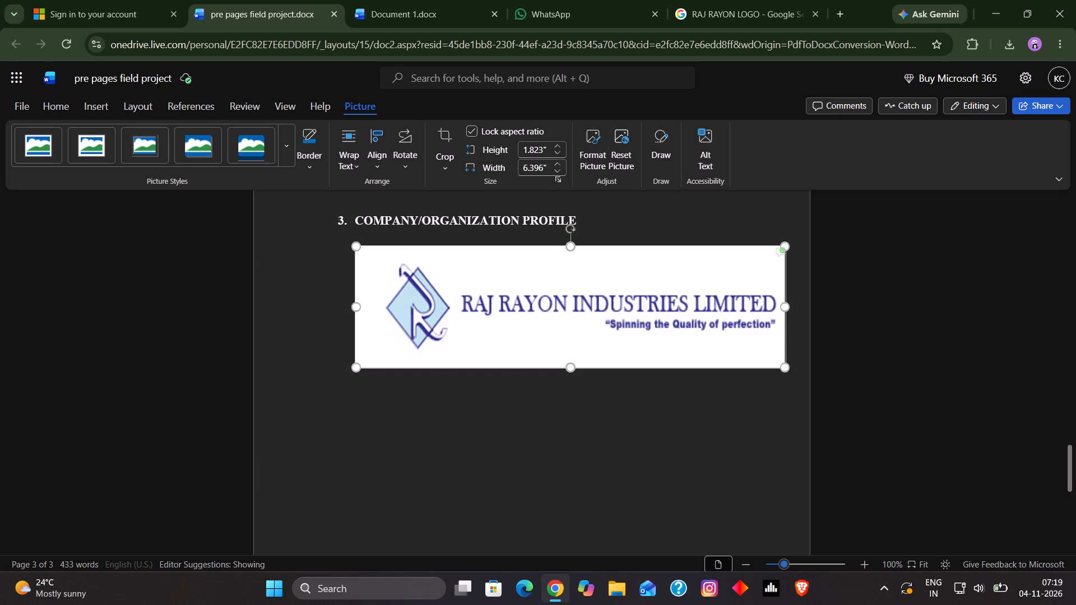
Deselect the banner logo and insert a space at the text position following it in the COMPANY/ORGANIZATION PROFILE section.
click(438, 390)
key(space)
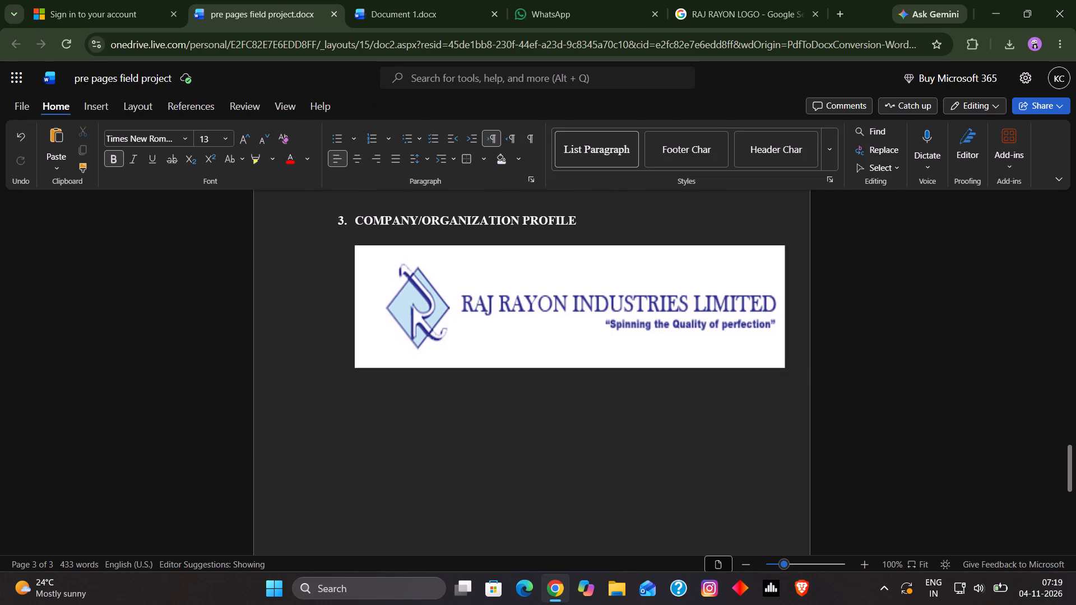
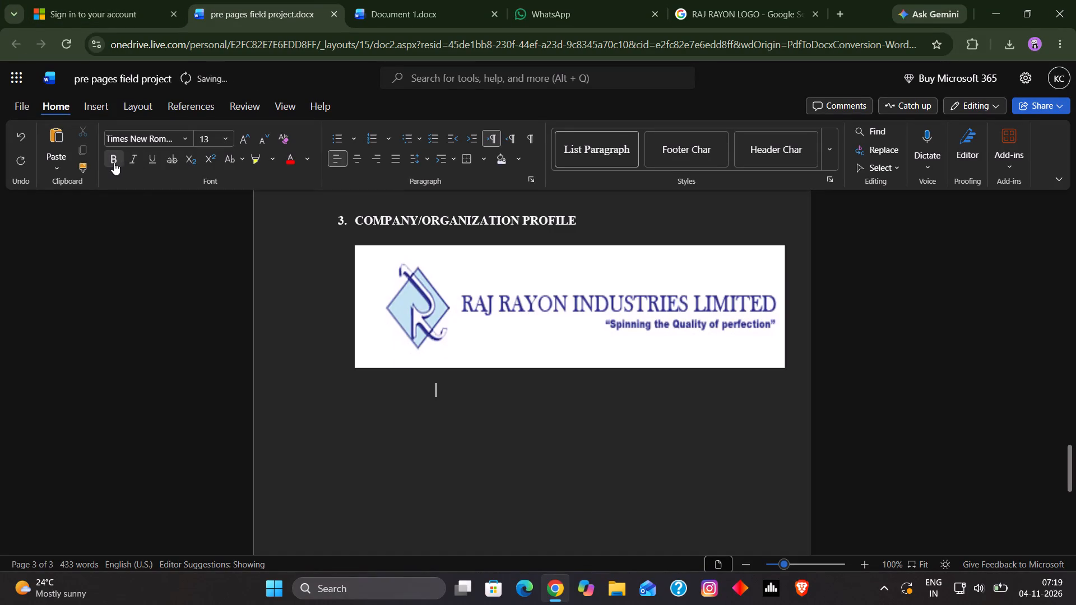
Add the caption "Fig no. 1 Company logo" on the line below the banner logo in the COMPANY/ORGANIZATION PROFILE section.
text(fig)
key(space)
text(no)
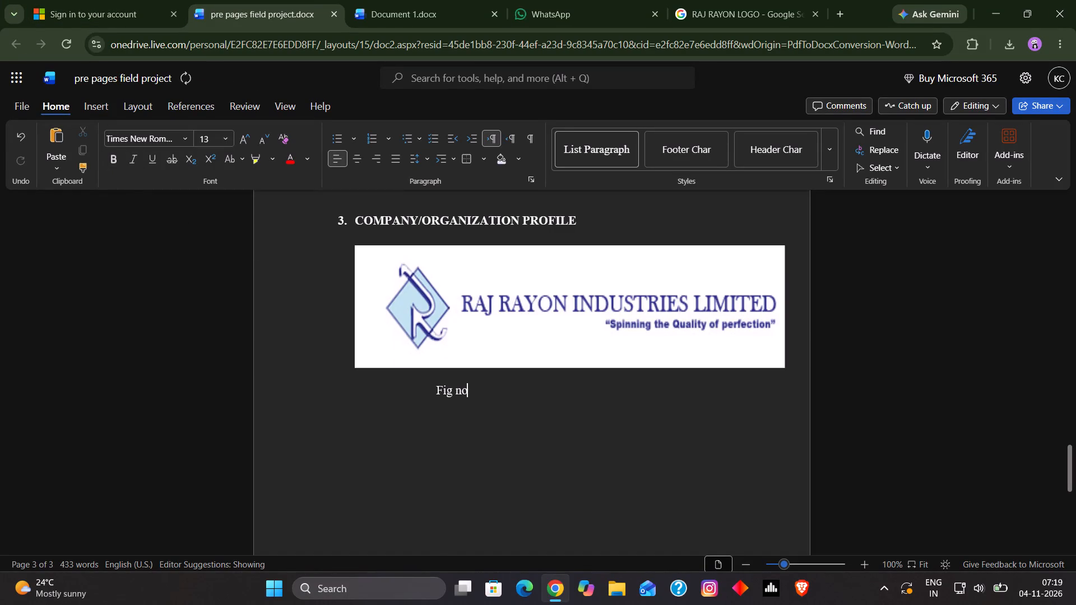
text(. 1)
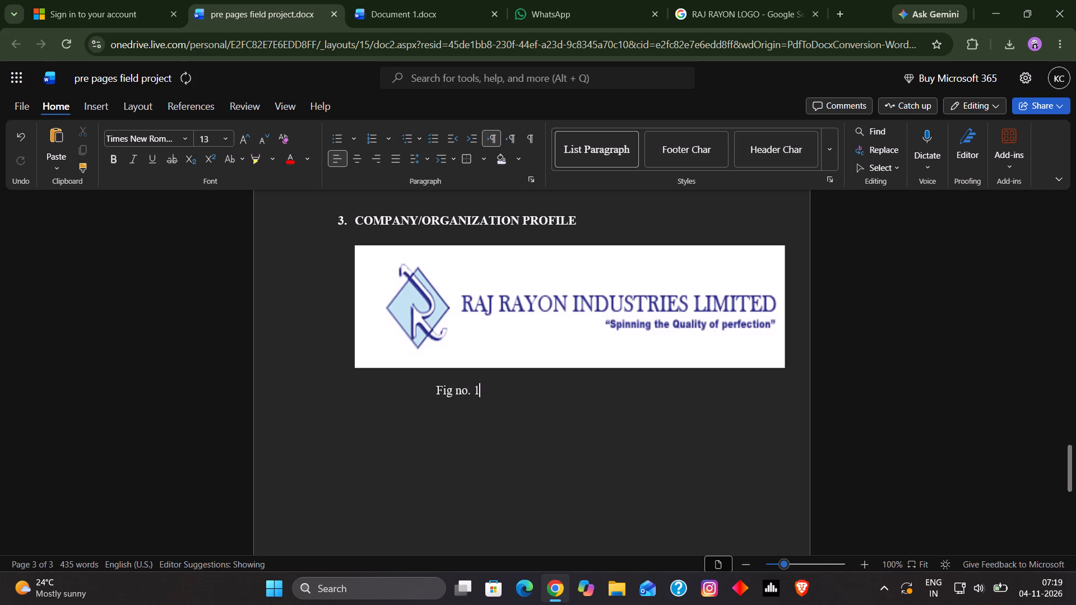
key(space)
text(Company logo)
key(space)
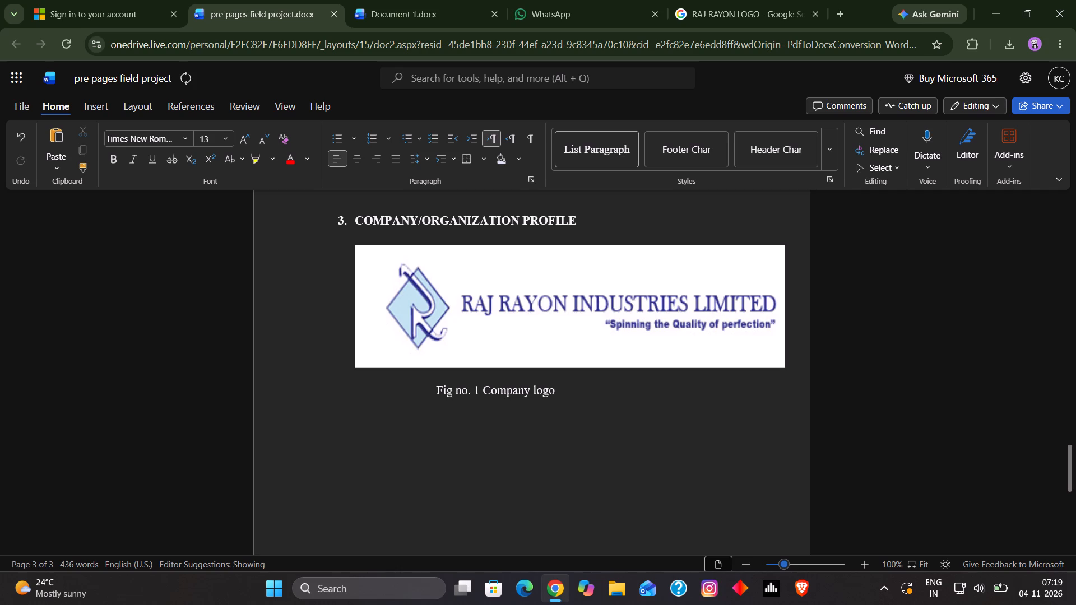
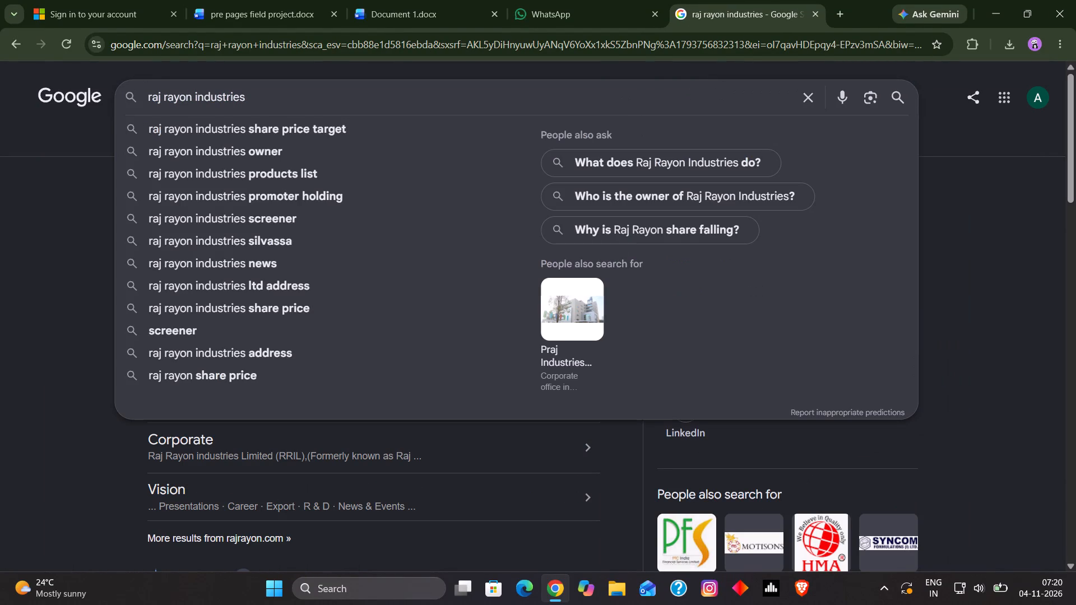
Search Google for "raj rayon industries kya kam karti hai".
key(space)
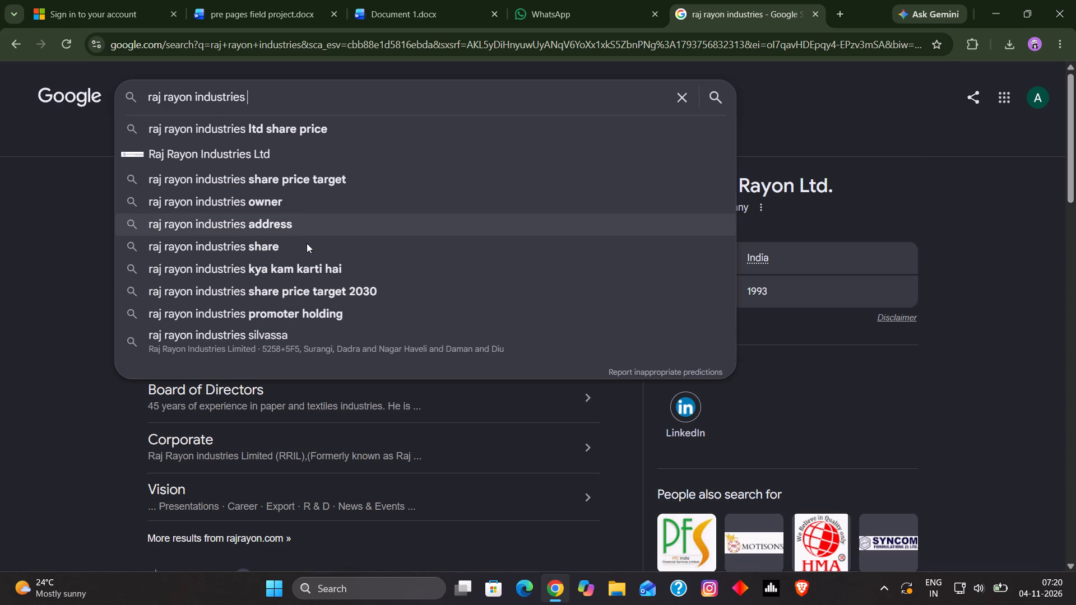
click(305, 274)
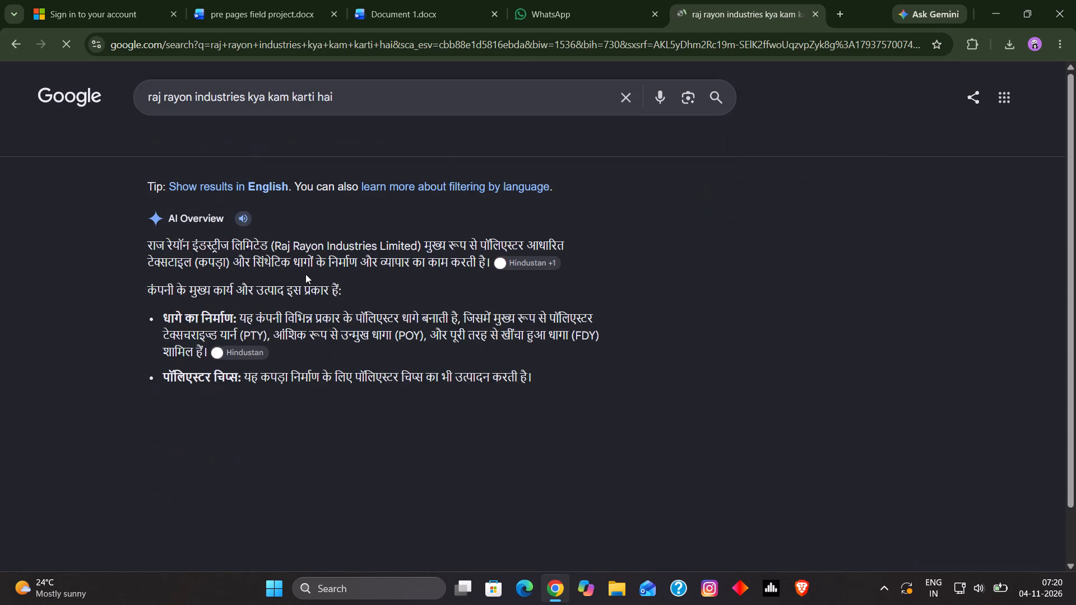
Change the Google search to "raj rayon industries about" and run it.
click(360, 99)
key(BackSpace)
key(BackSpace)
key(BackSpace)
key(BackSpace)
key(BackSpace)
key(BackSpace)
key(BackSpace)
key(BackSpace)
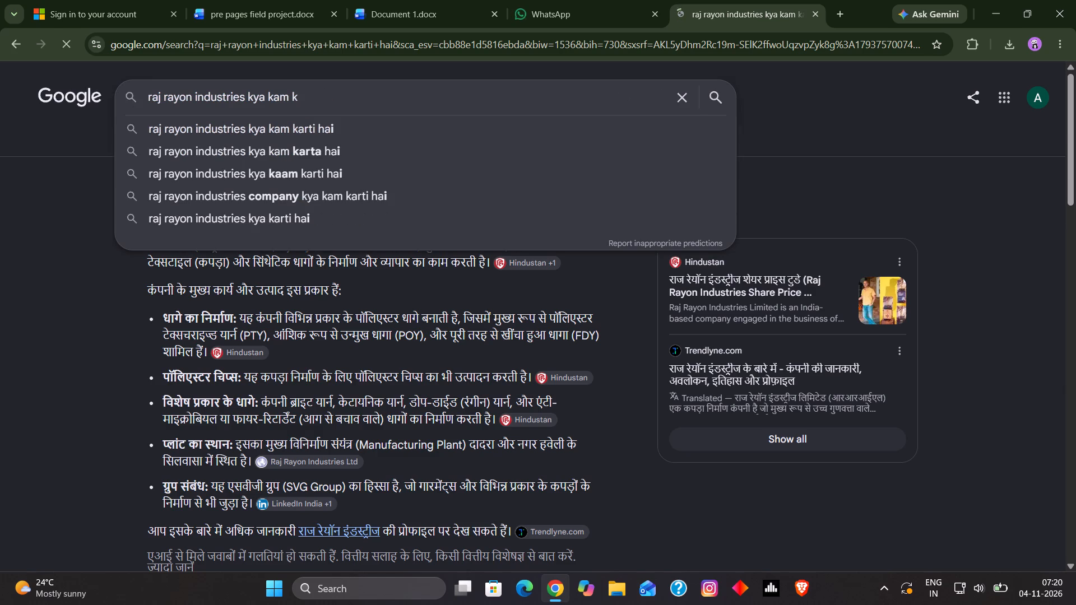
key(BackSpace)
key(BackSpace)
key(BackSpace)
key(BackSpace)
key(BackSpace)
key(BackSpace)
key(BackSpace)
key(BackSpace)
key(BackSpace)
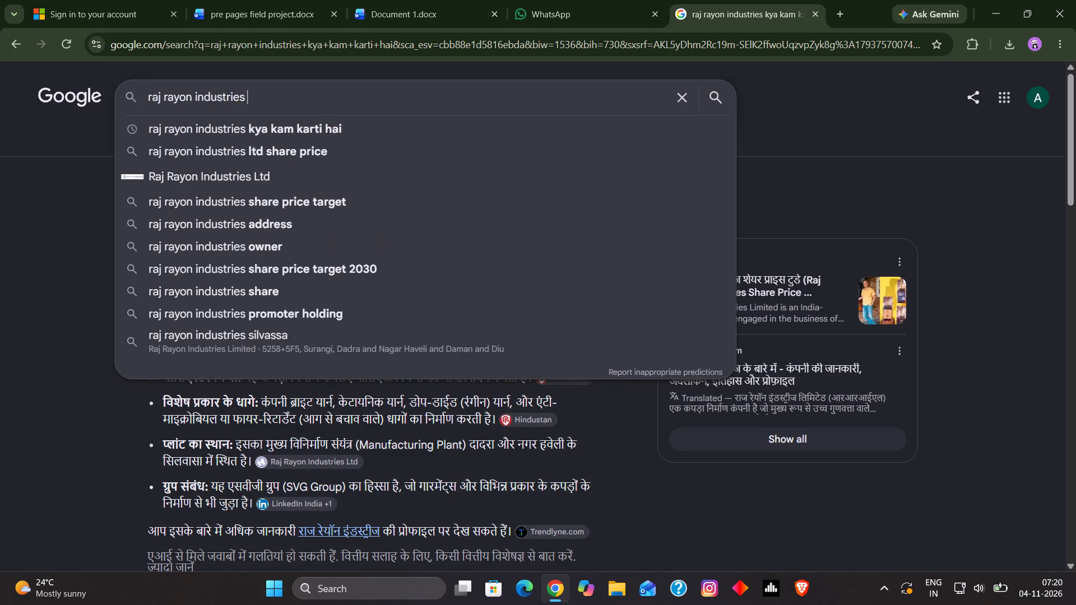
text(about)
key(Return)
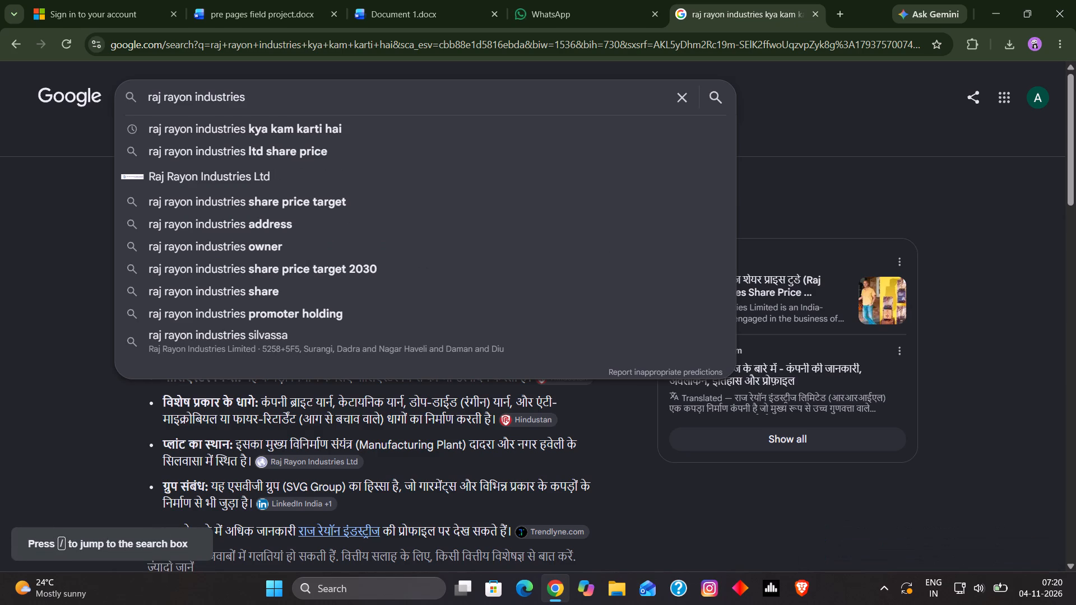
click(377, 109)
text(about)
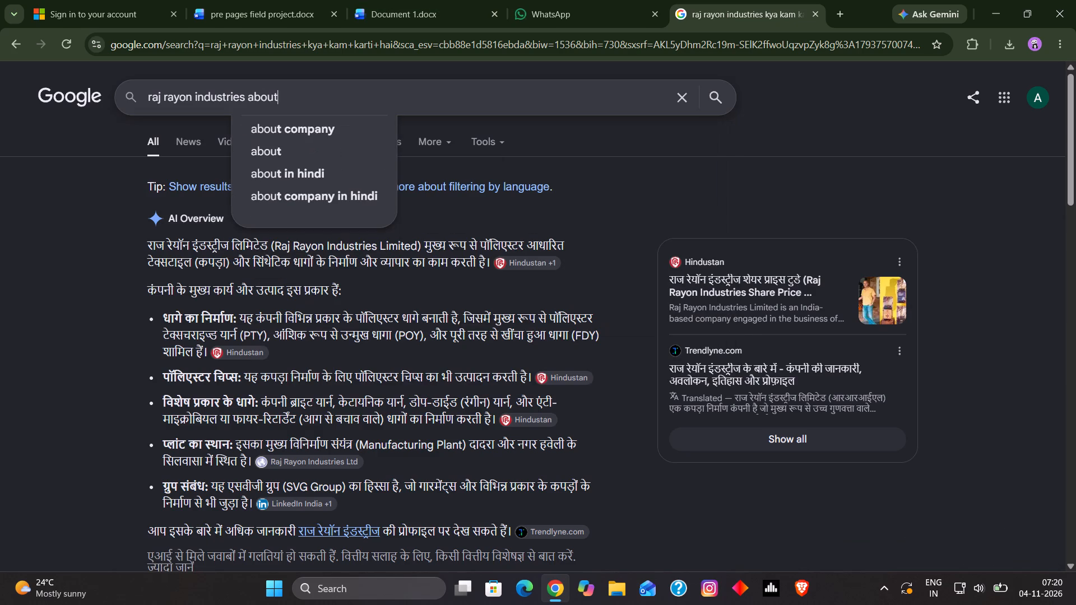
key(Return)
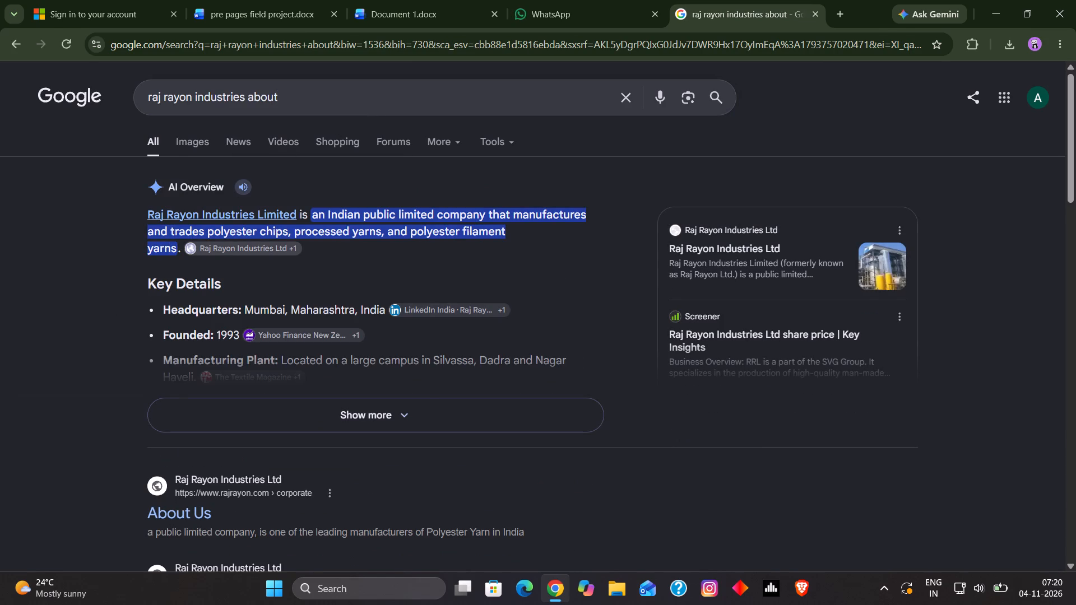
Copy the first About Us paragraph from rajrayon.com and paste it below the "Fig no. 1 Company logo" caption in the field project document.
click(220, 252)
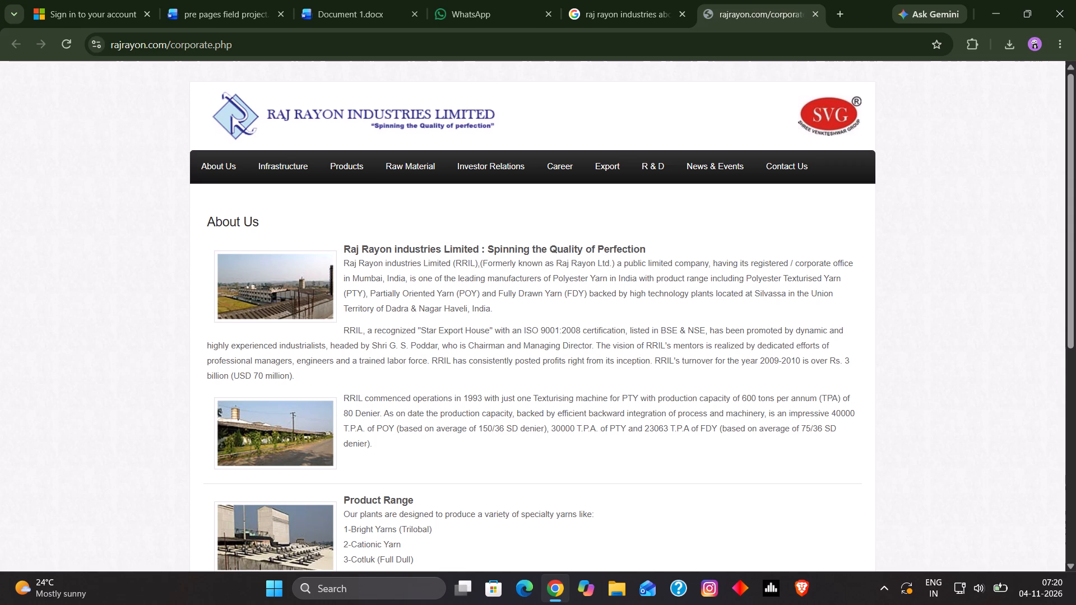
drag(344, 262, 505, 315)
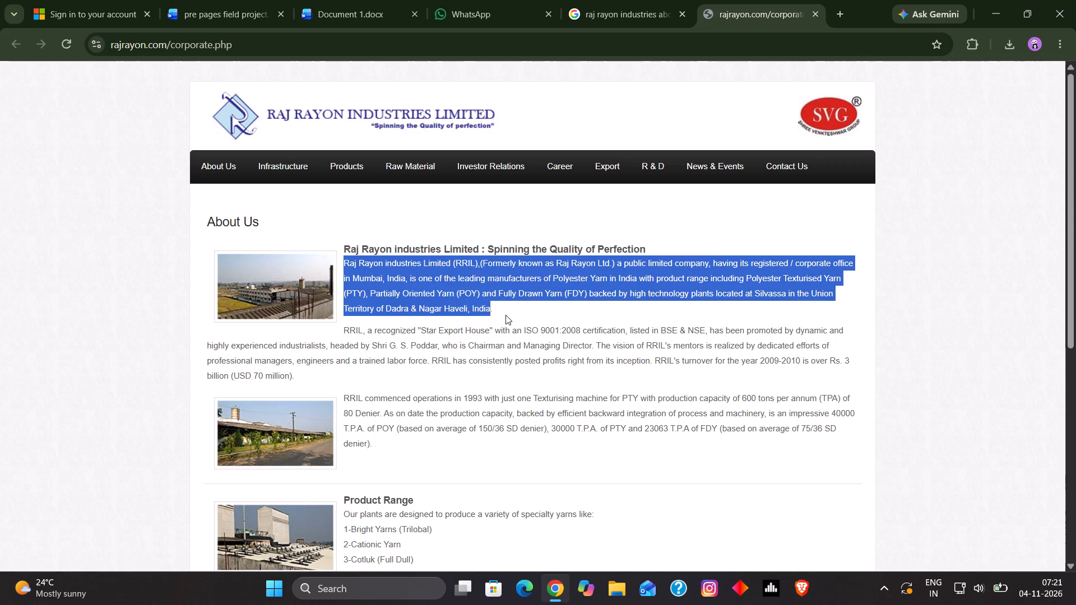
key(ctrl+c)
click(347, 6)
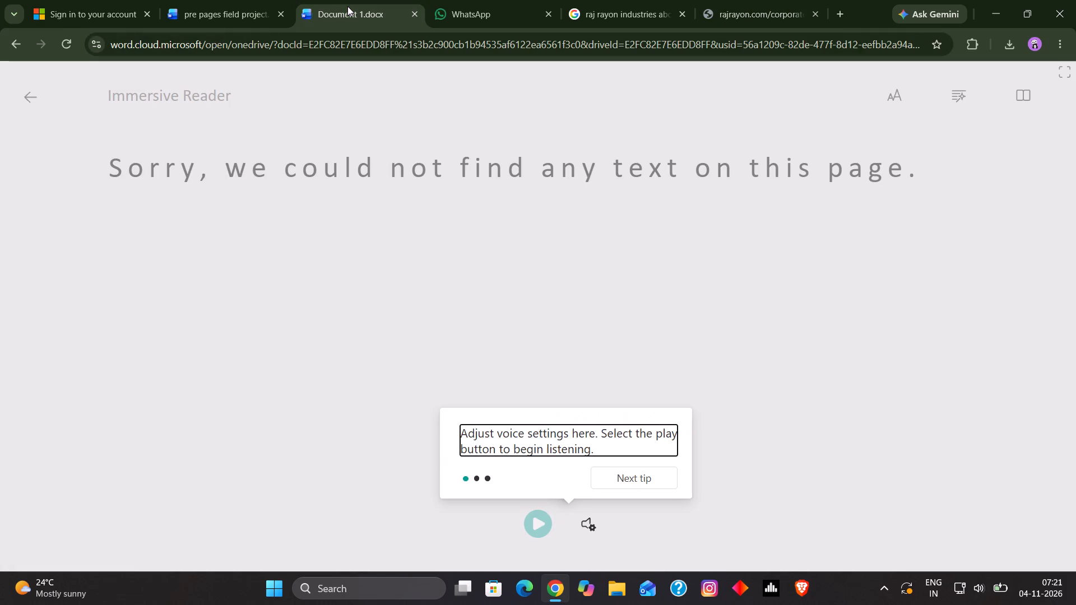
click(225, 15)
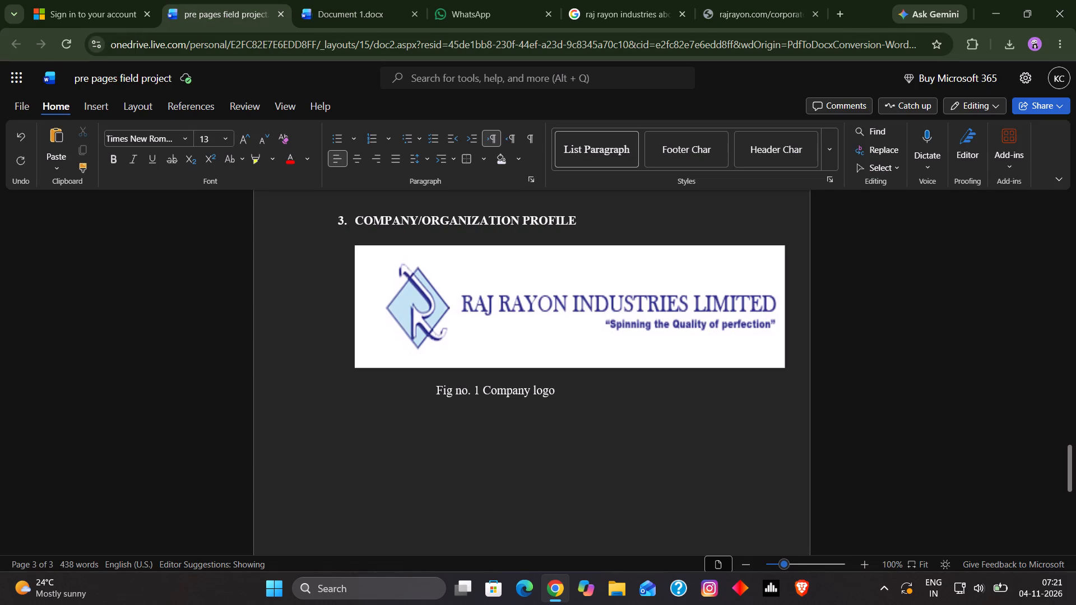
key(ctrl+v)
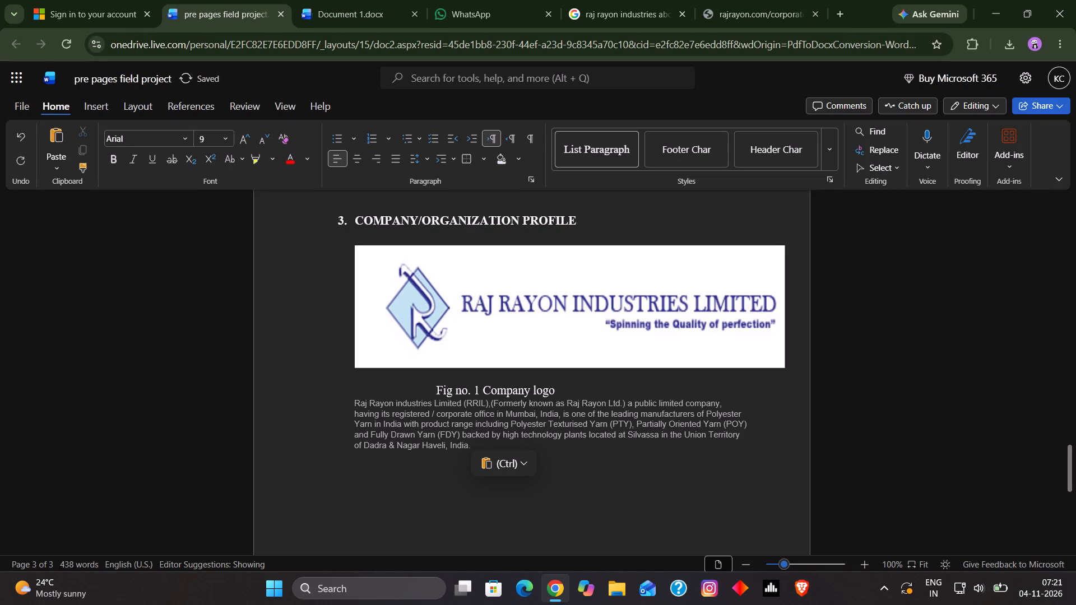
Set the font size of the pasted company description paragraph to 13.
drag(353, 402, 438, 432)
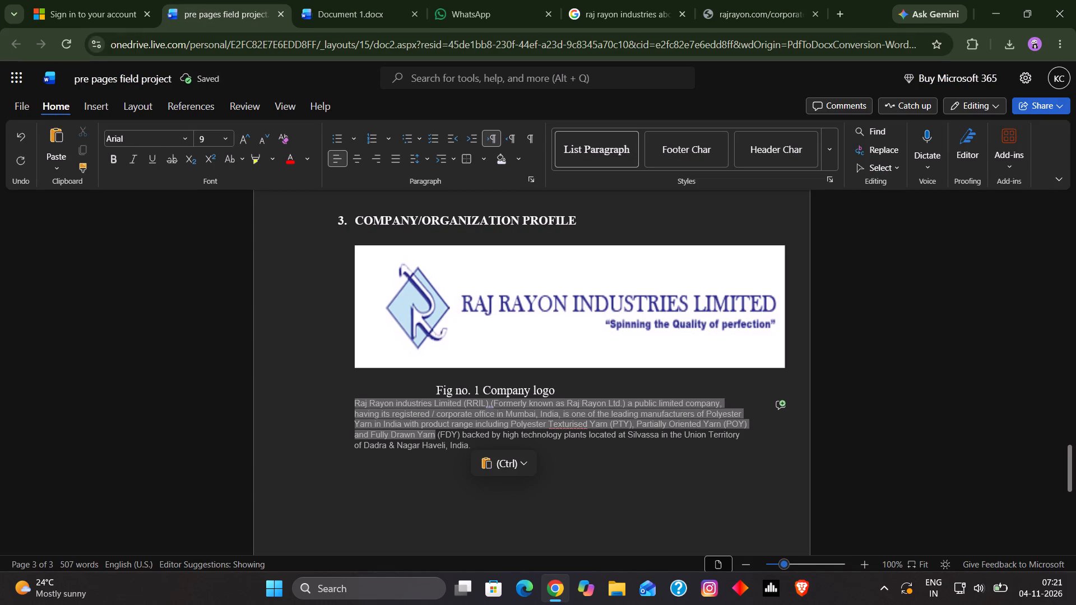
drag(438, 432, 481, 451)
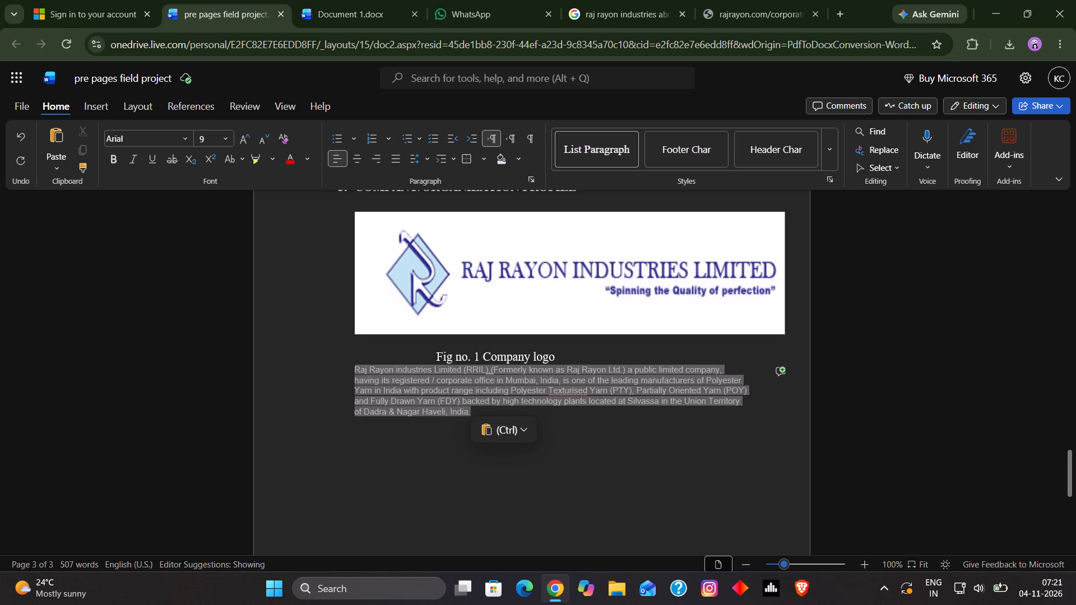
click(486, 412)
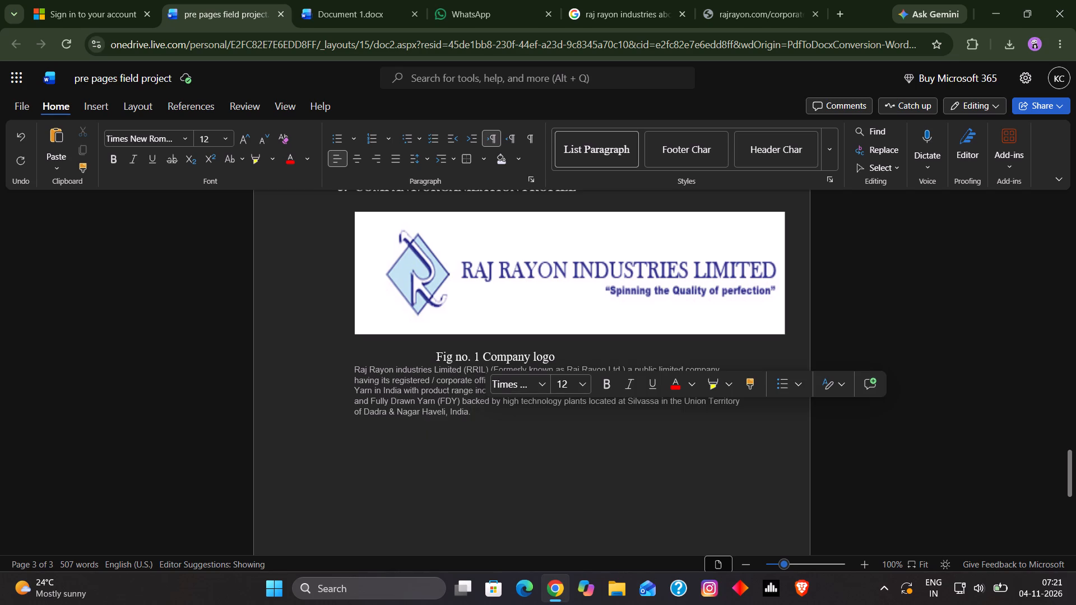
drag(351, 371, 528, 415)
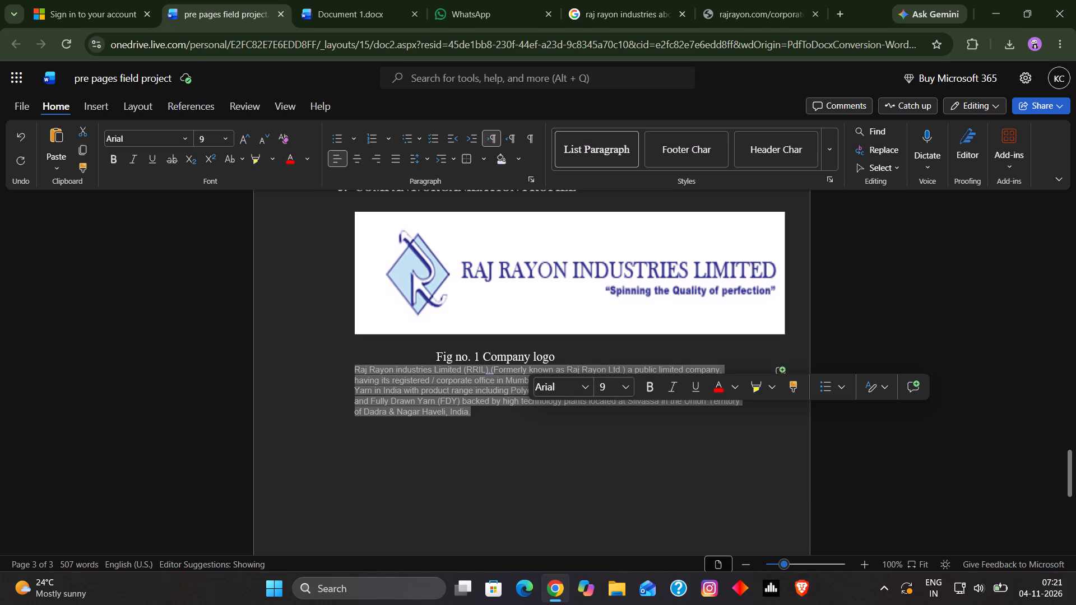
click(210, 141)
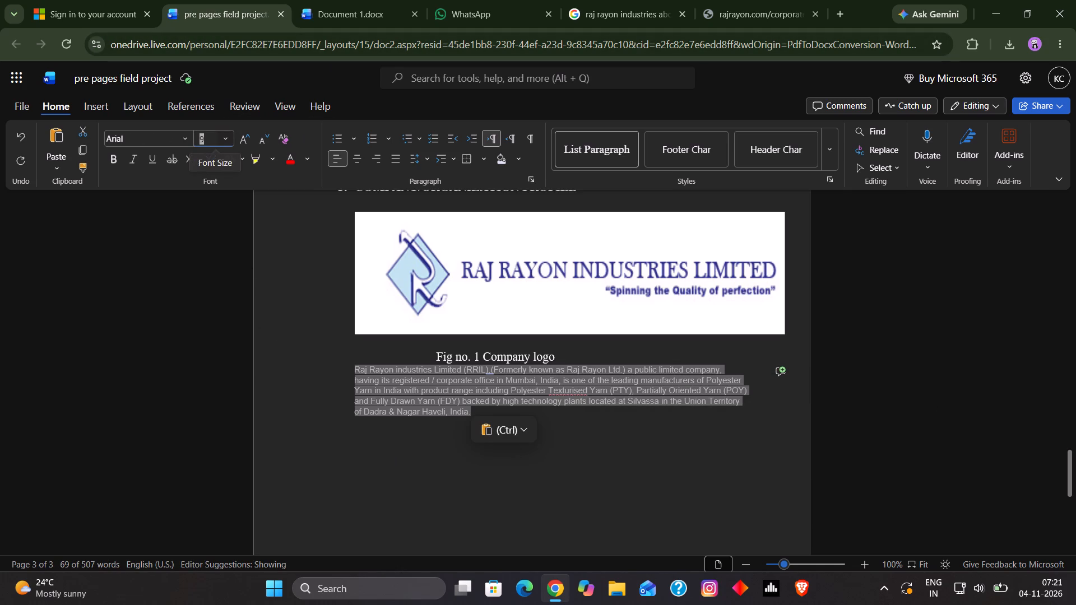
key(BackSpace)
text(13)
click(356, 356)
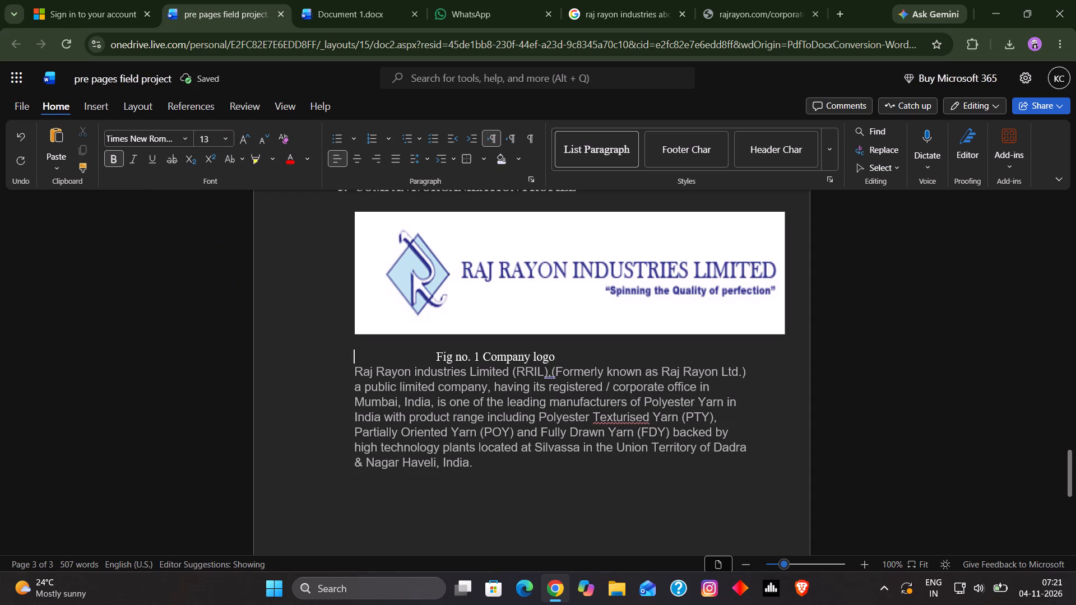
Add two line breaks after the "Fig no. 1 Company logo" caption to space it from the company description.
click(352, 371)
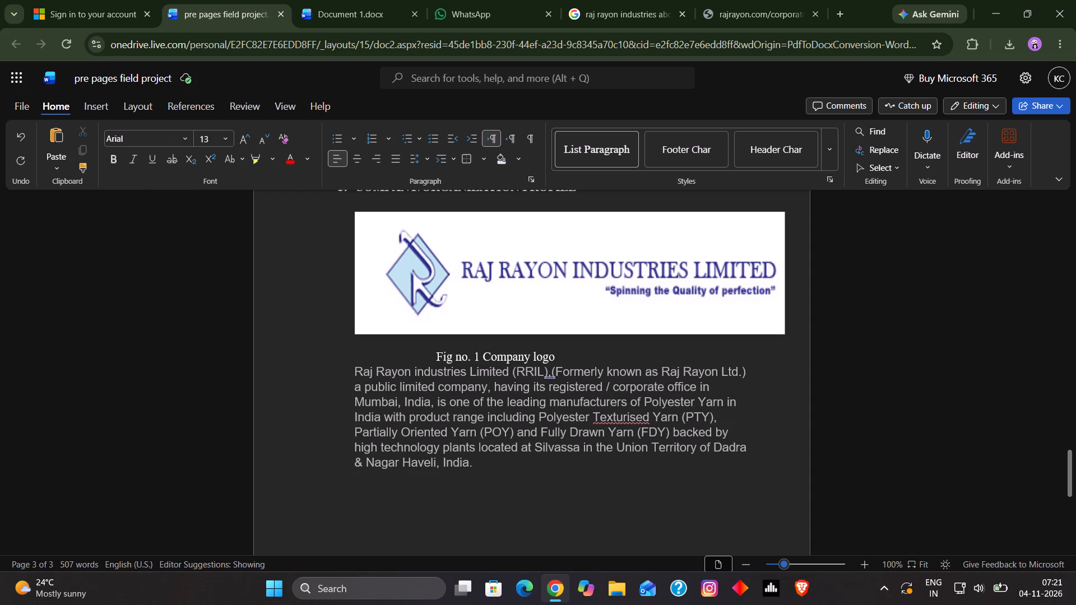
click(559, 360)
key(Return)
key(Return)
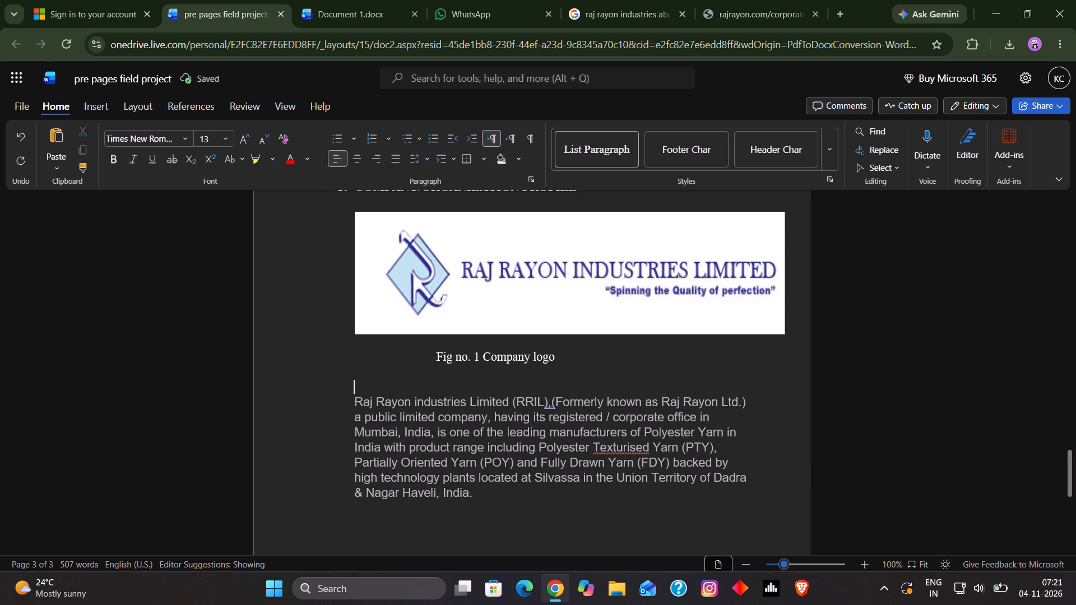
Replace the flagged word "Texturised" in the company description with the suggested spelling "Texturized".
click(628, 449)
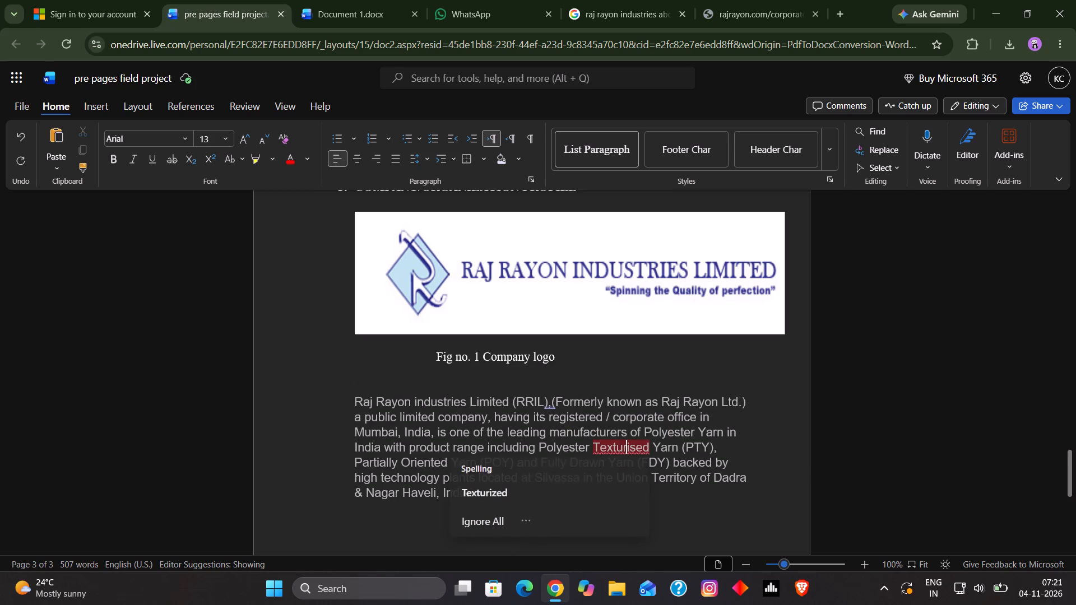
click(572, 500)
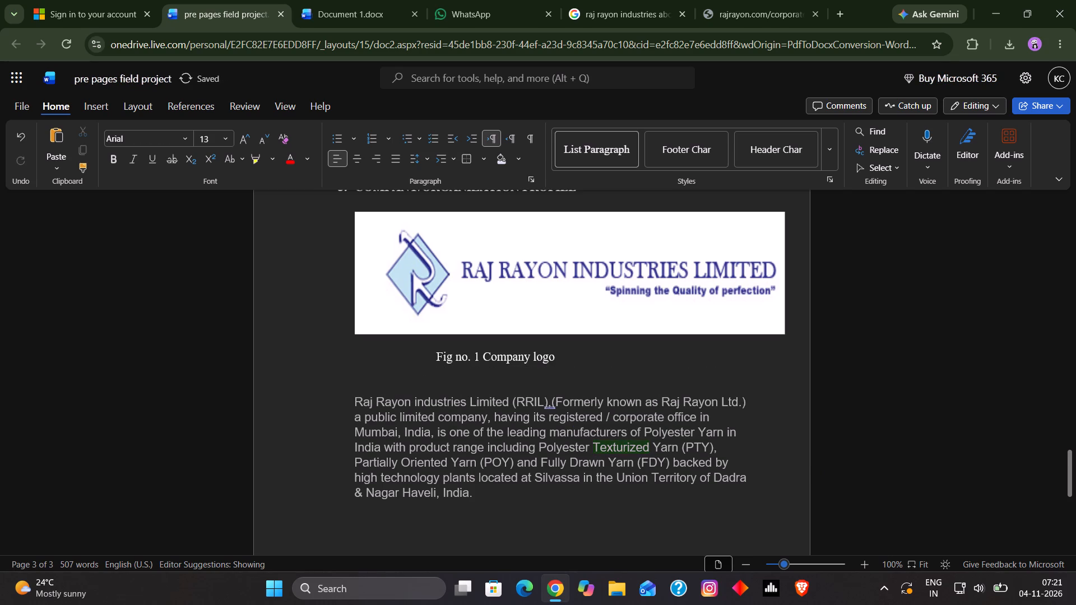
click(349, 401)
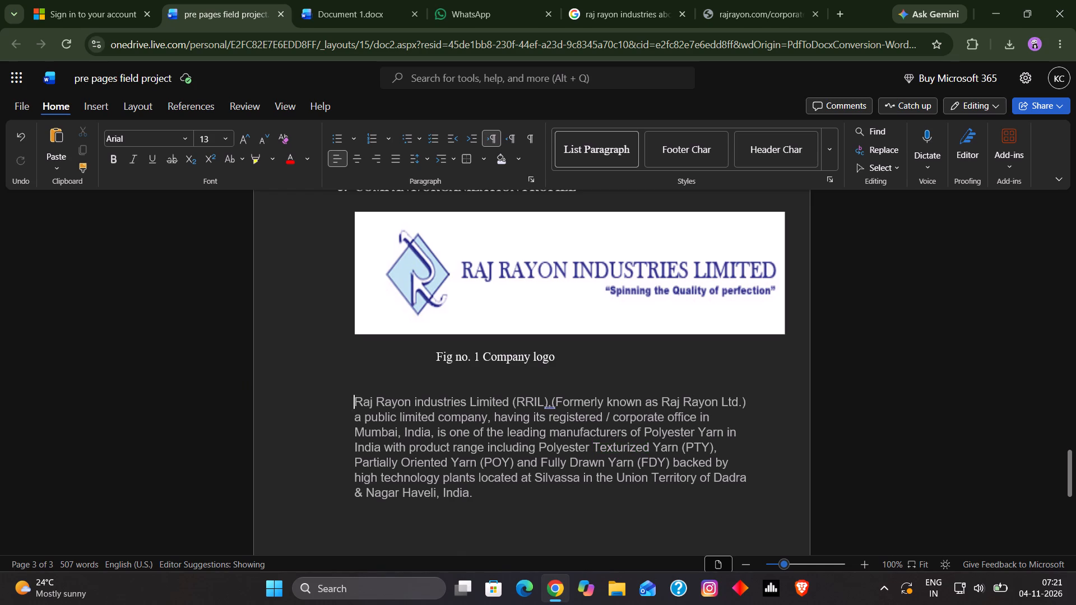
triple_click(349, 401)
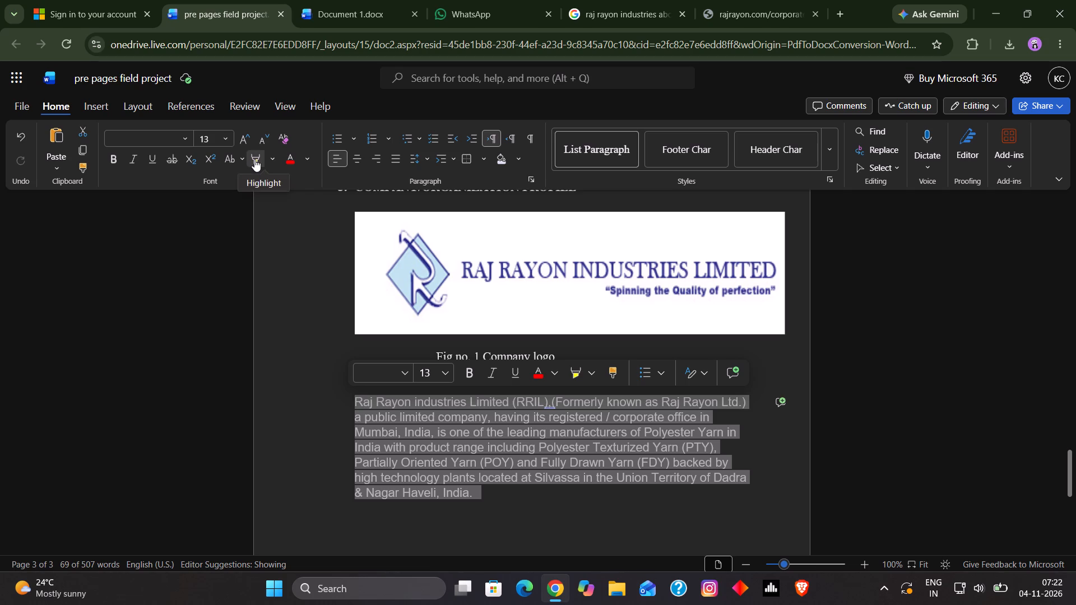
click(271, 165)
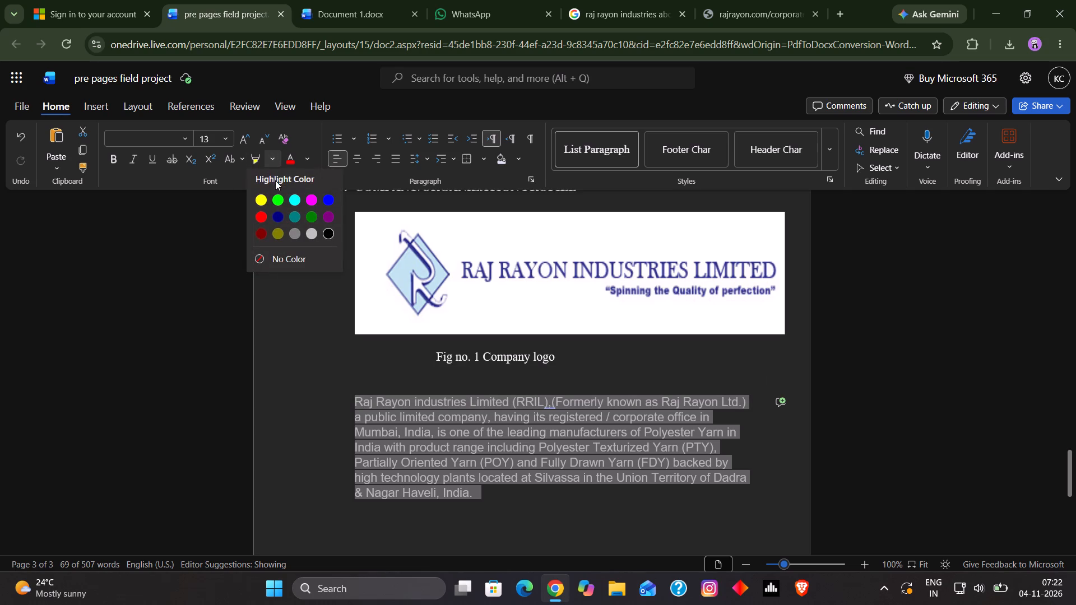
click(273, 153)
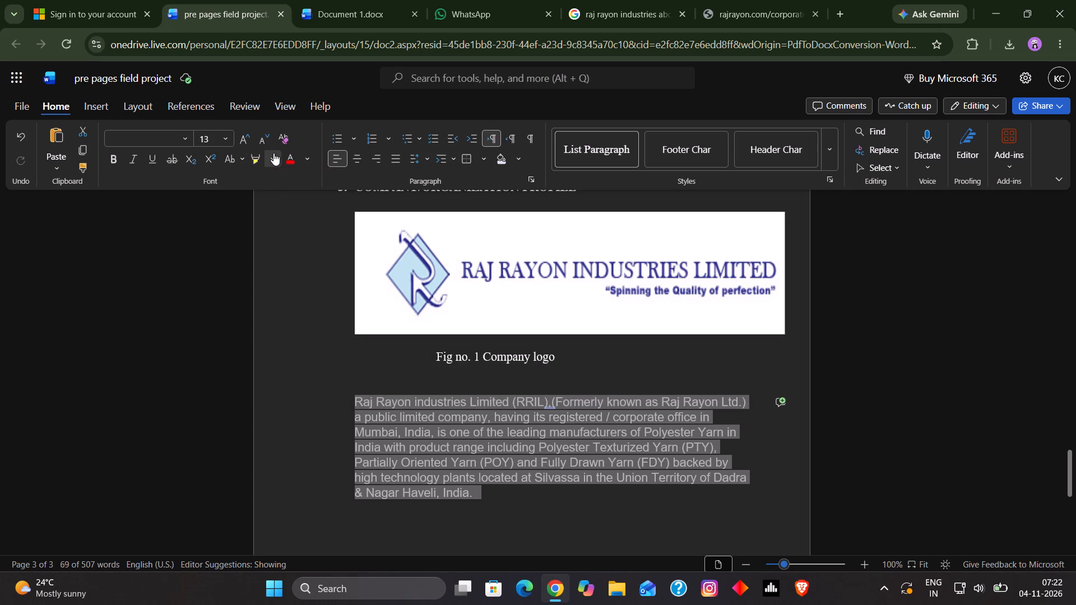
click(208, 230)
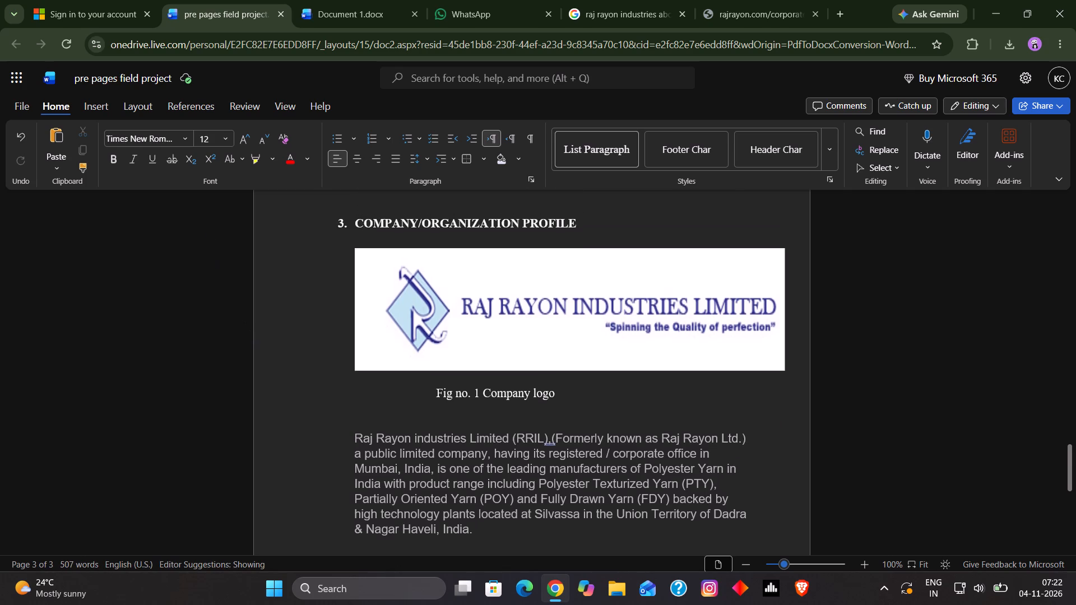
Accept the suggested correction that adds a space between "(RRIL)," and "(Formerly" in the company description.
scroll(261, 300, up, 4)
scroll(261, 300, down, 1)
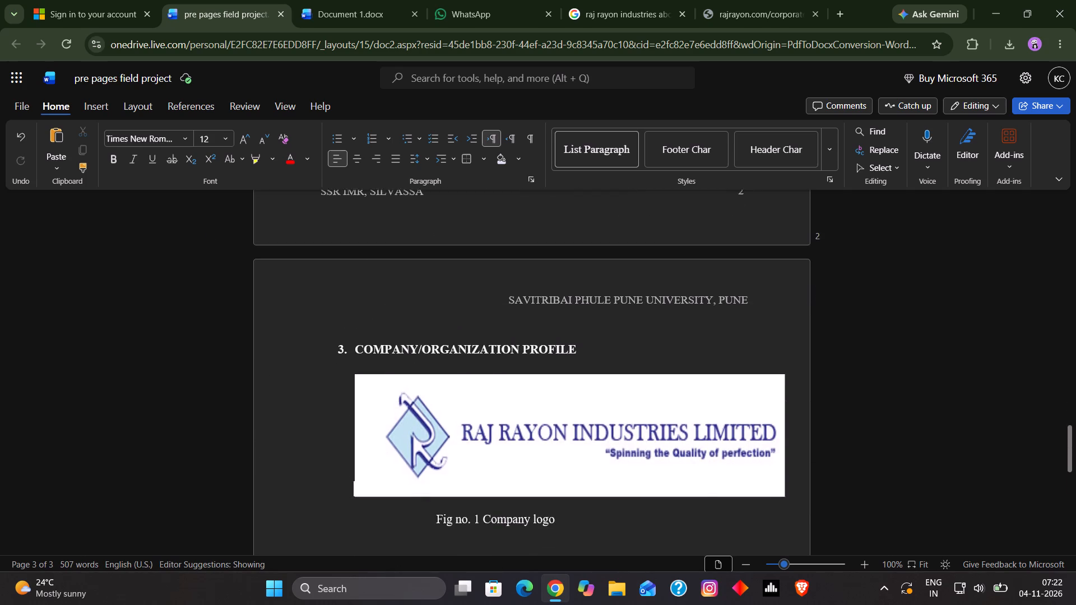
scroll(261, 300, down, 3)
scroll(261, 300, up, 1)
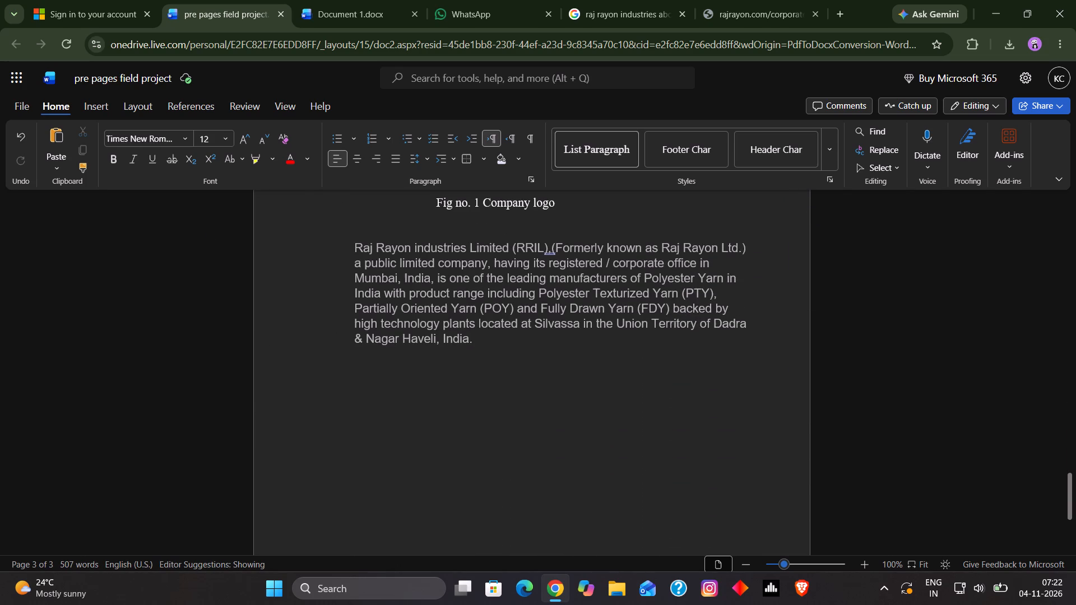
scroll(261, 300, up, 1)
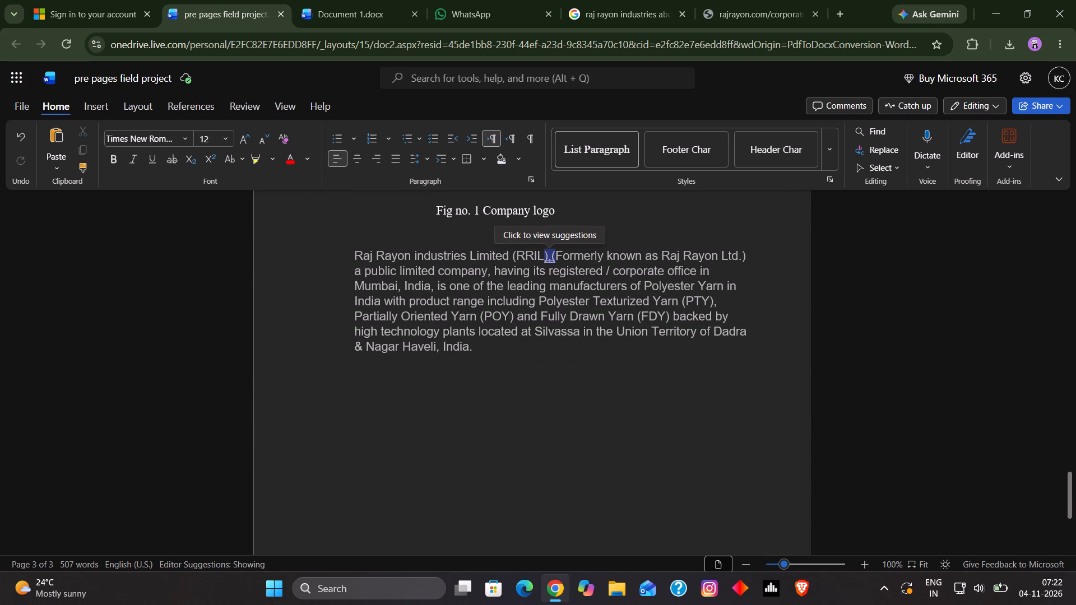
click(550, 260)
click(440, 309)
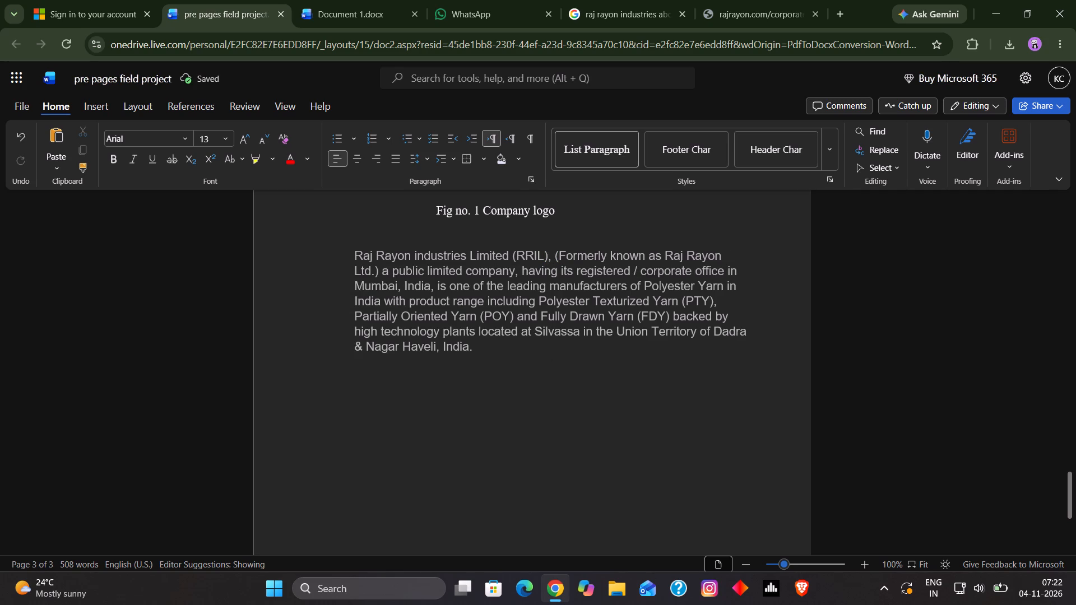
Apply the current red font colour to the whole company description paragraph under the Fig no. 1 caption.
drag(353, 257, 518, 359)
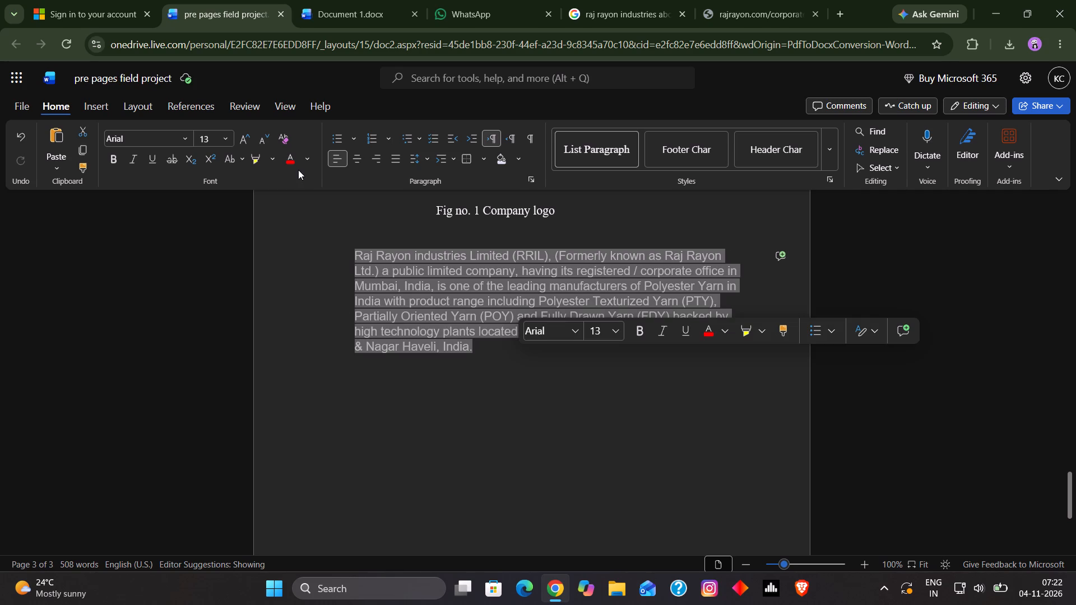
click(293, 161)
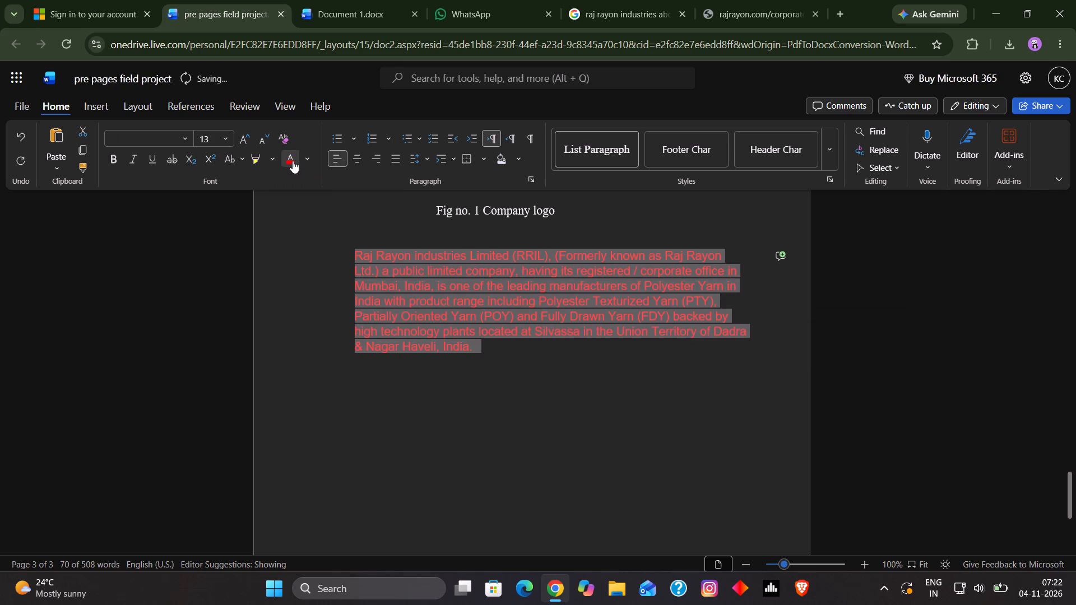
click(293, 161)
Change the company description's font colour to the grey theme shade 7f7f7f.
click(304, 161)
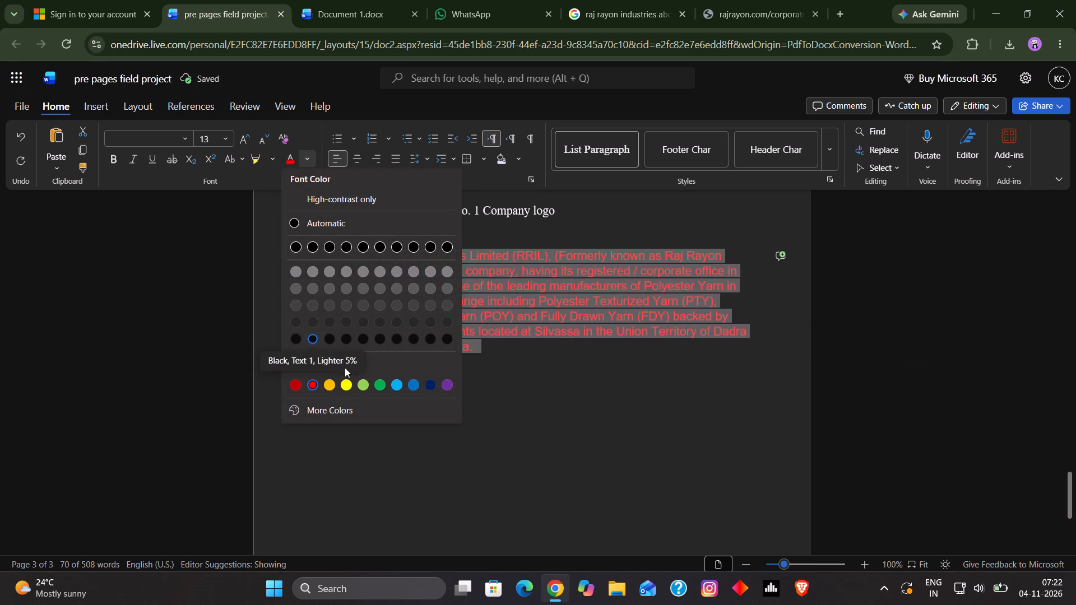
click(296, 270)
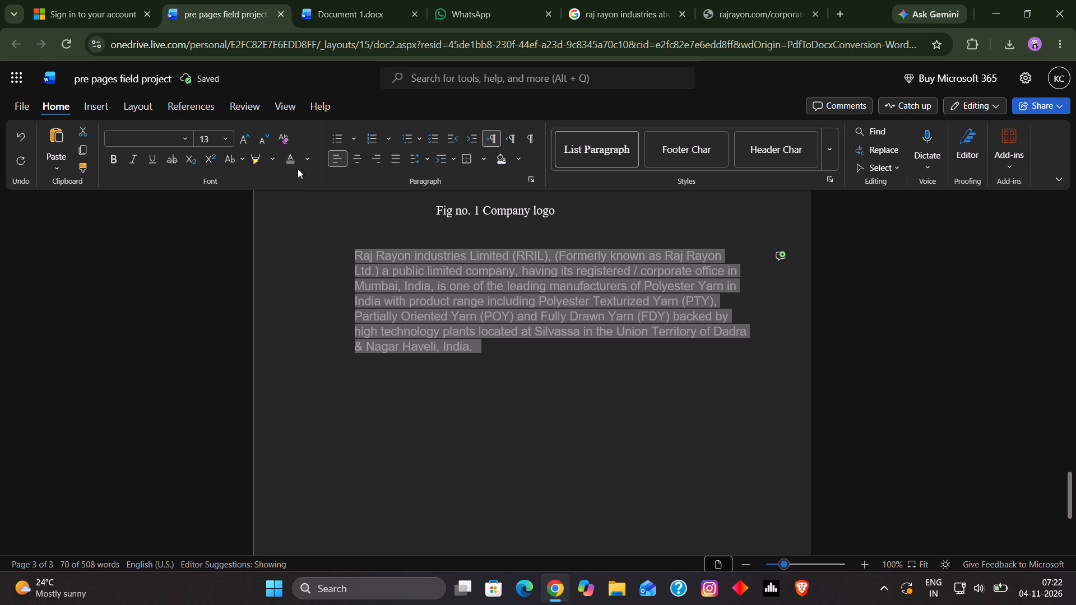
Set the company description's font colour to custom white, hex ffffff, and deselect the paragraph.
click(309, 165)
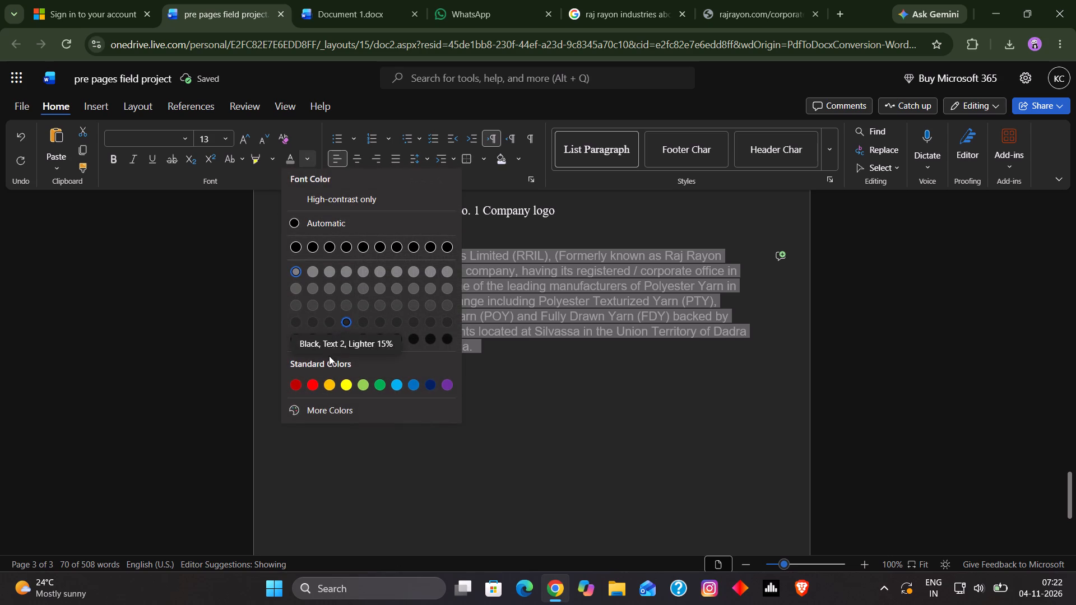
click(336, 409)
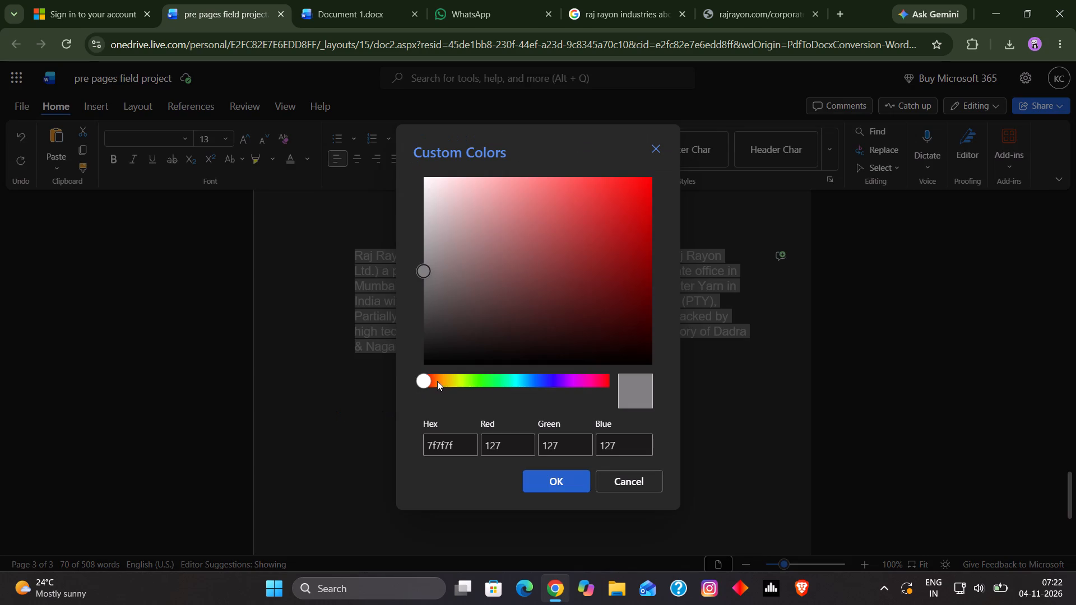
drag(426, 272, 425, 265)
drag(425, 265, 401, 76)
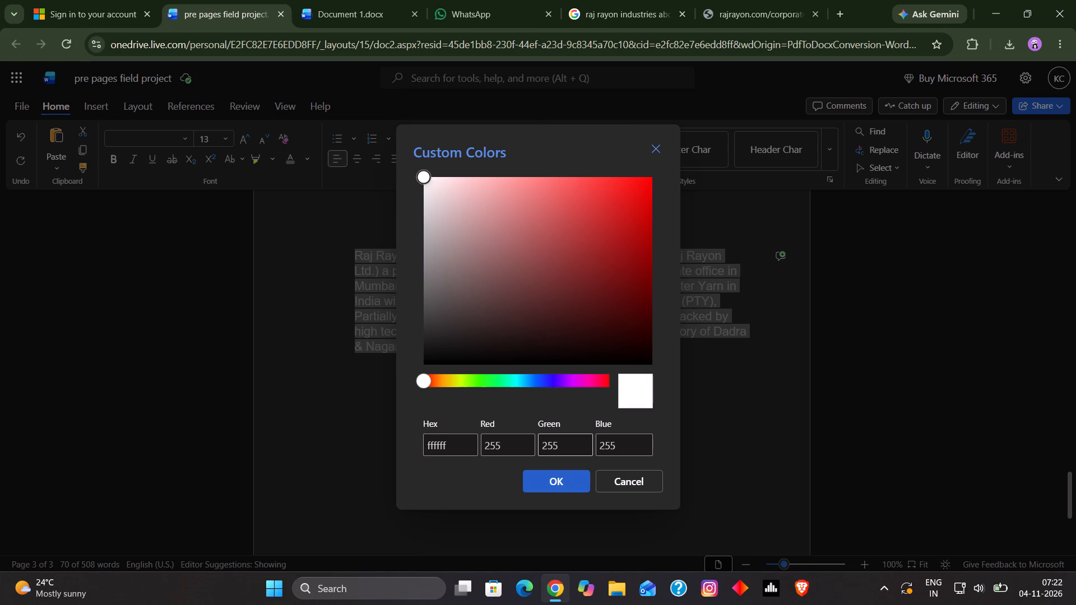
click(571, 475)
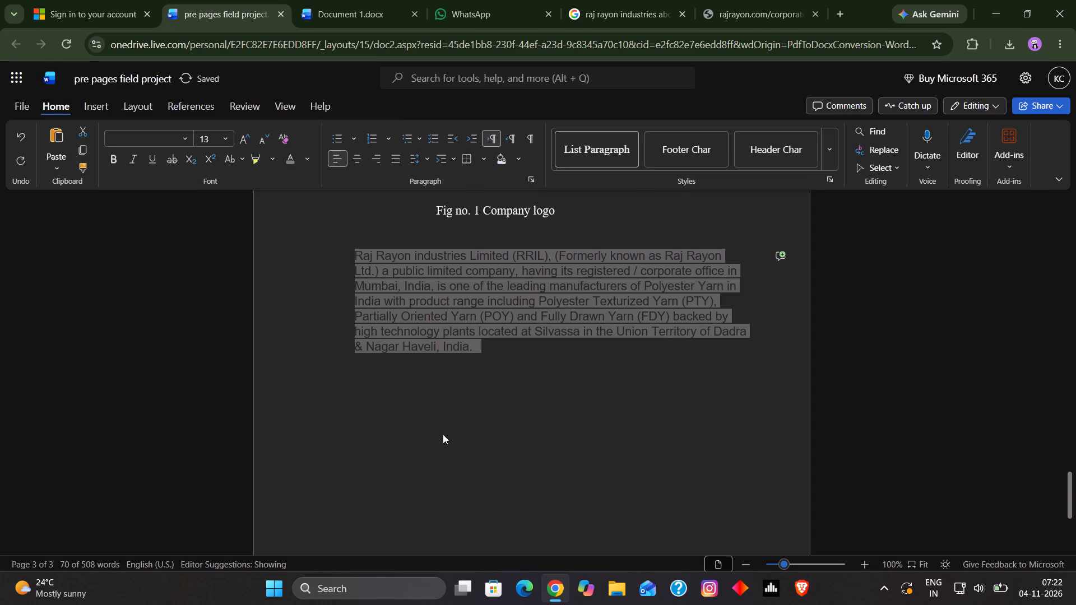
click(439, 432)
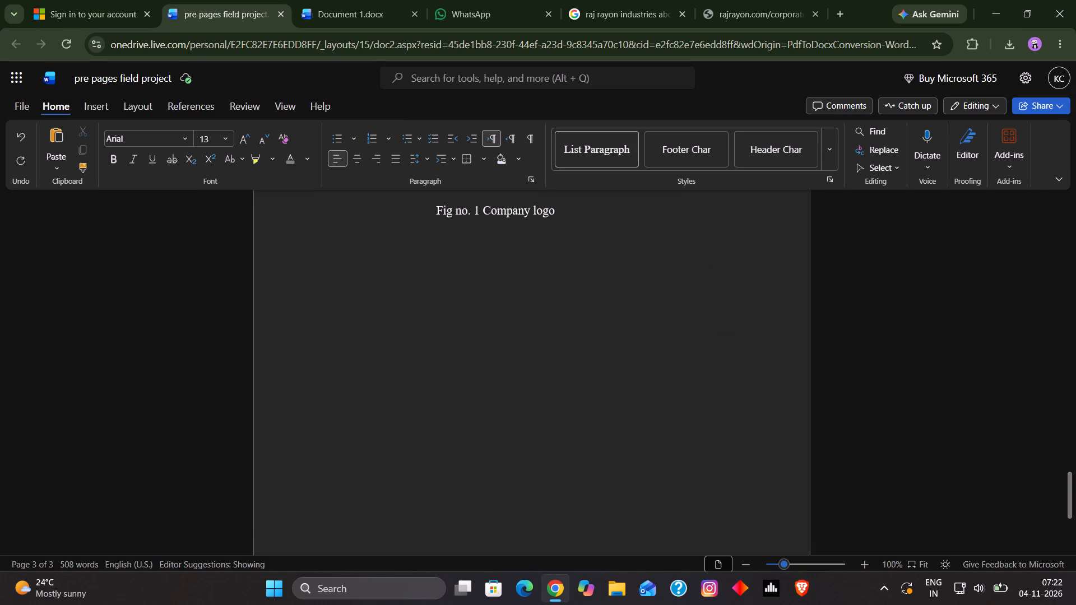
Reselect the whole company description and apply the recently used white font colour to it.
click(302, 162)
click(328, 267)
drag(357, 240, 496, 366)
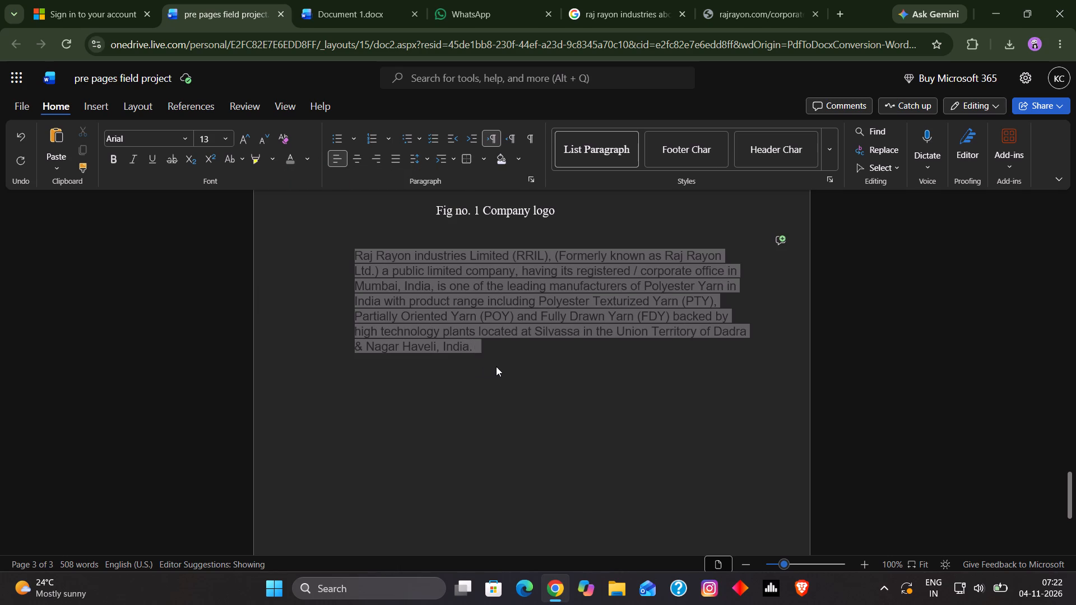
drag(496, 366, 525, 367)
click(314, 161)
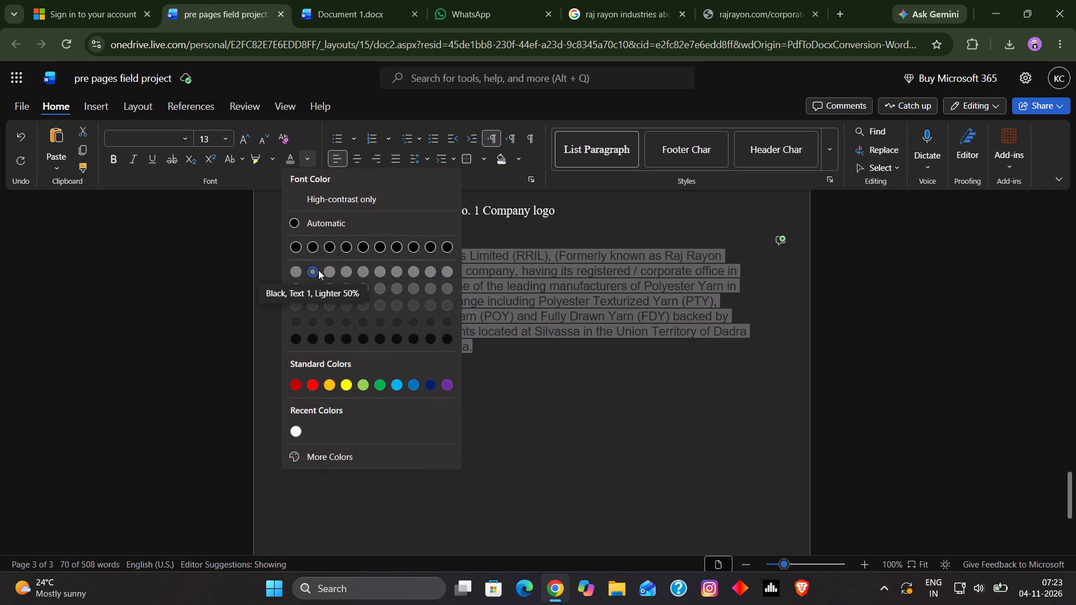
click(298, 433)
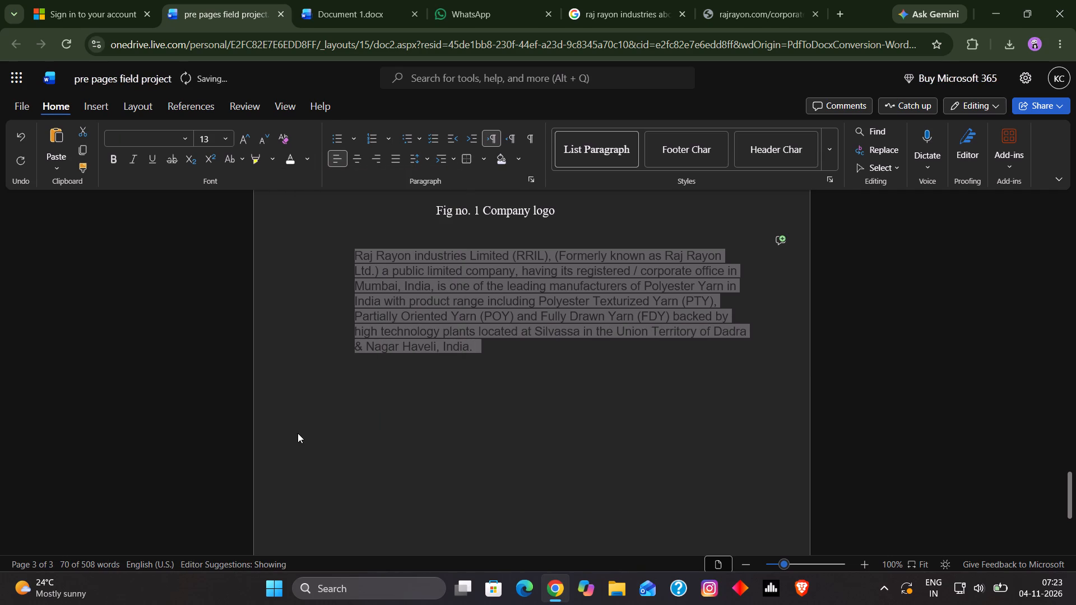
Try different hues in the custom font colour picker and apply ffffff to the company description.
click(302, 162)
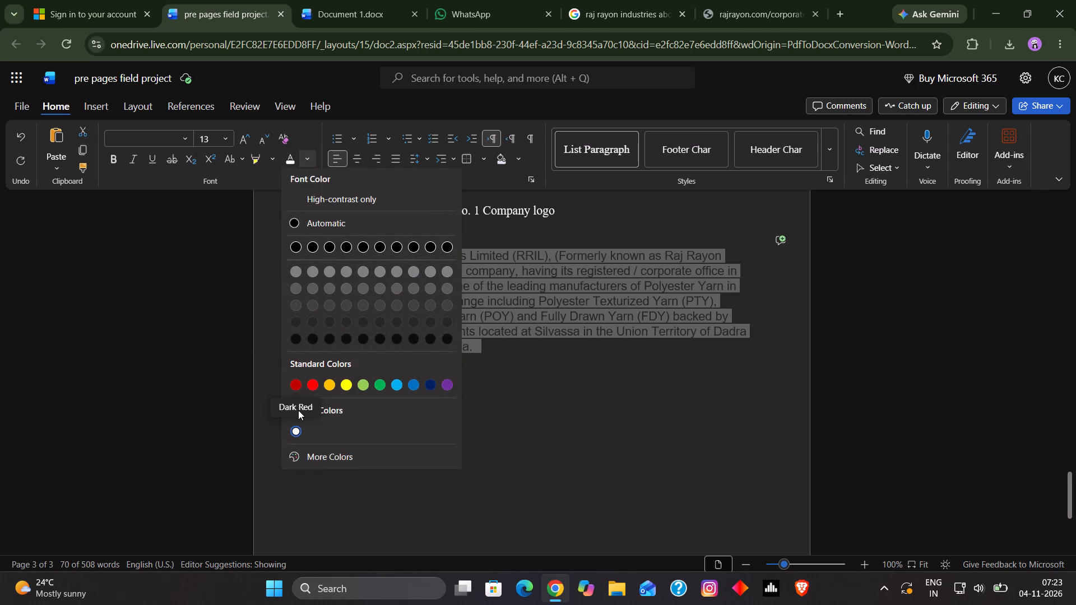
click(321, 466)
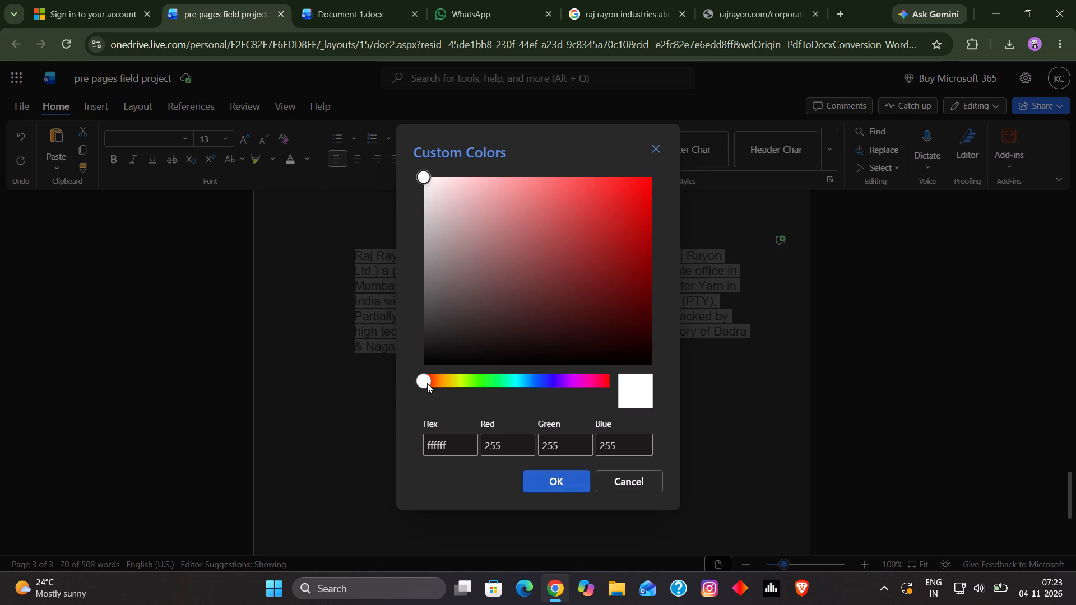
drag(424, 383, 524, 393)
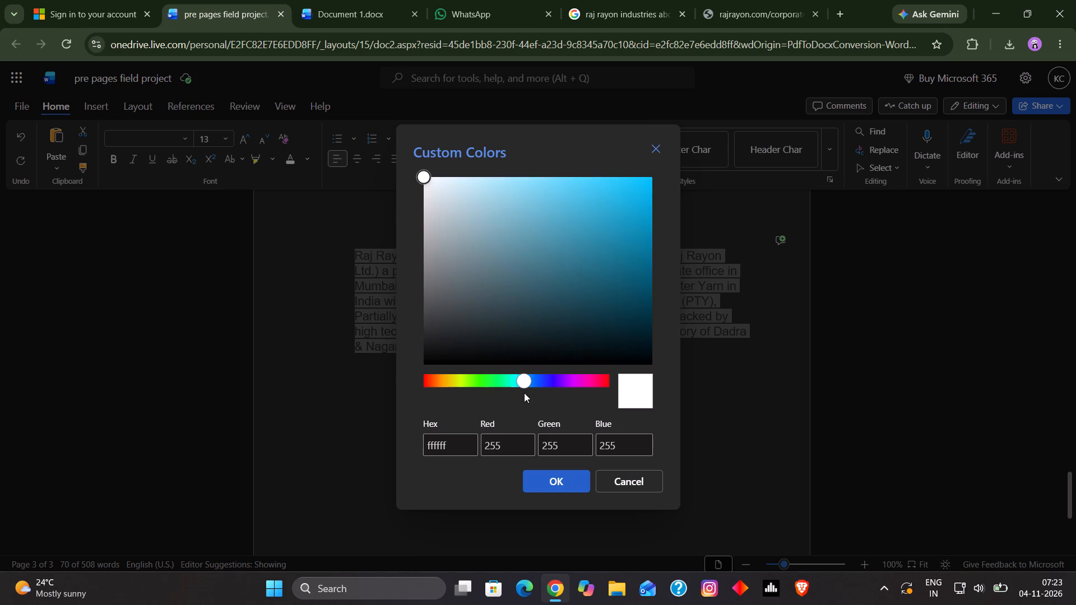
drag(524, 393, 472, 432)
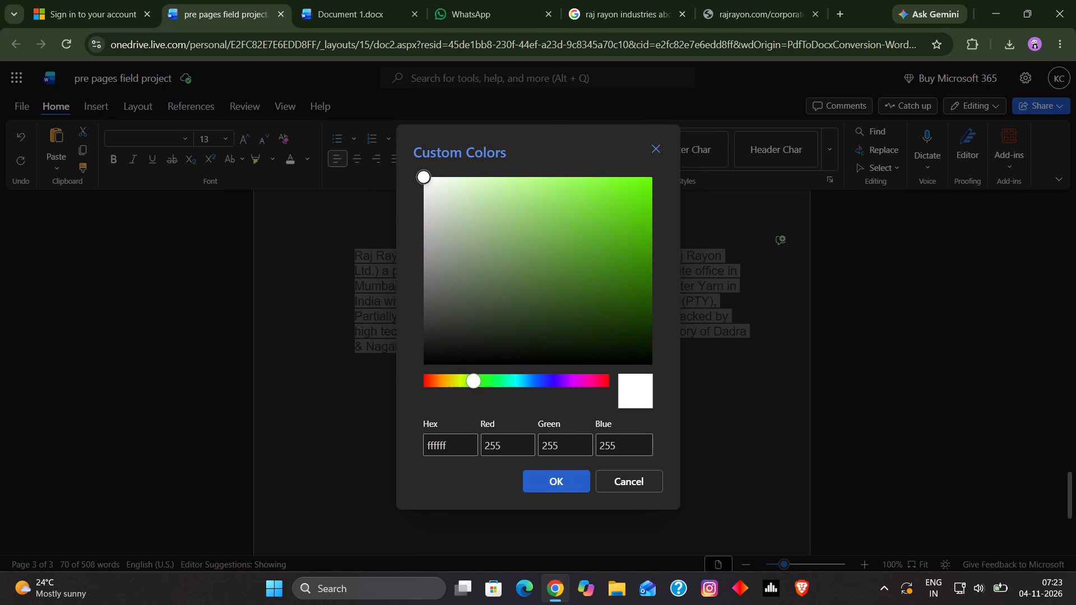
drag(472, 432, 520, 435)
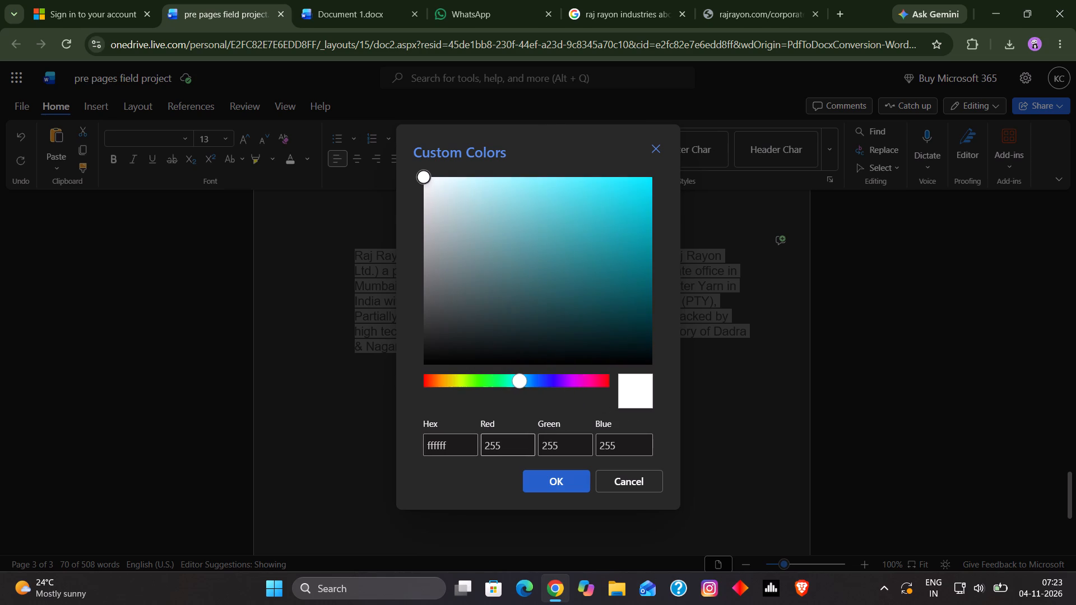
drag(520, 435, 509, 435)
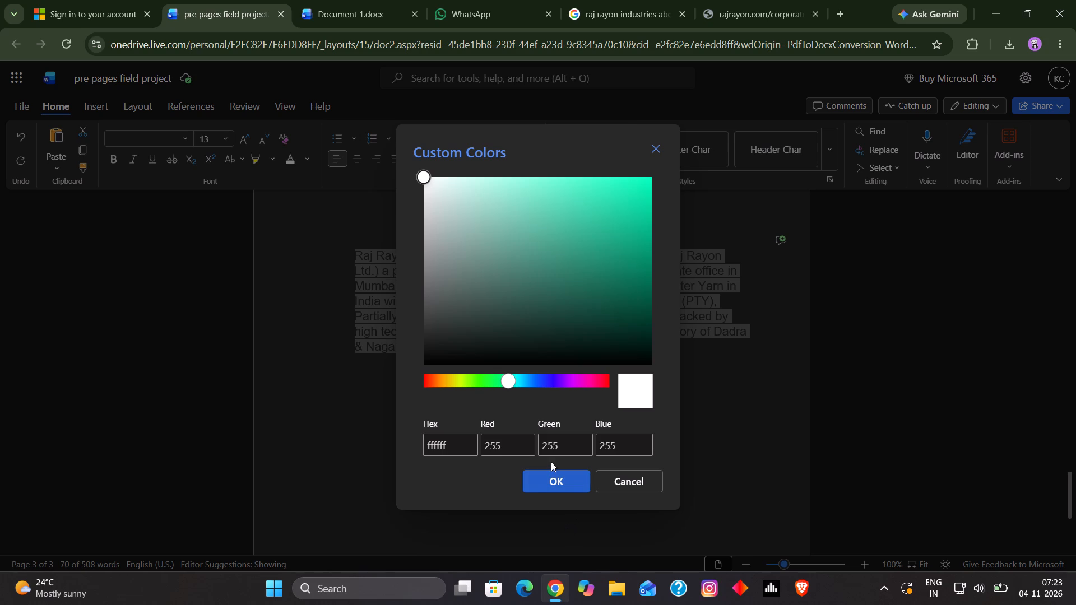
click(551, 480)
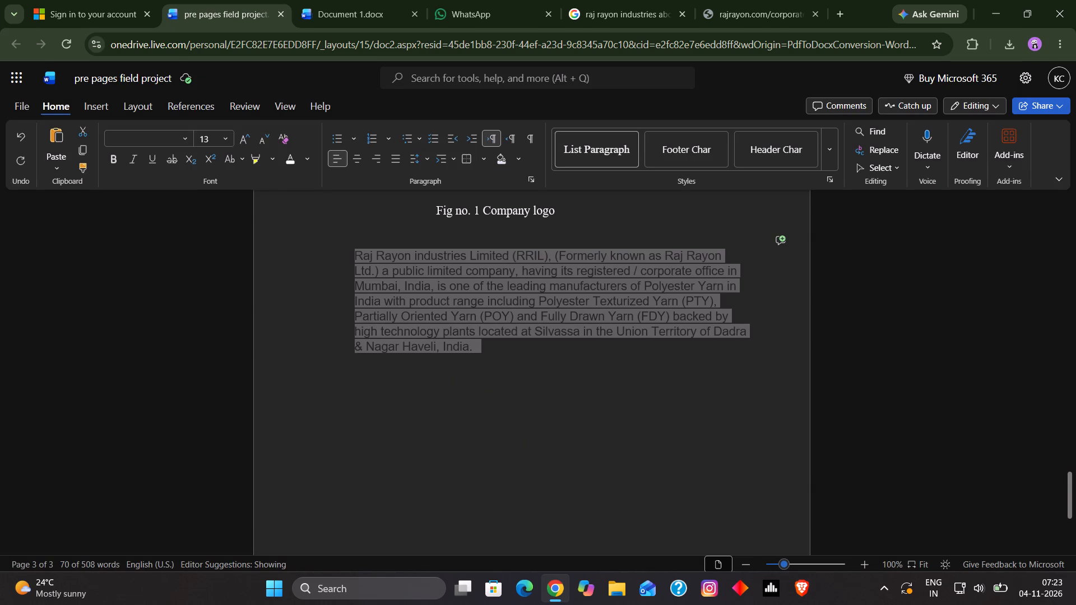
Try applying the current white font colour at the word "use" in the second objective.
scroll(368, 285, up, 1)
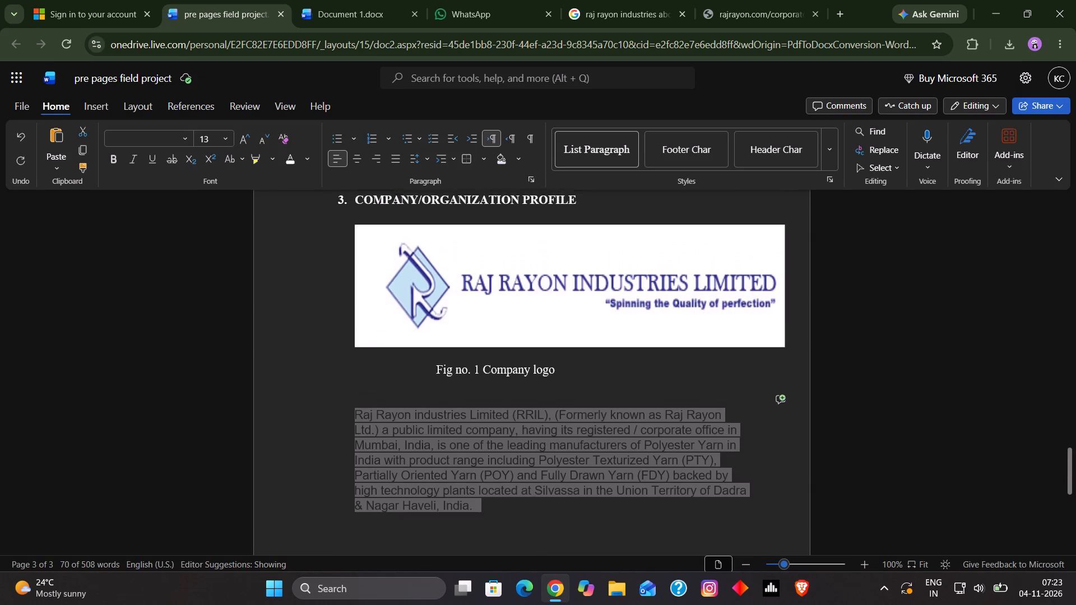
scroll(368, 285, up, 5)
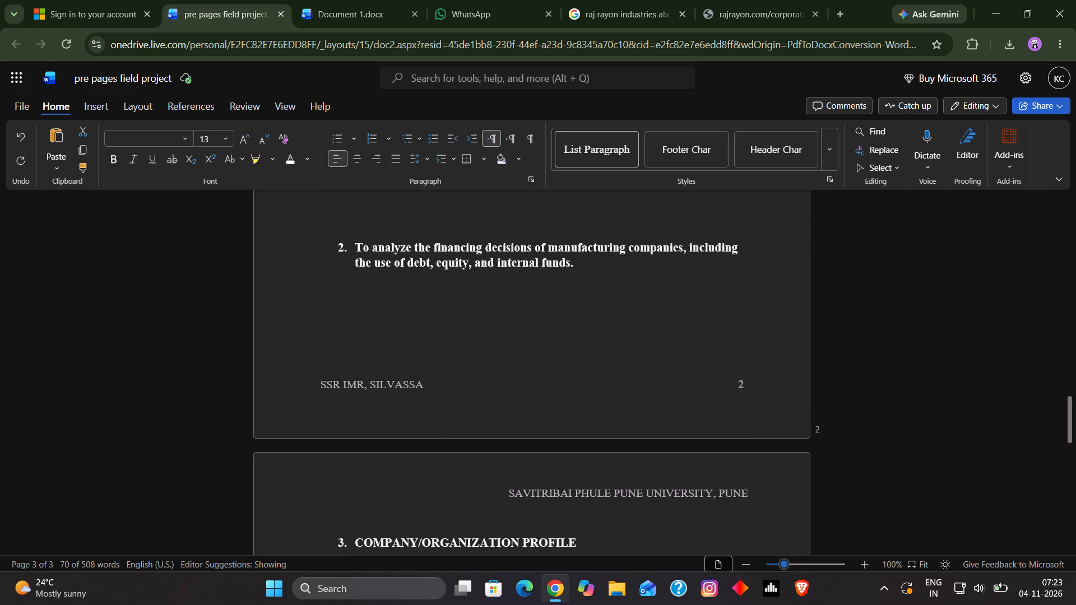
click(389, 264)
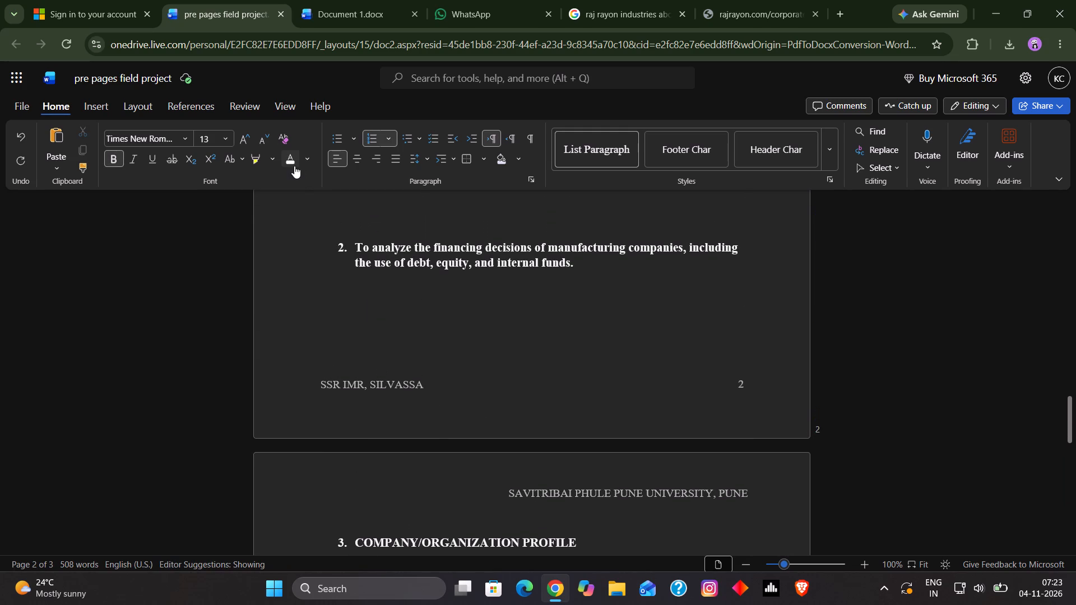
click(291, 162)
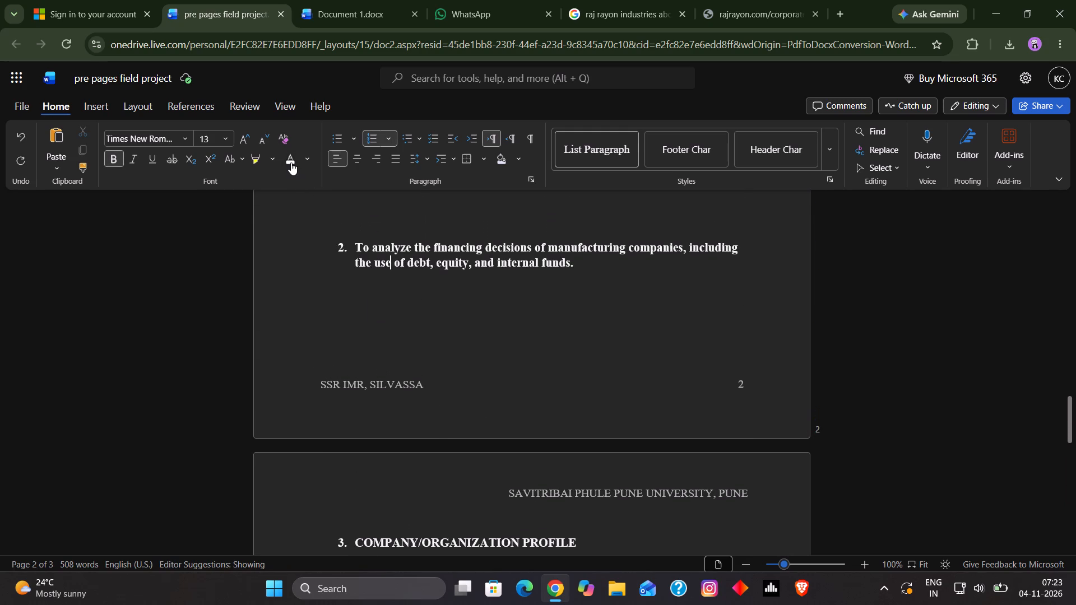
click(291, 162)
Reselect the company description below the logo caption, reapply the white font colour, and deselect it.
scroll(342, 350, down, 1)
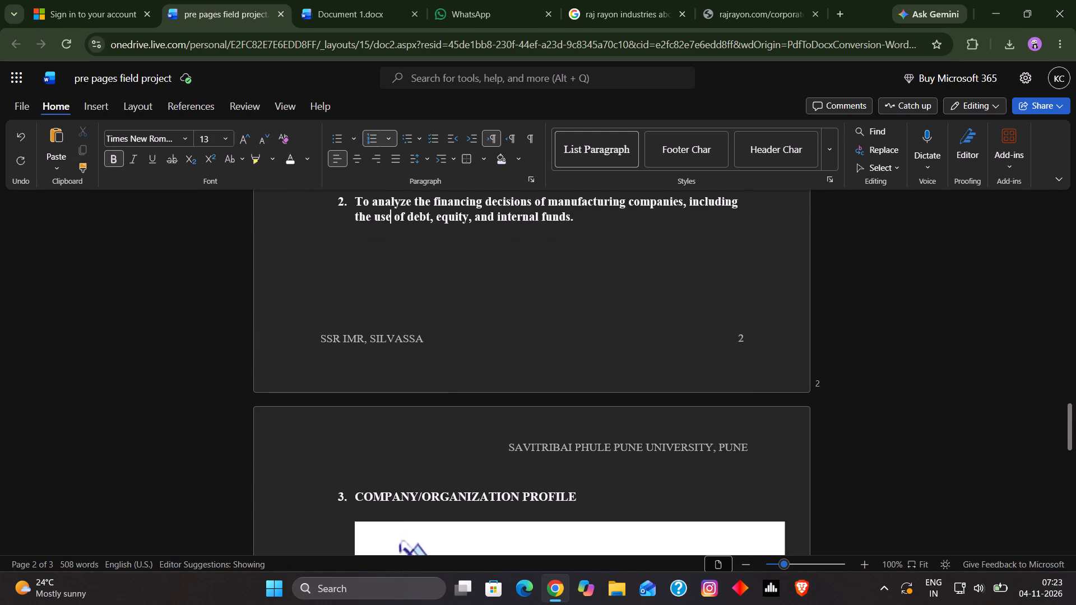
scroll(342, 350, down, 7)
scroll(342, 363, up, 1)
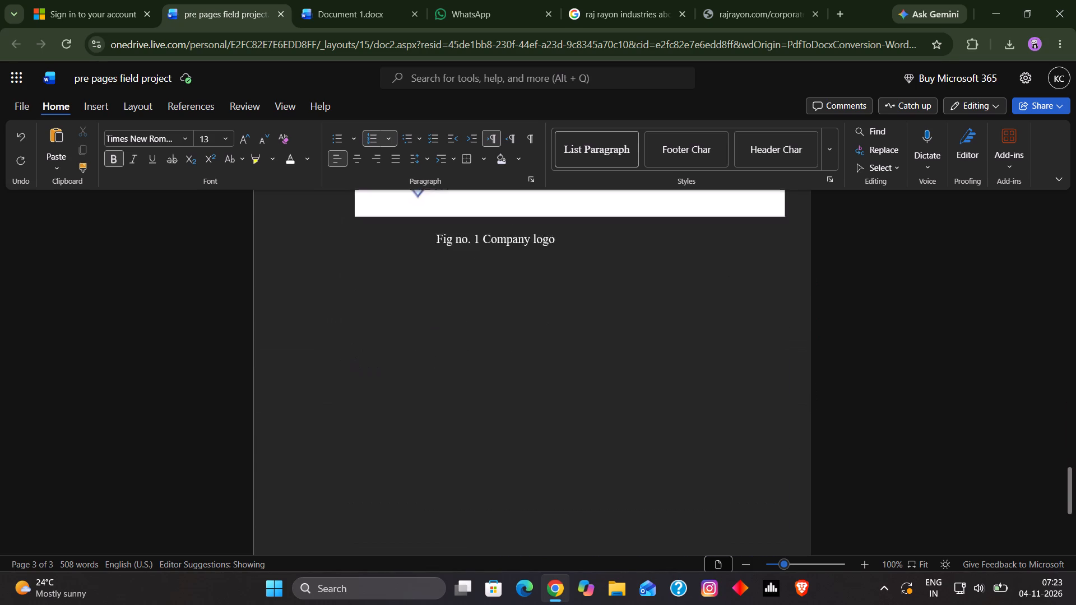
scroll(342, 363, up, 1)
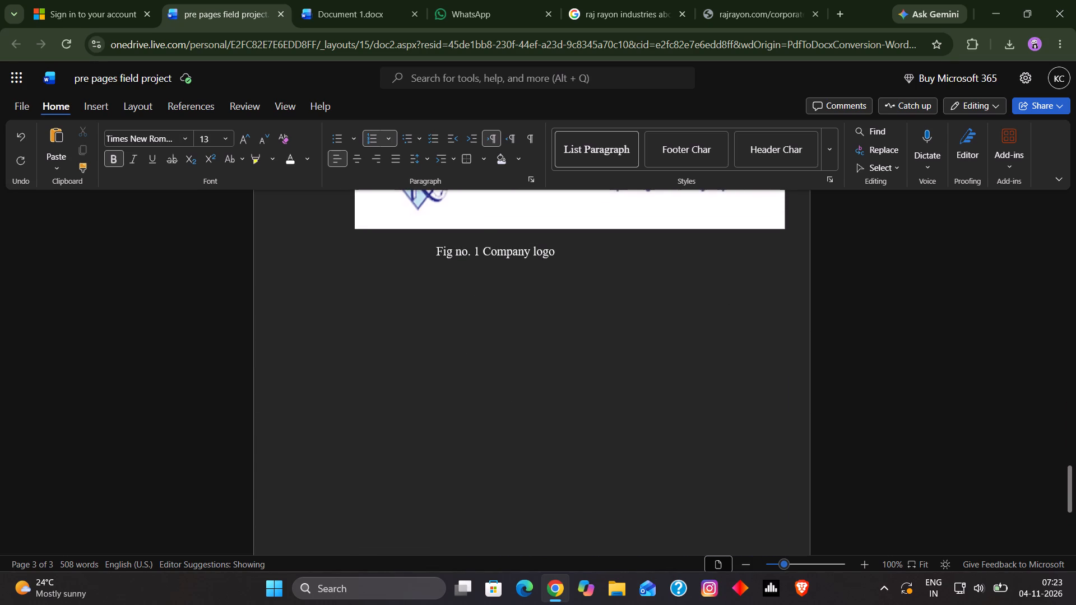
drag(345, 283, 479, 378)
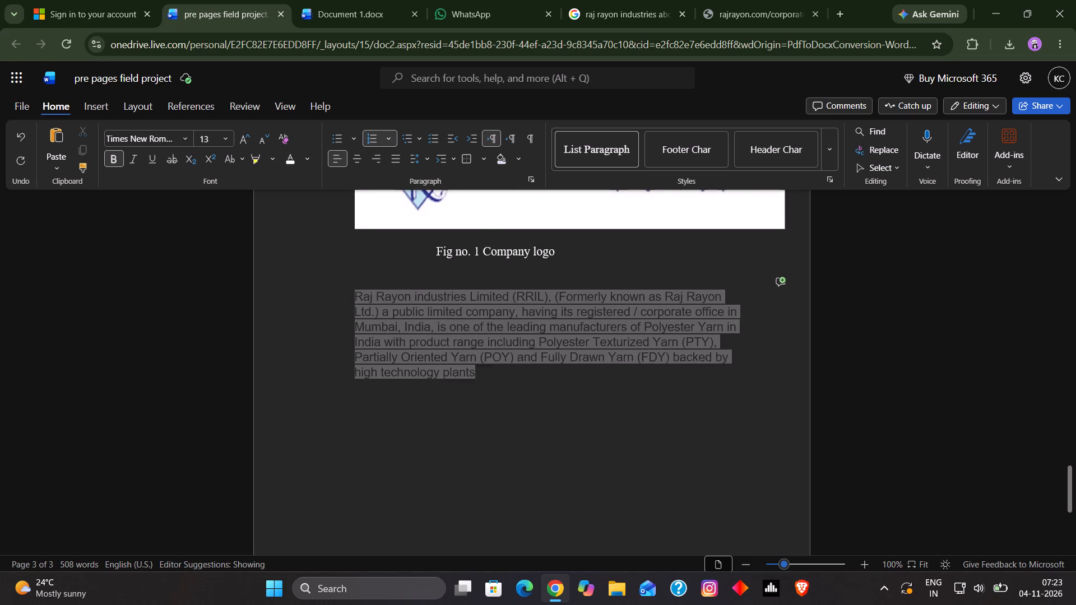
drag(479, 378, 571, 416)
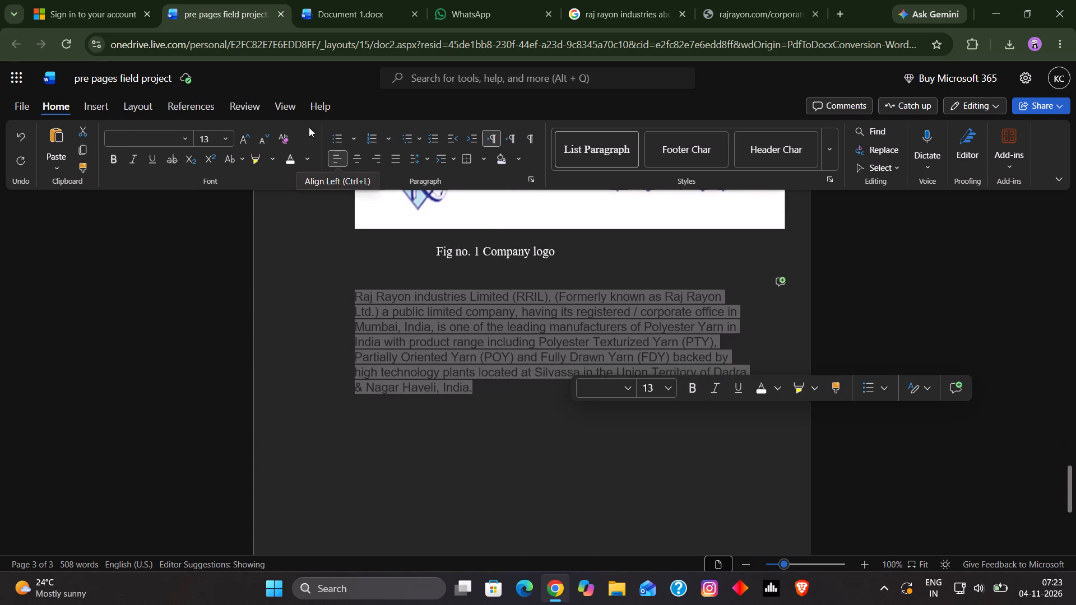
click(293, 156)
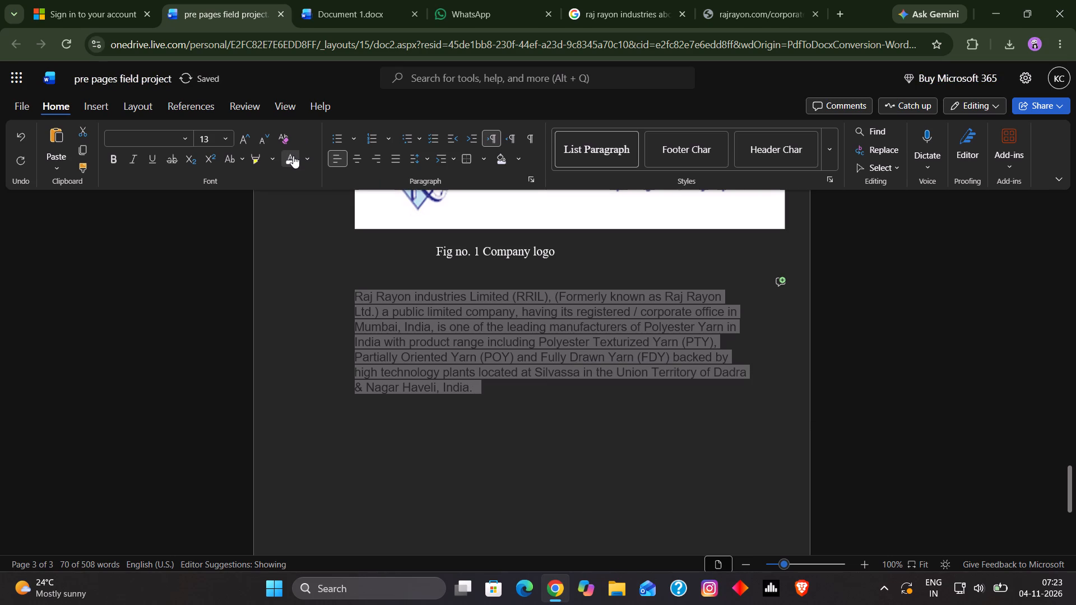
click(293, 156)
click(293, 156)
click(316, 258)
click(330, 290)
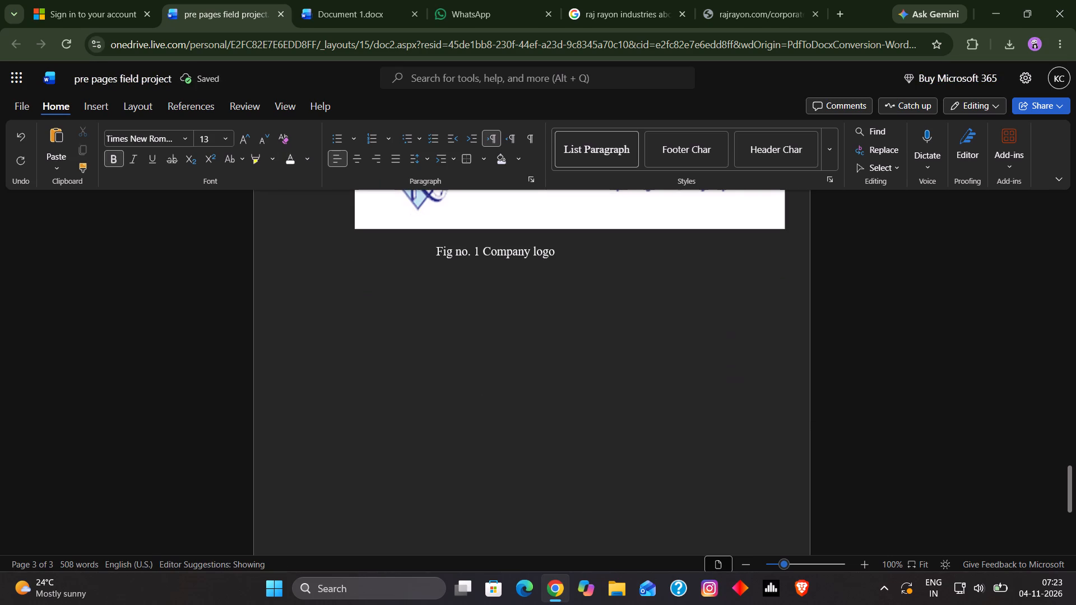
Delete the whole company description paragraph below the "Fig no. 1 Company logo" caption.
drag(330, 290, 518, 423)
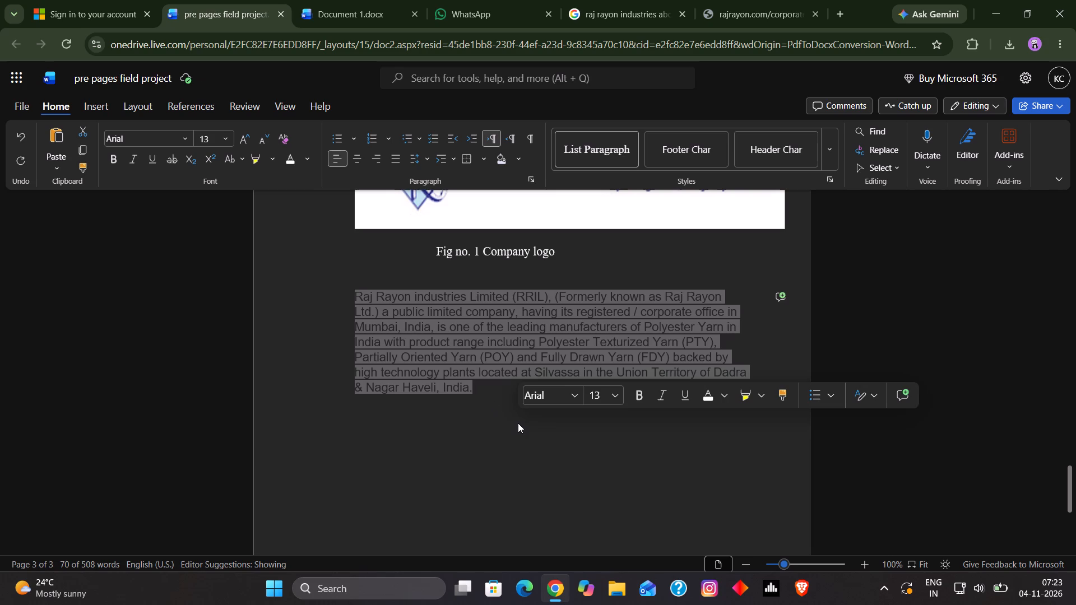
key(BackSpace)
Copy the first About Us paragraph from the Raj Rayon website again and paste it below the logo caption in the field project document.
click(723, 7)
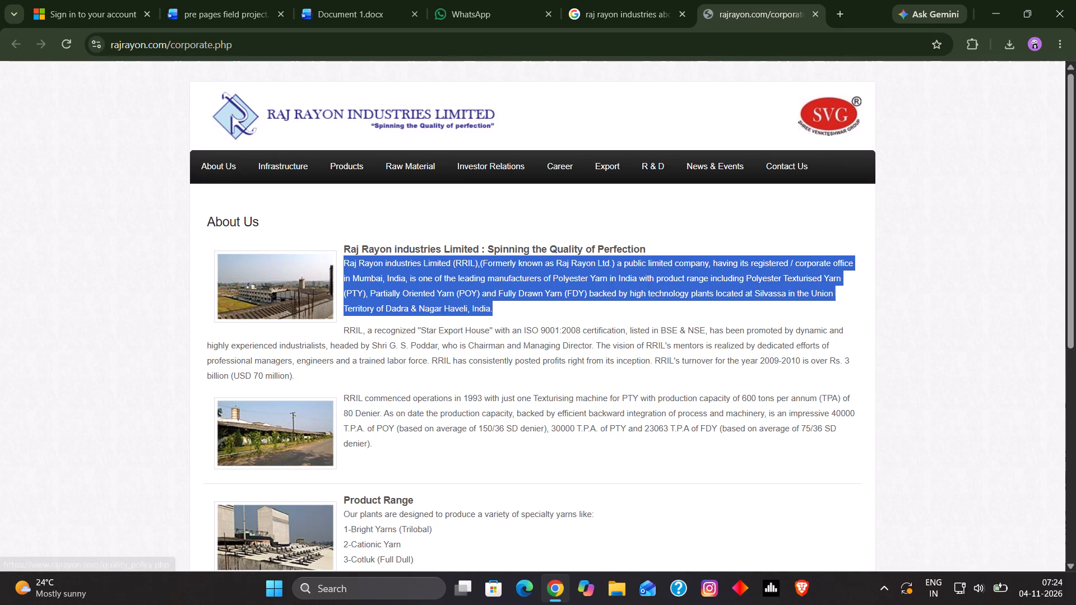
scroll(410, 302, down, 1)
scroll(395, 220, down, 1)
key(ctrl+c)
click(402, 287)
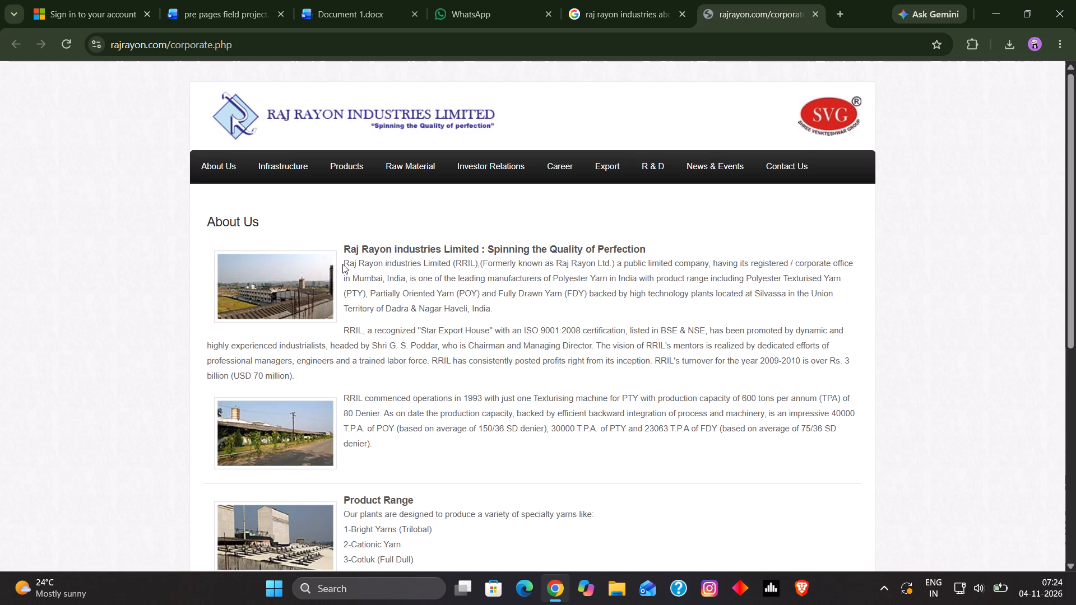
drag(345, 262, 525, 313)
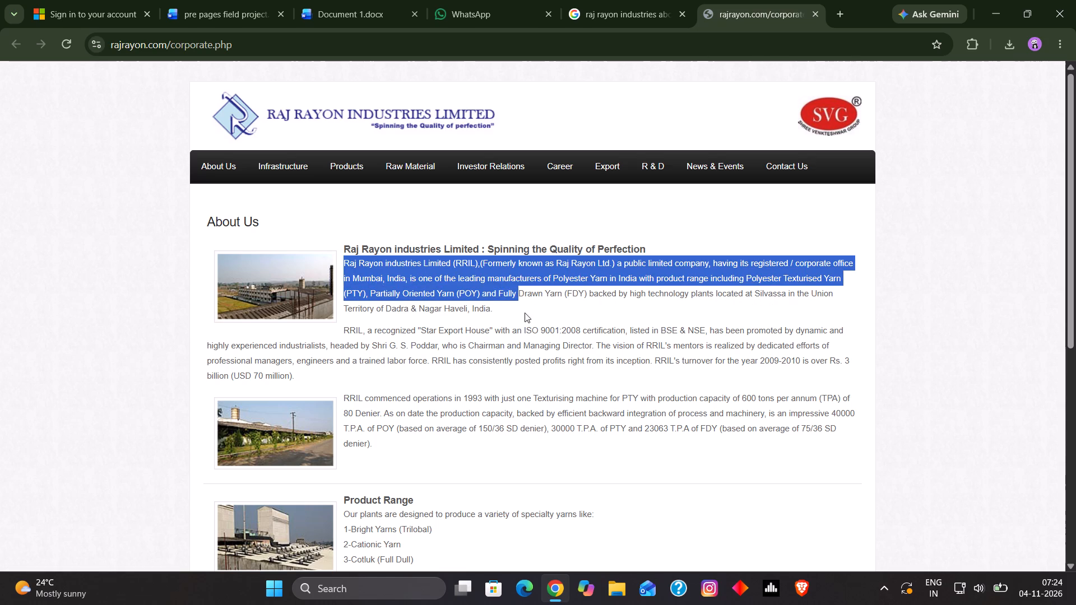
drag(525, 313, 527, 318)
key(ctrl+c)
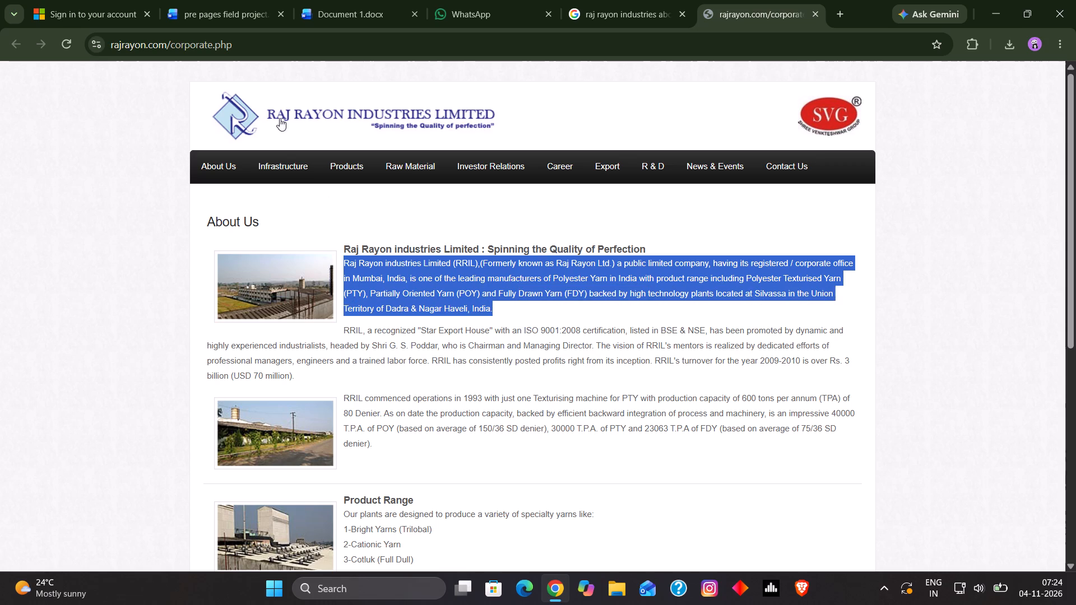
click(248, 6)
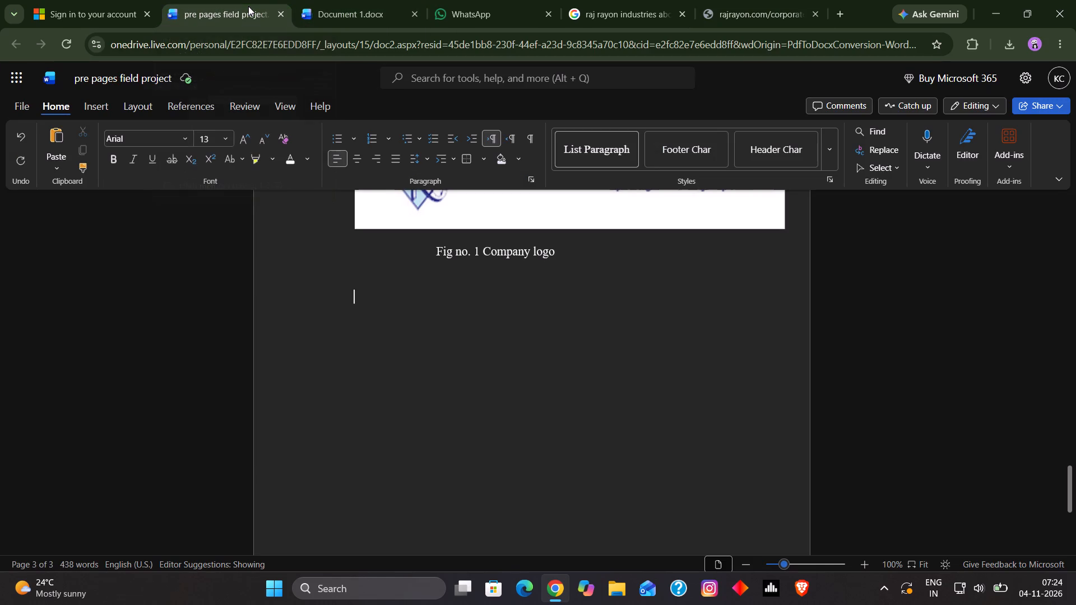
click(214, 145)
key(ctrl+v)
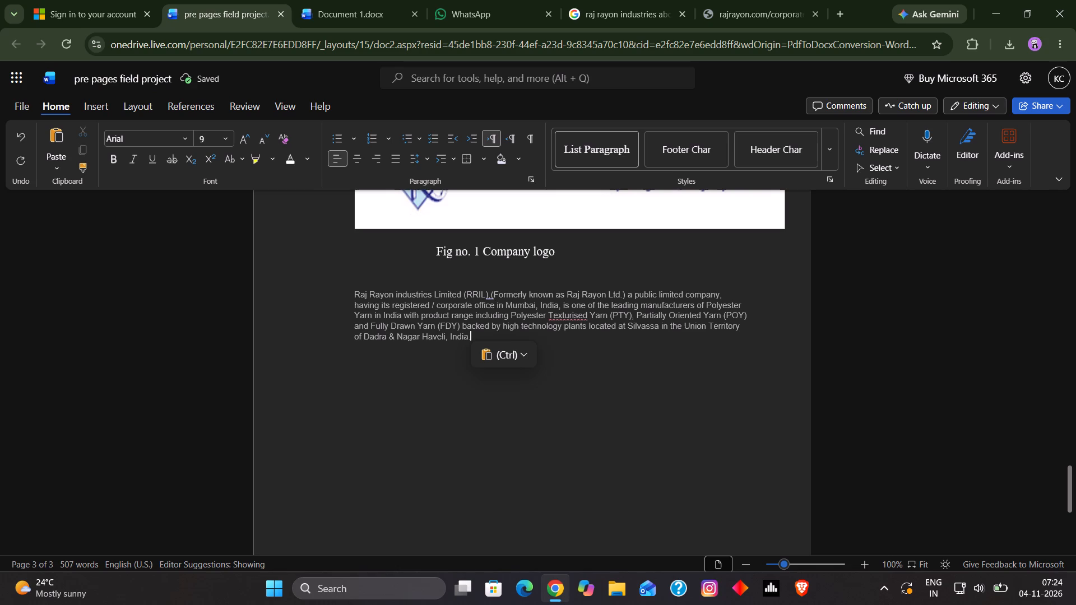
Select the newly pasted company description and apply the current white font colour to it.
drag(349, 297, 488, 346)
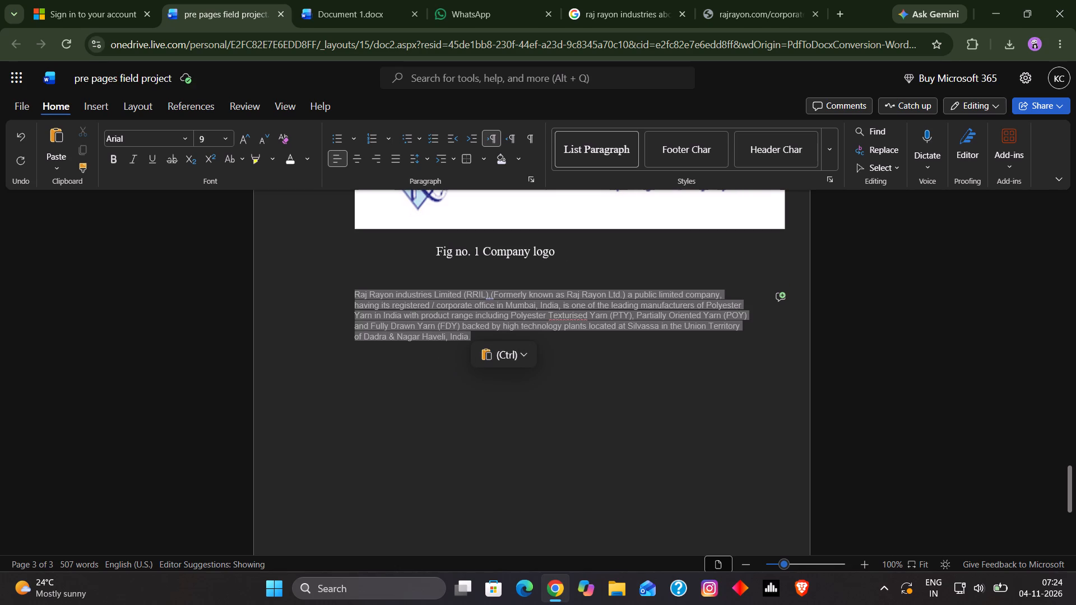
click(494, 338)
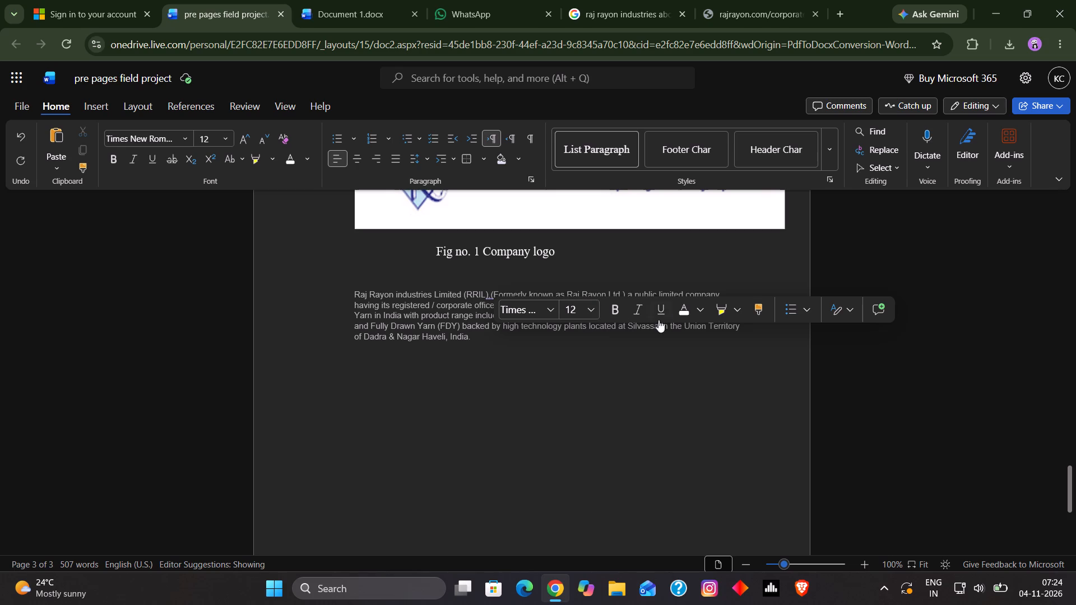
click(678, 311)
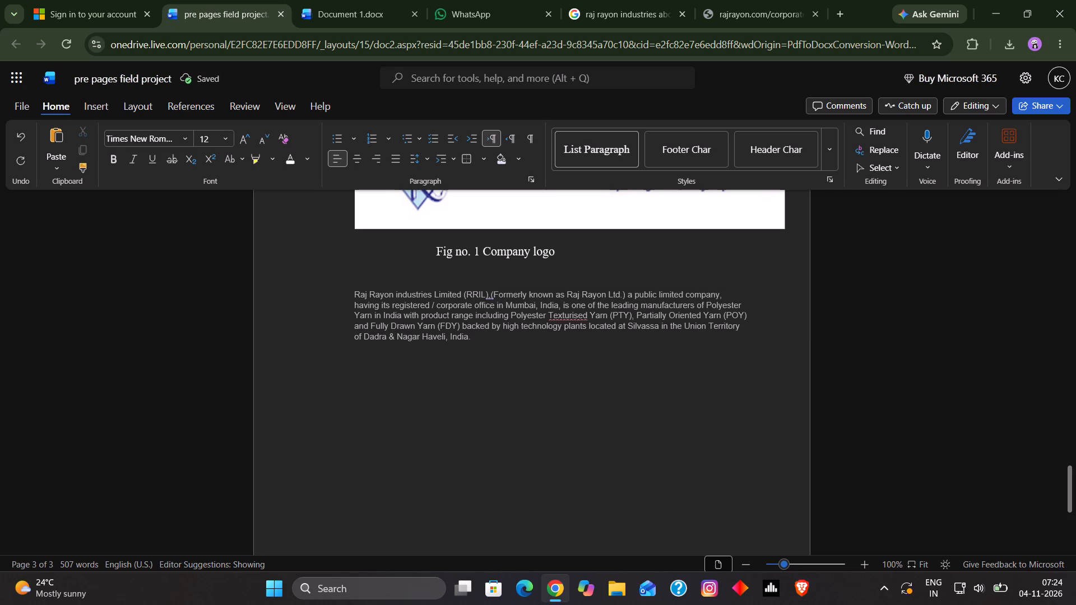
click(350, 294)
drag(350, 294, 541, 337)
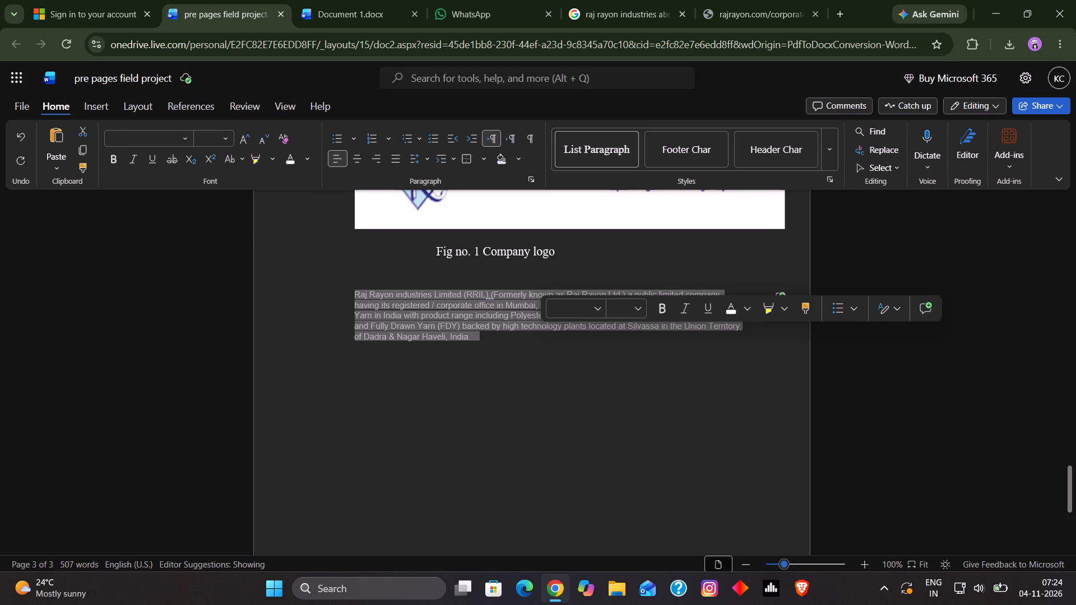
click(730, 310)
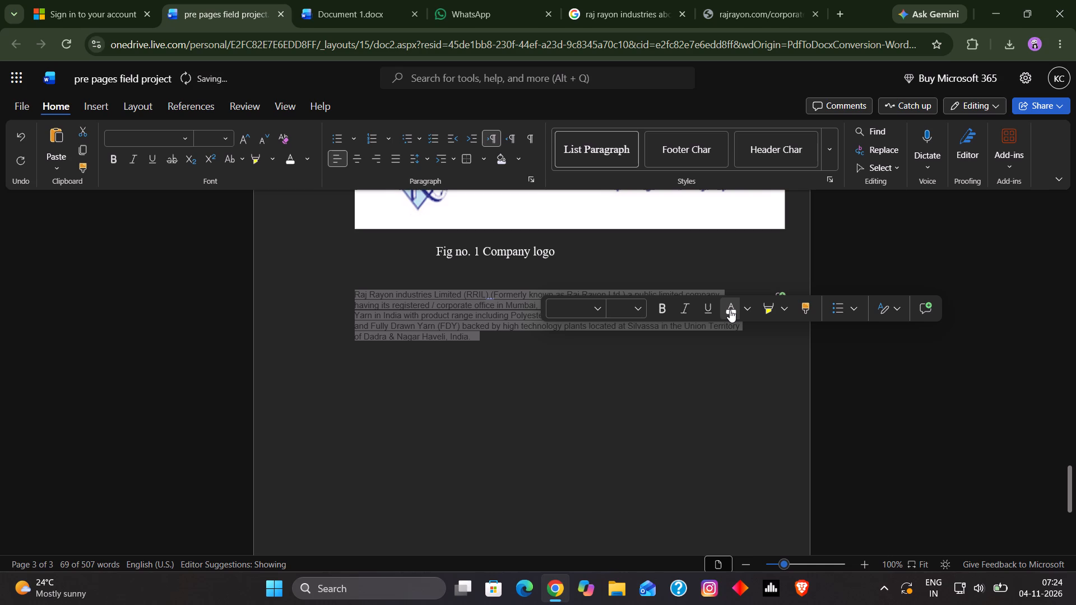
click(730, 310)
Change the company description's font colour to Black, Background 1, Lighter 50%, and deselect the paragraph.
click(748, 317)
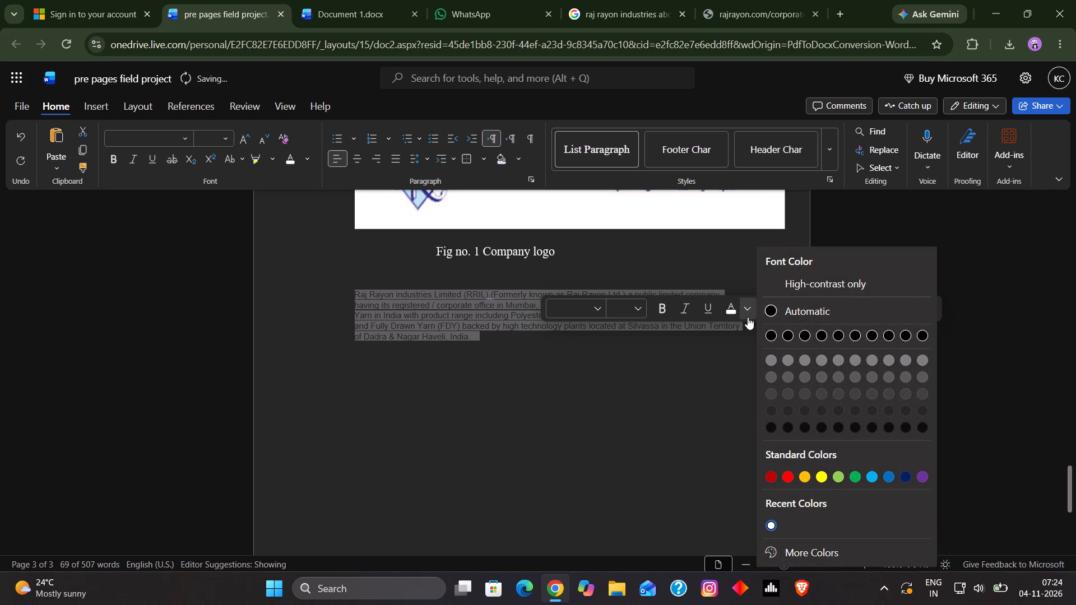
click(777, 364)
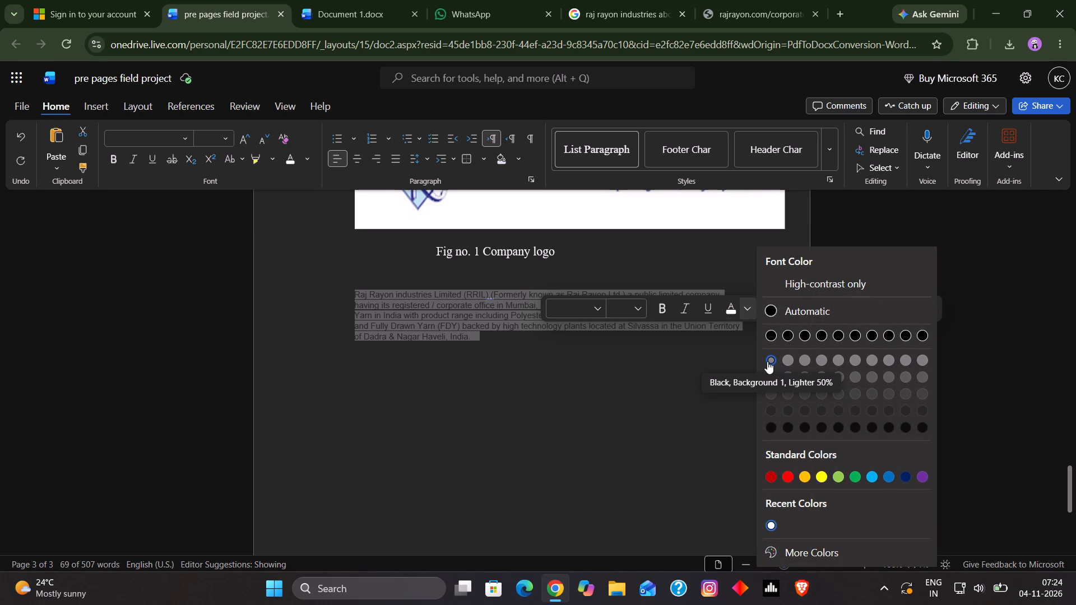
click(767, 361)
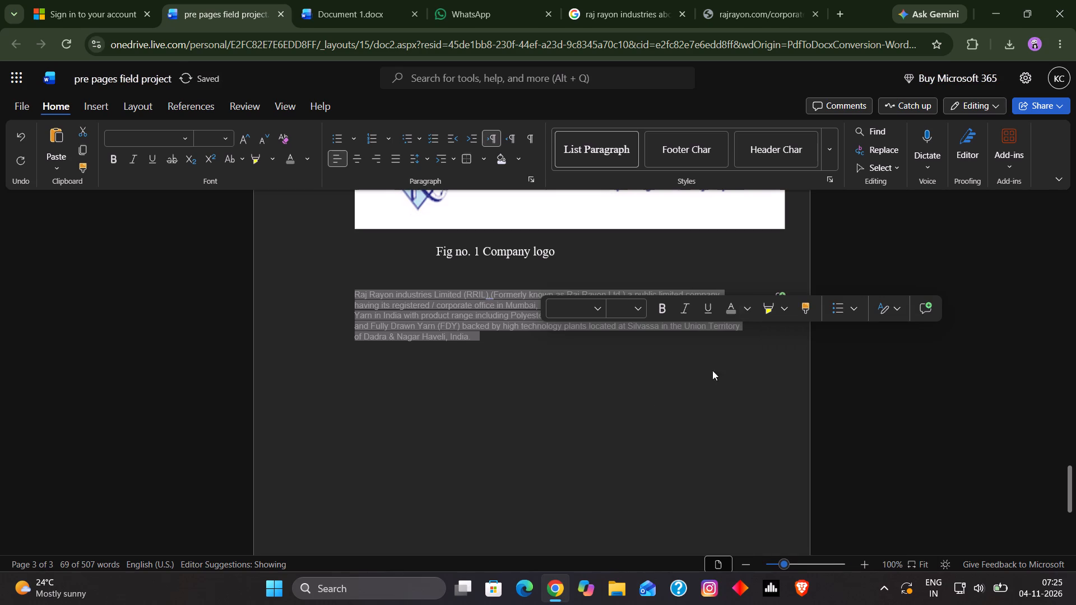
click(646, 394)
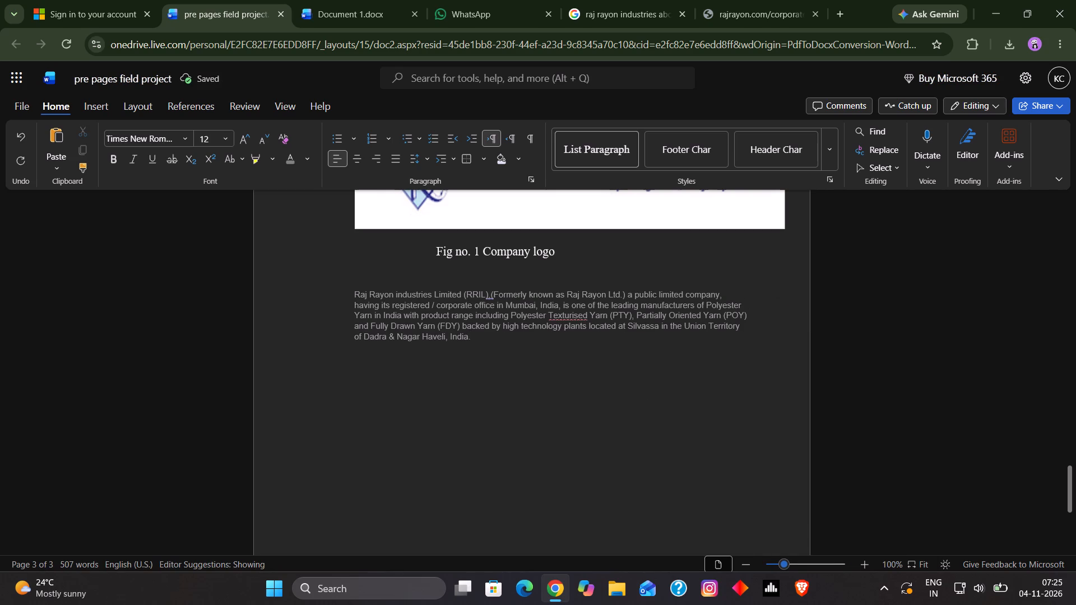
Reselect the whole company description below the logo caption.
drag(346, 292, 500, 348)
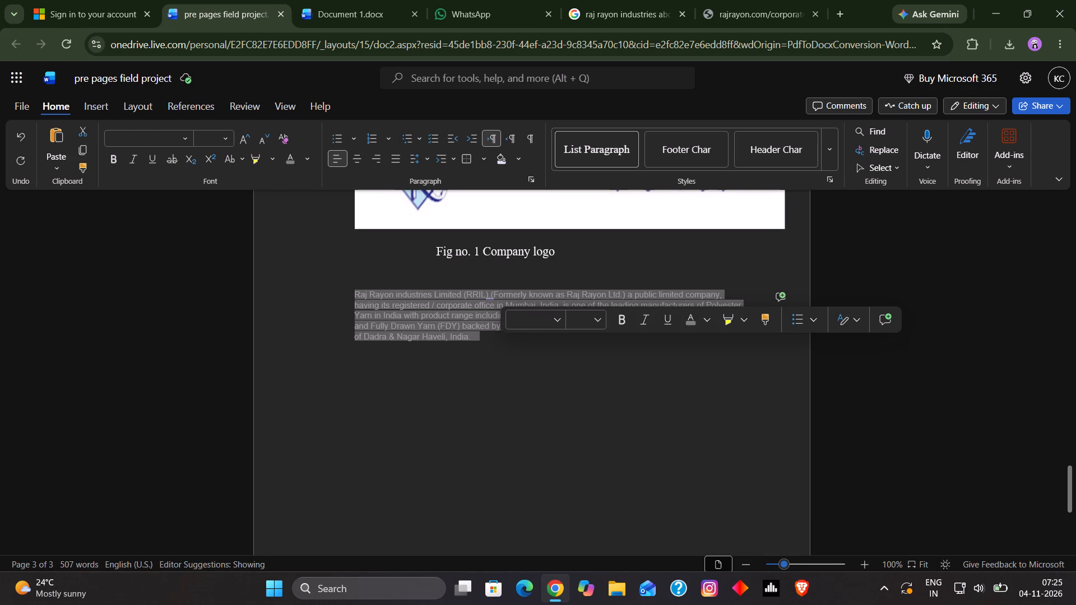
Set the font size of the selected company description to 13 and deselect the paragraph.
click(225, 133)
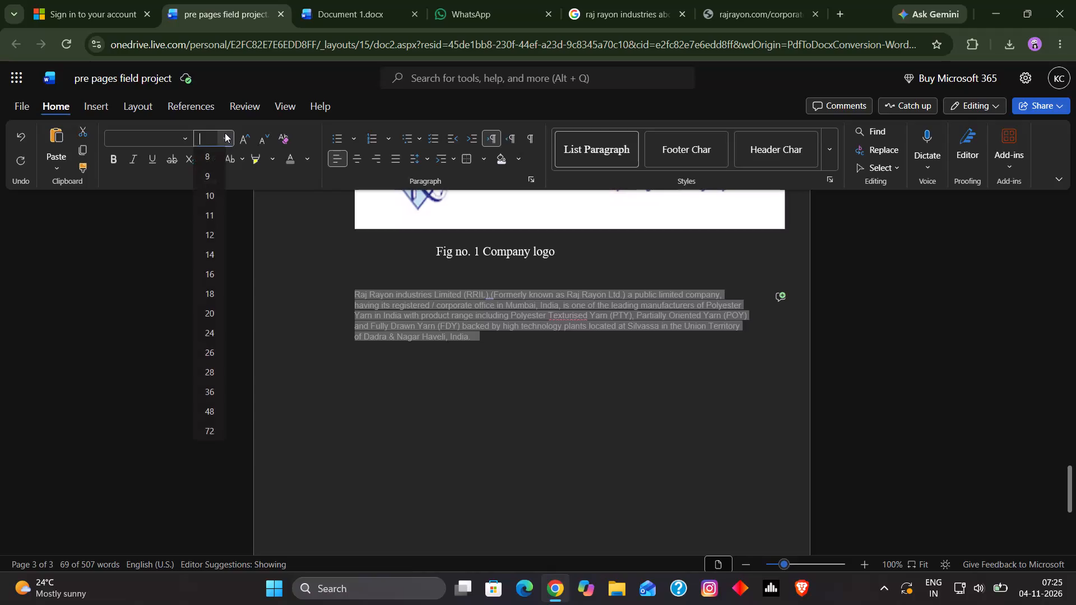
click(216, 258)
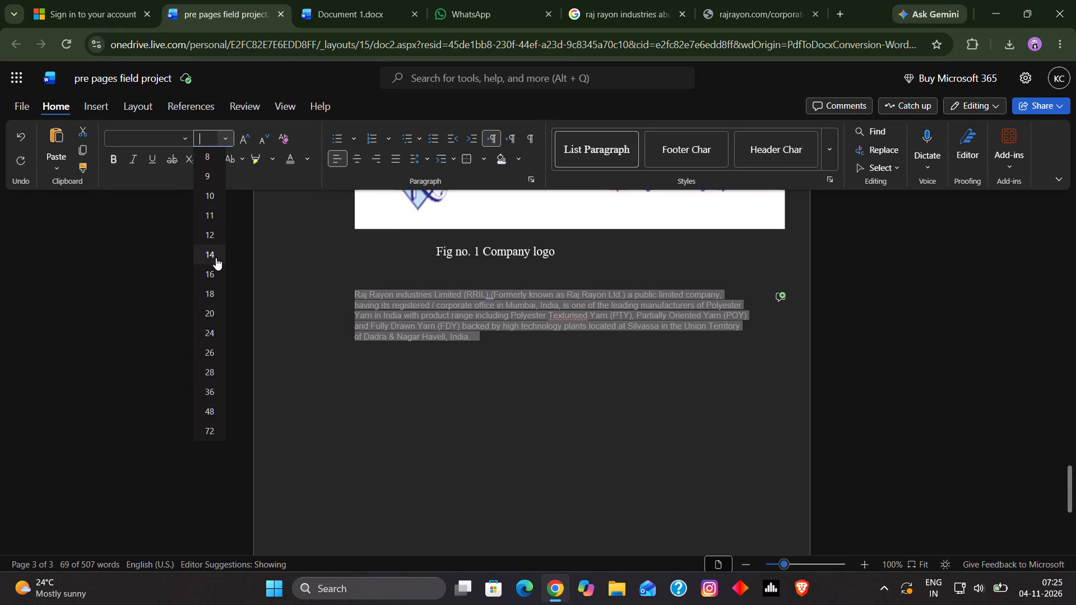
click(211, 143)
click(211, 143)
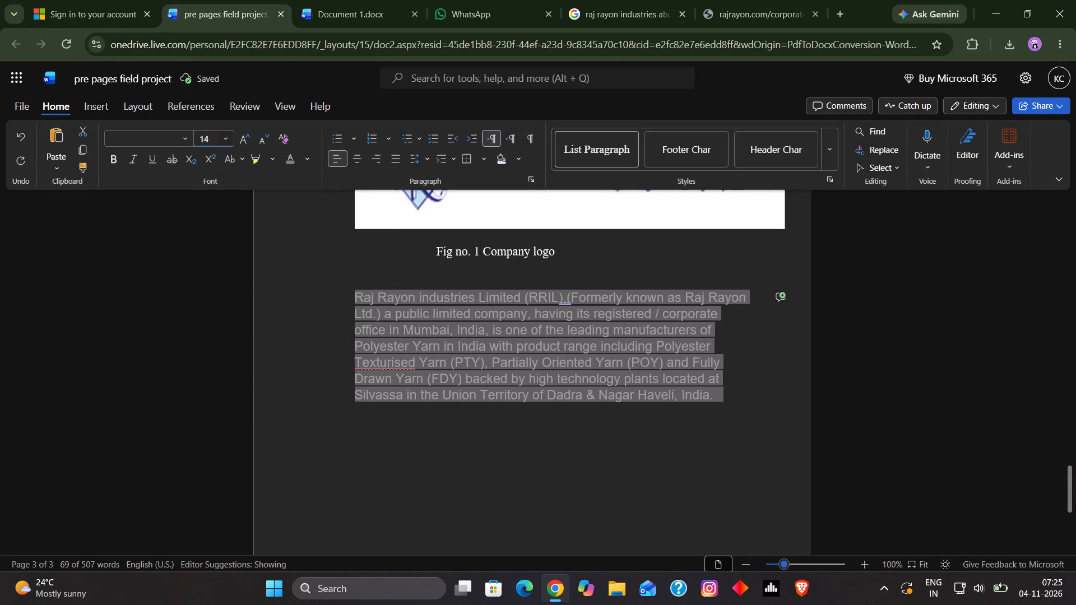
key(BackSpace)
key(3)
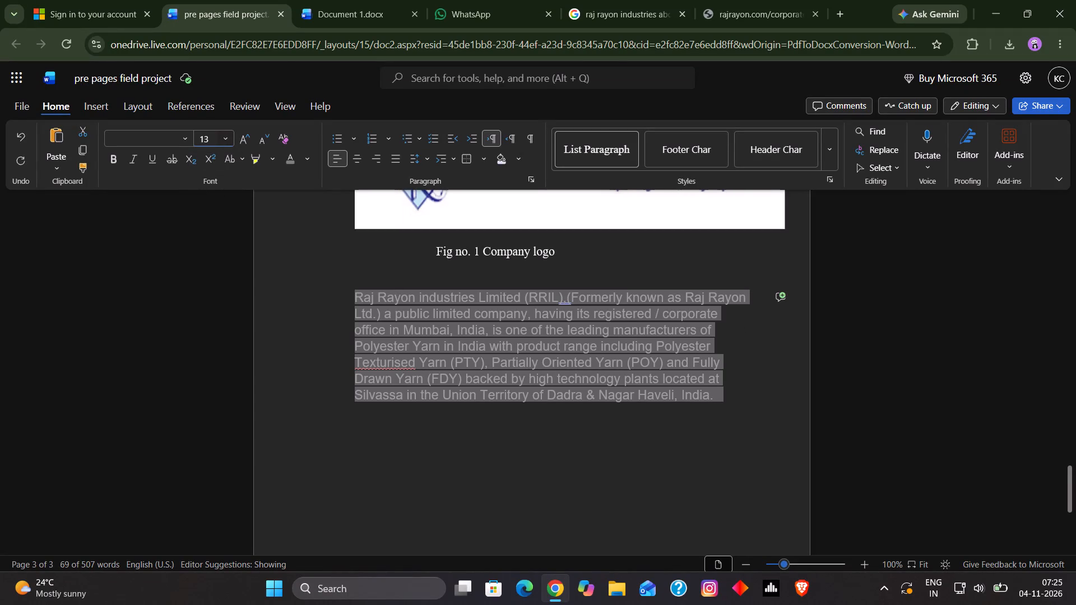
click(211, 143)
click(294, 255)
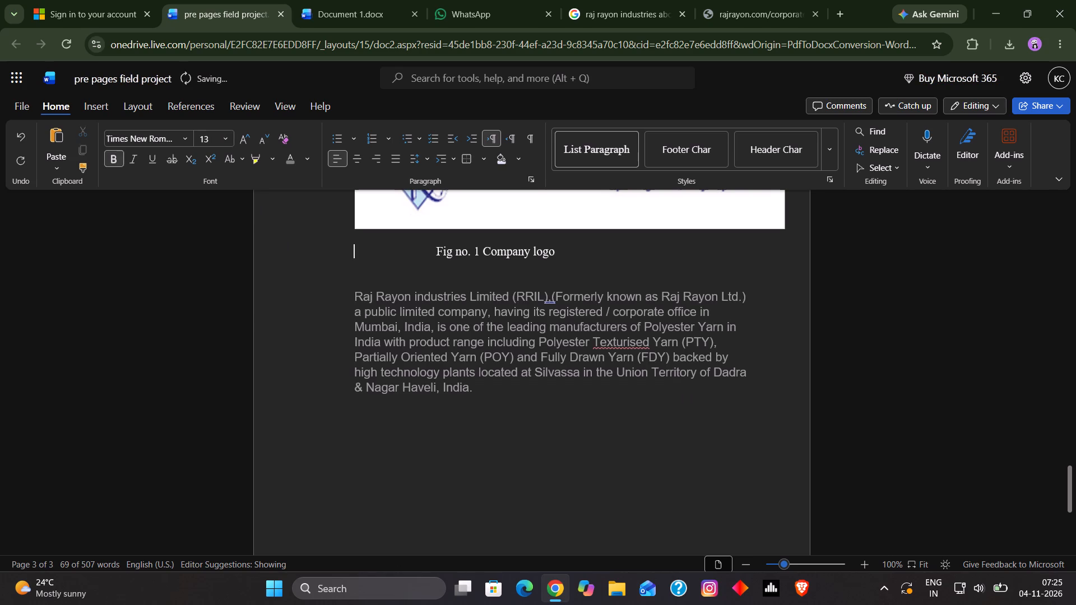
Accept the suggested corrections in the company description, adding a space after "(RRIL)," and changing the flagged spelling to "Texturized".
click(554, 303)
click(452, 356)
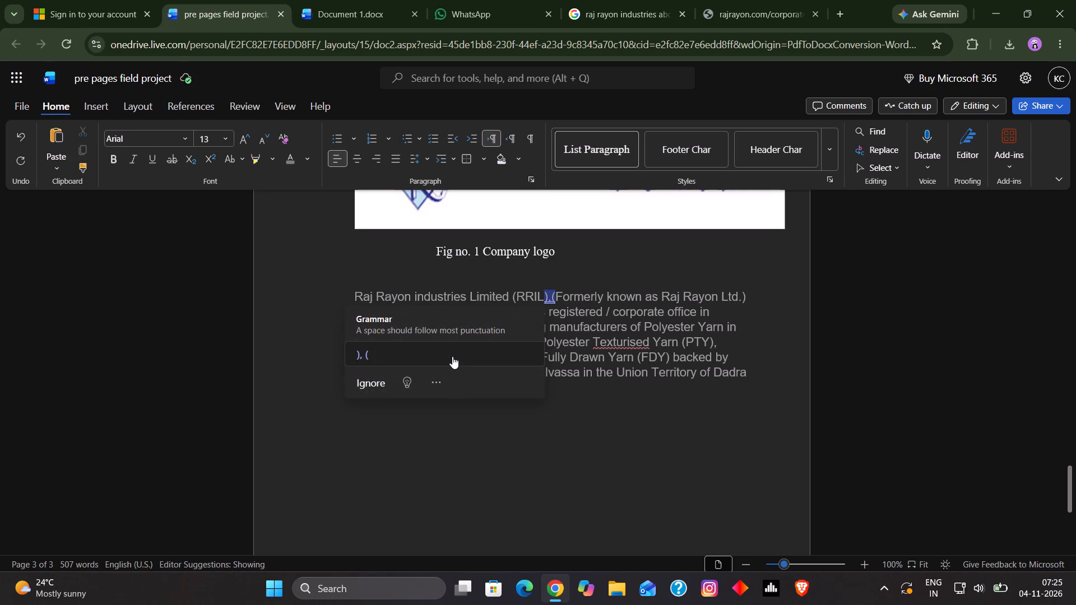
click(612, 339)
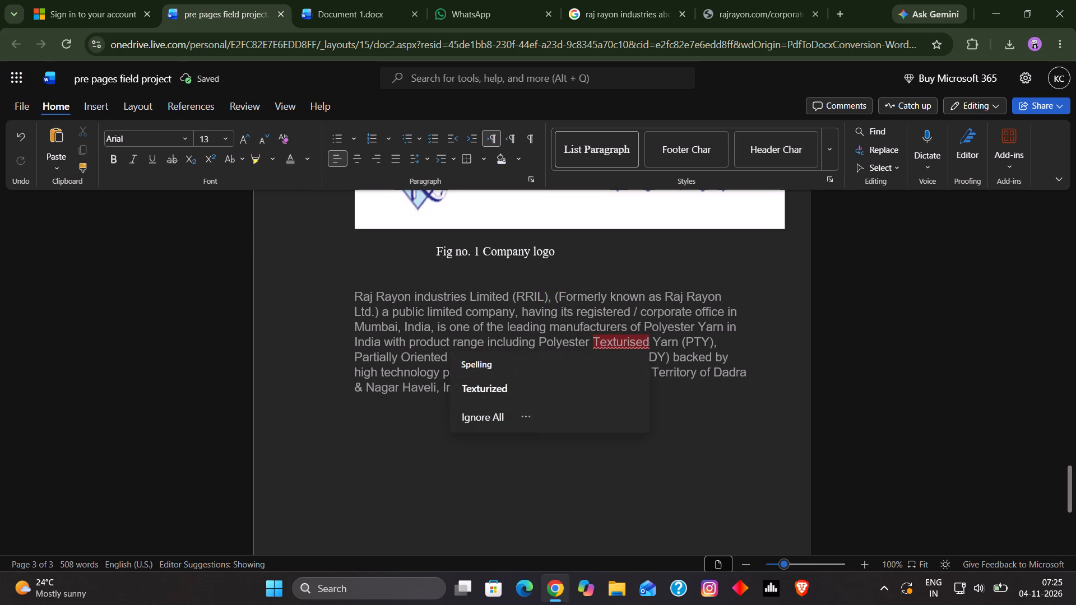
click(560, 393)
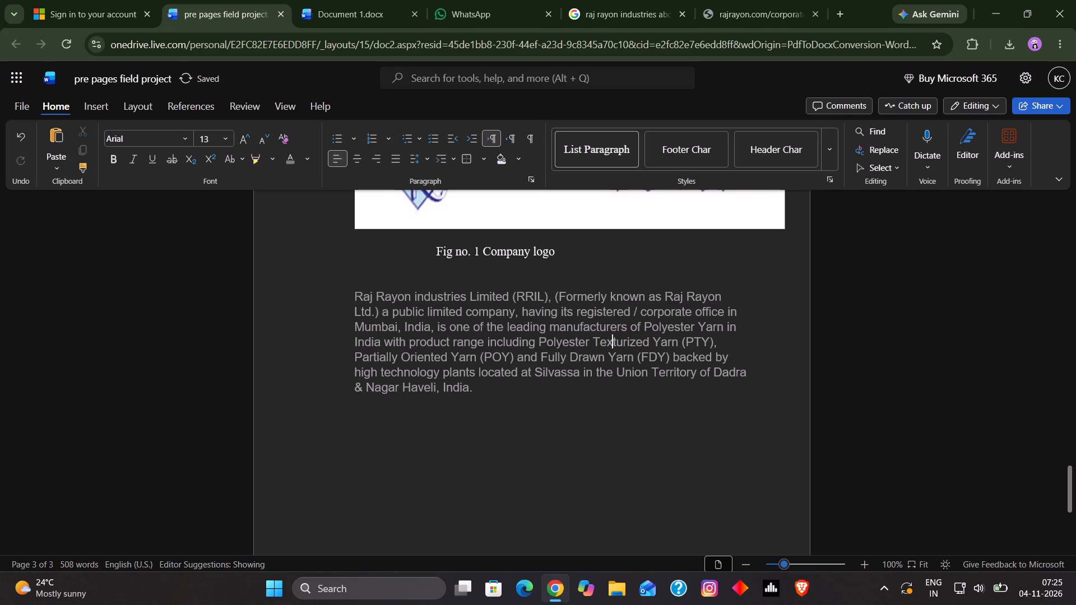
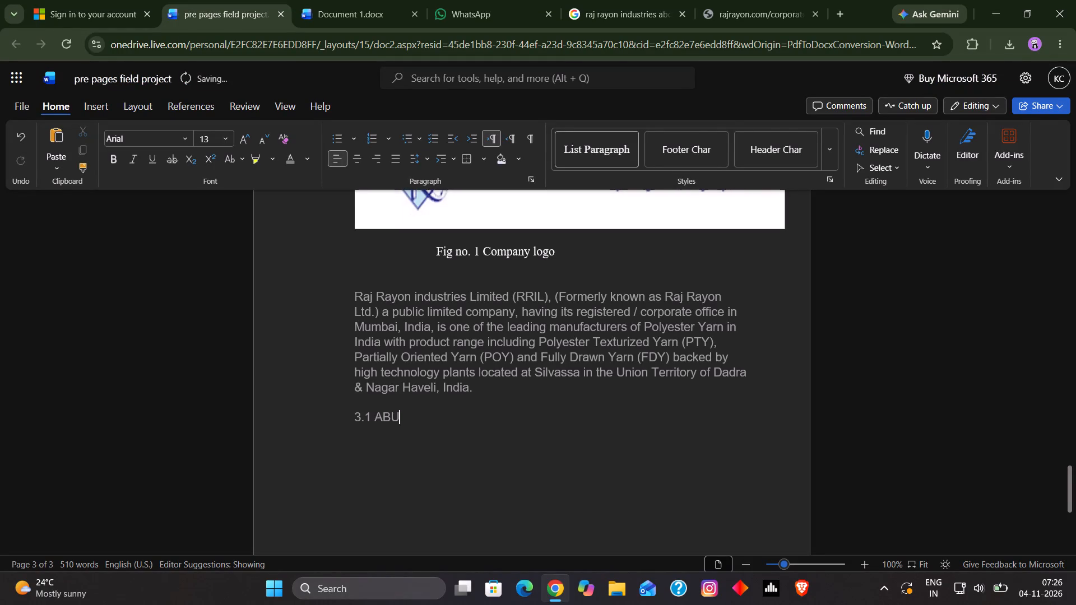
Correct and complete the heading below the company description so it reads "3.1 ABOUT US".
key(BackSpace)
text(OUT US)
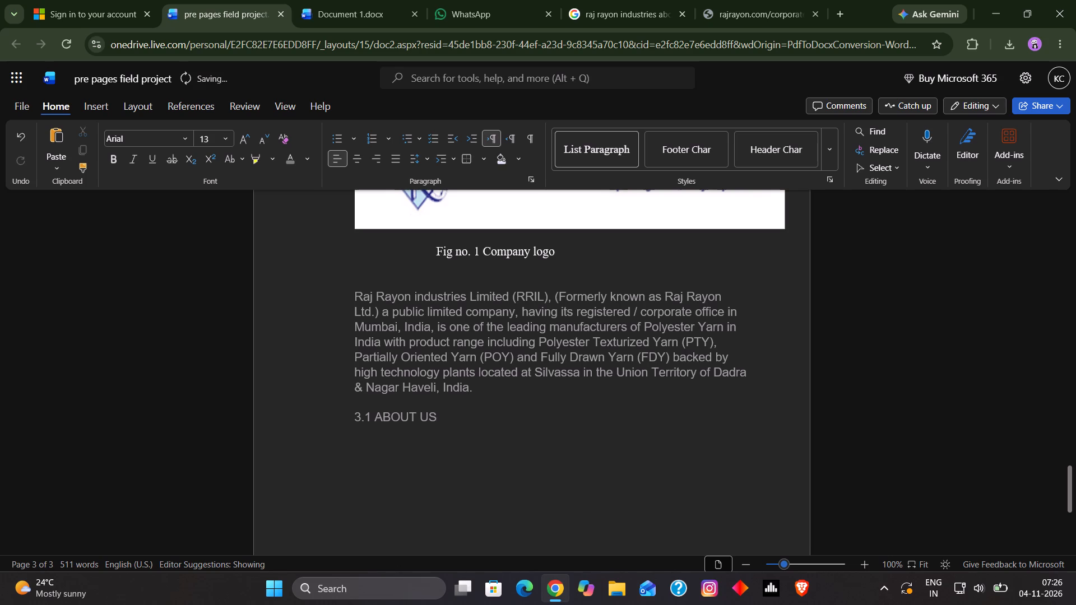
Delete the grey 3.1 ABOUT US line below the company description.
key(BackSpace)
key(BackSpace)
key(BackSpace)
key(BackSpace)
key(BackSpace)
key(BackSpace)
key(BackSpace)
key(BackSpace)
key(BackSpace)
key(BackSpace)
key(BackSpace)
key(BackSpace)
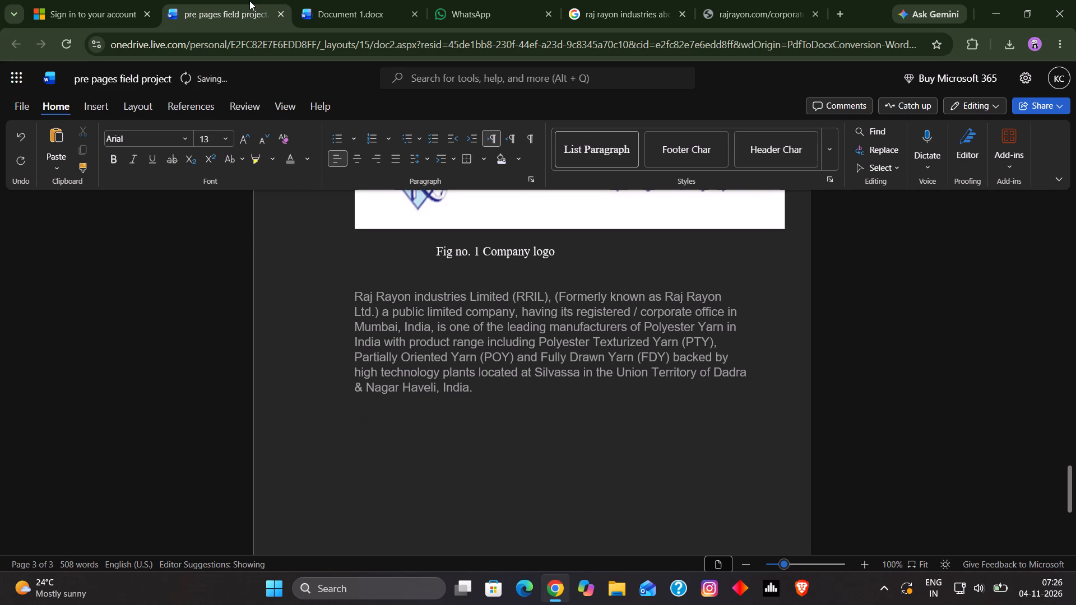
Look back through the Introduction and Objectives pages and the company profile to compare their text formatting.
click(284, 269)
scroll(284, 269, up, 4)
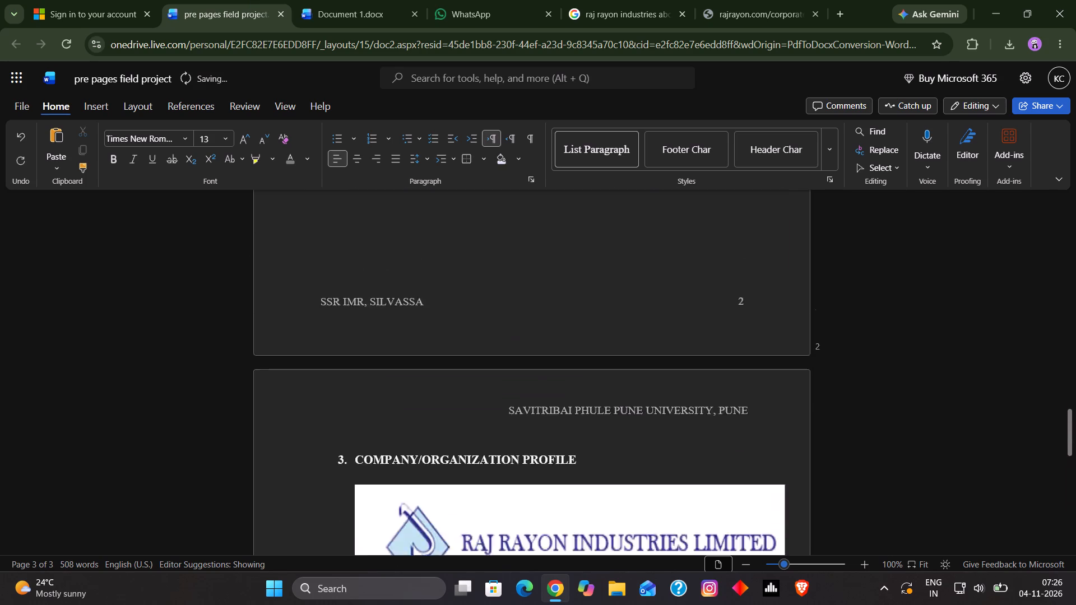
click(386, 323)
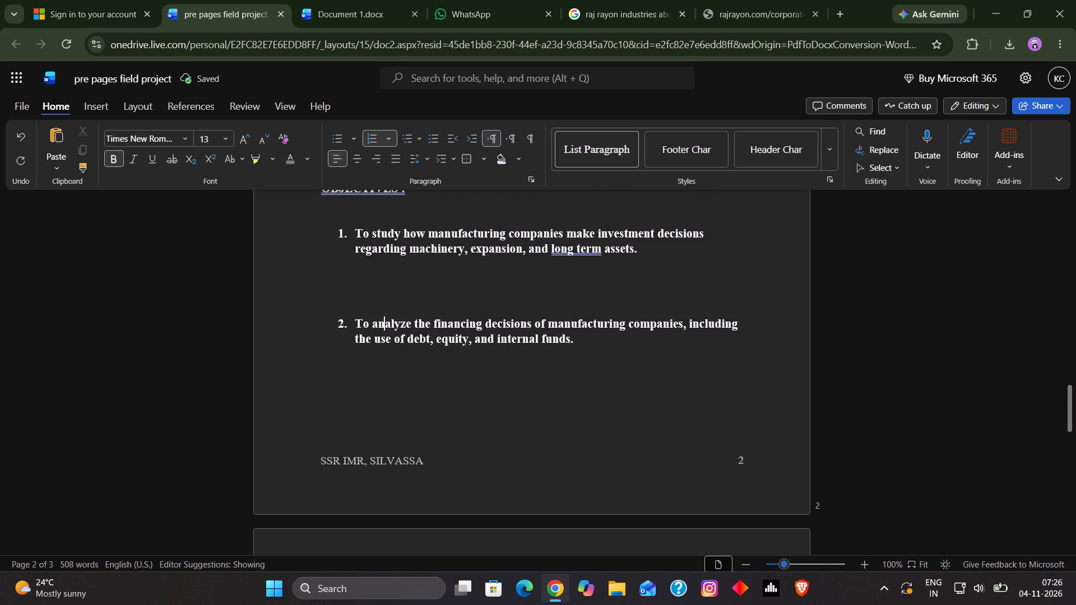
scroll(386, 323, up, 1)
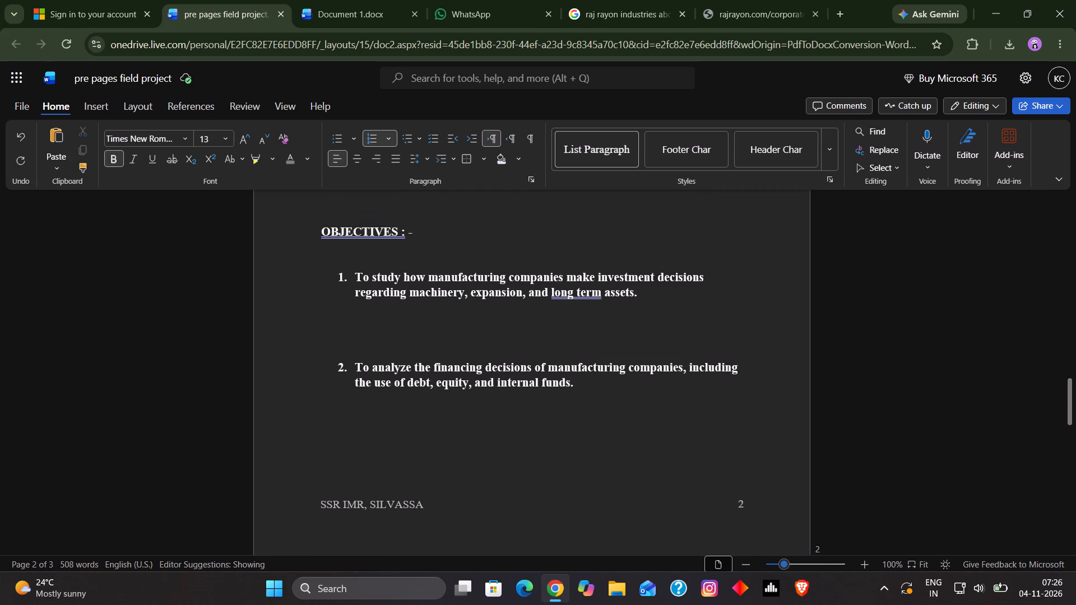
scroll(386, 323, up, 2)
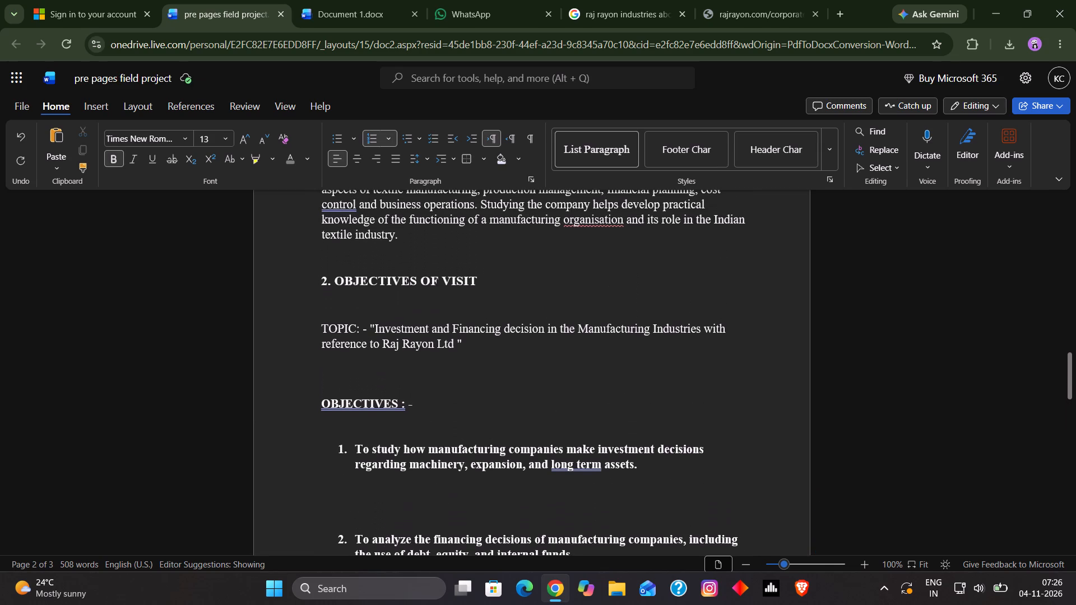
click(390, 334)
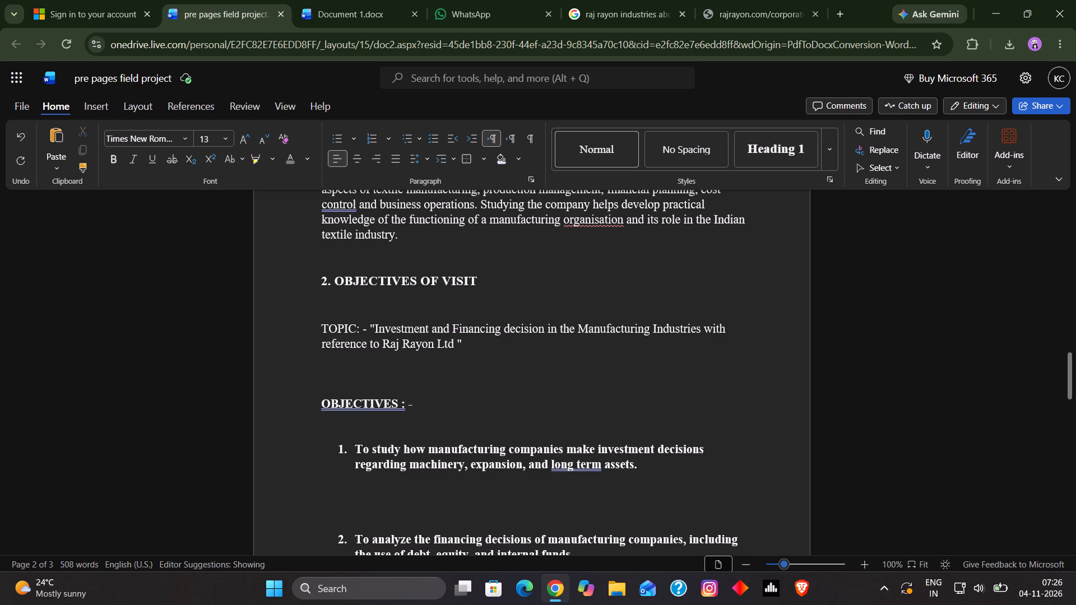
drag(313, 237, 398, 238)
click(185, 244)
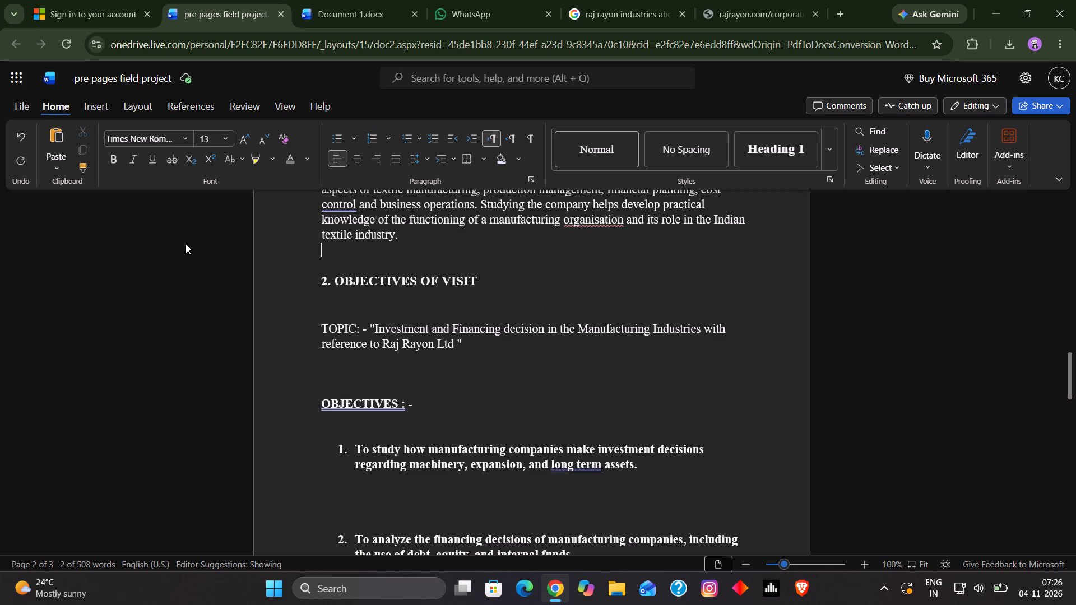
scroll(388, 300, down, 3)
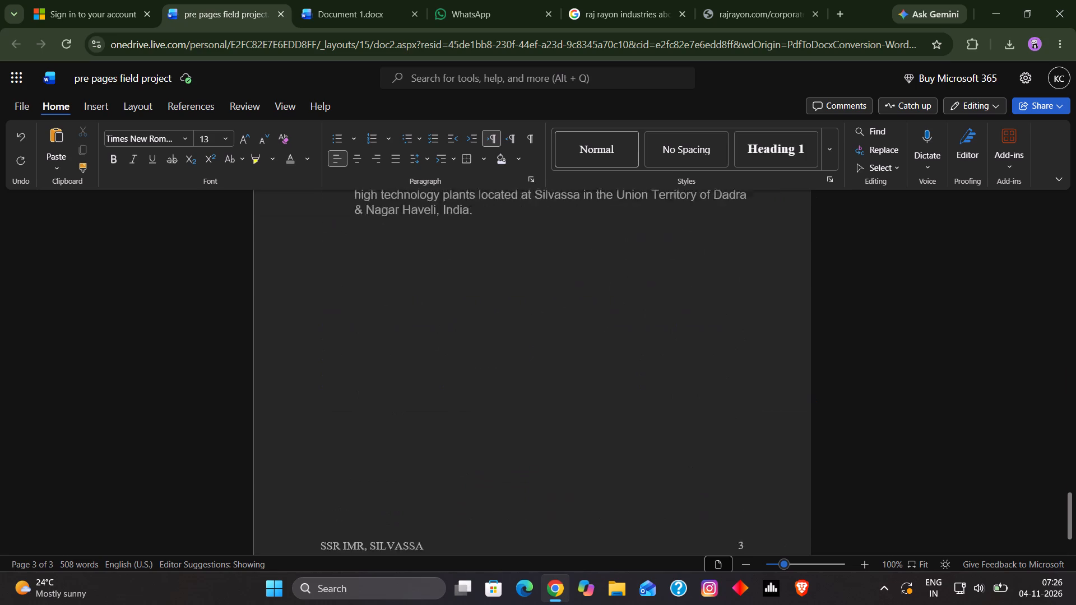
scroll(388, 300, up, 2)
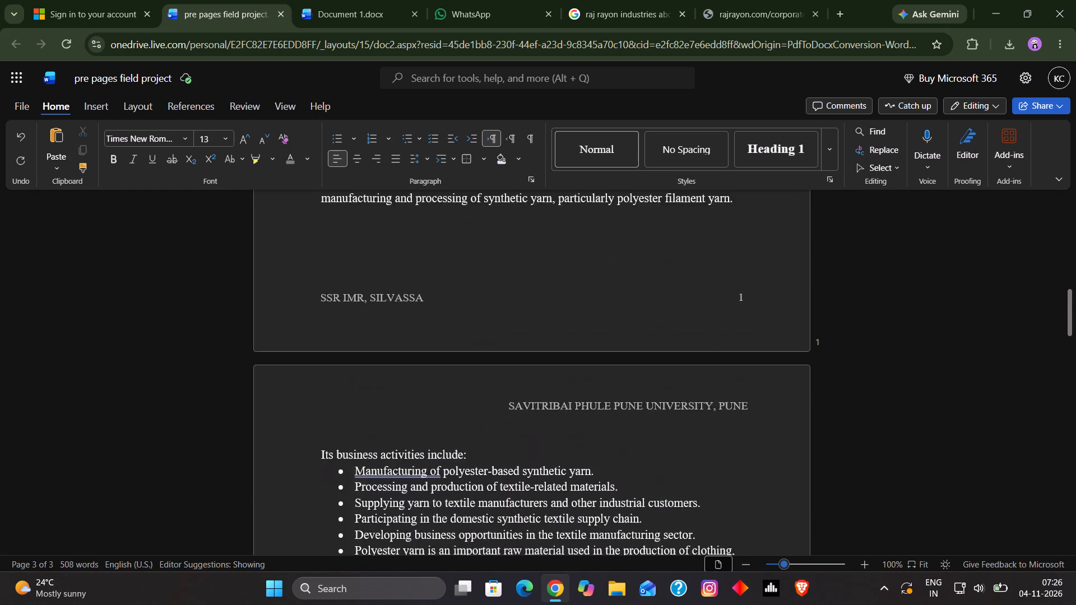
scroll(388, 300, down, 1)
scroll(388, 300, up, 1)
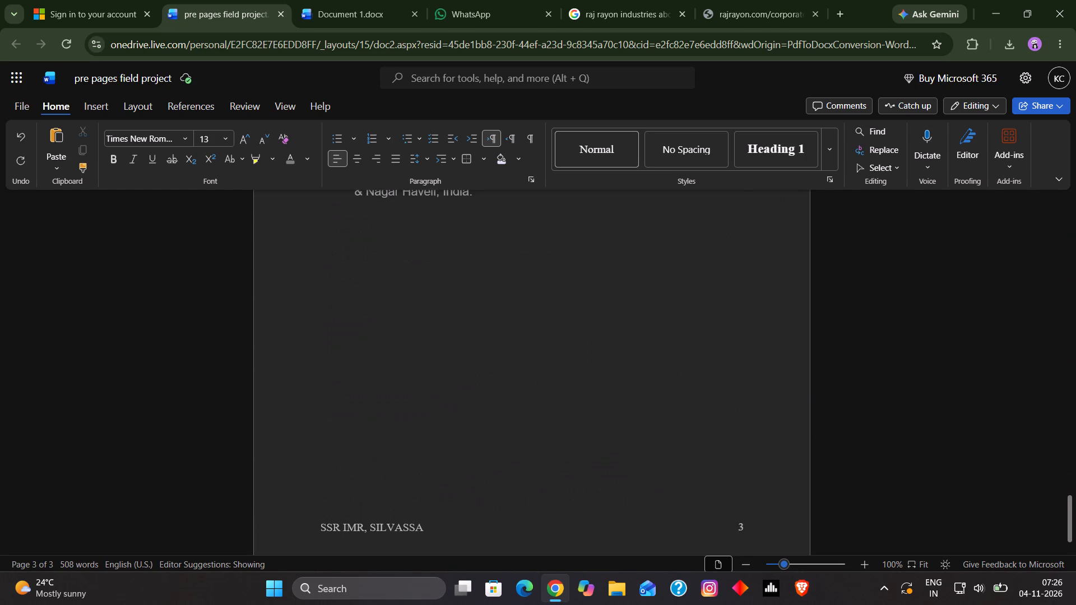
scroll(388, 300, up, 3)
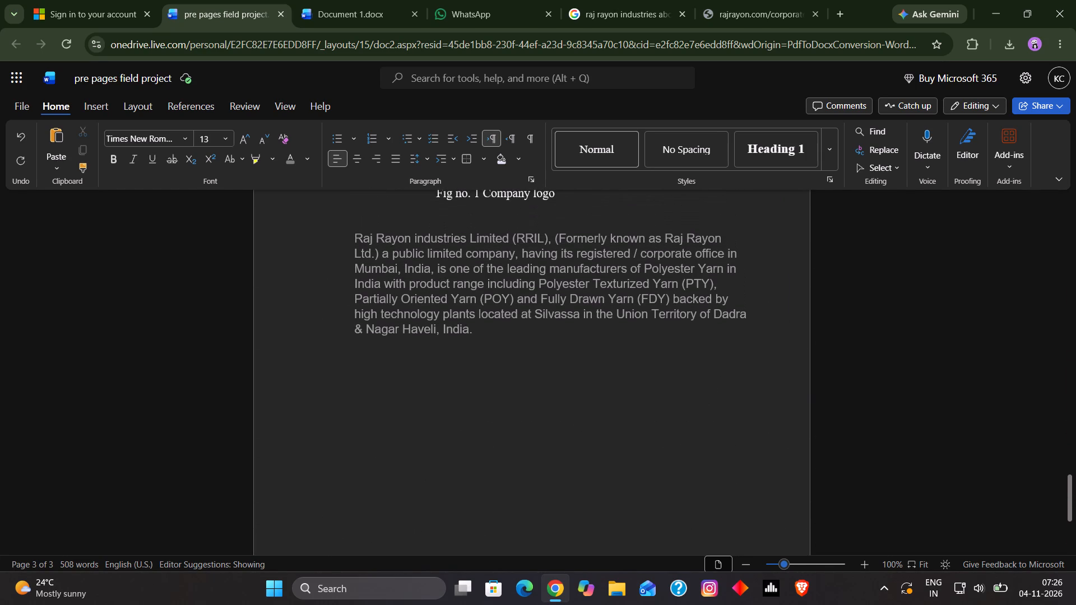
click(388, 300)
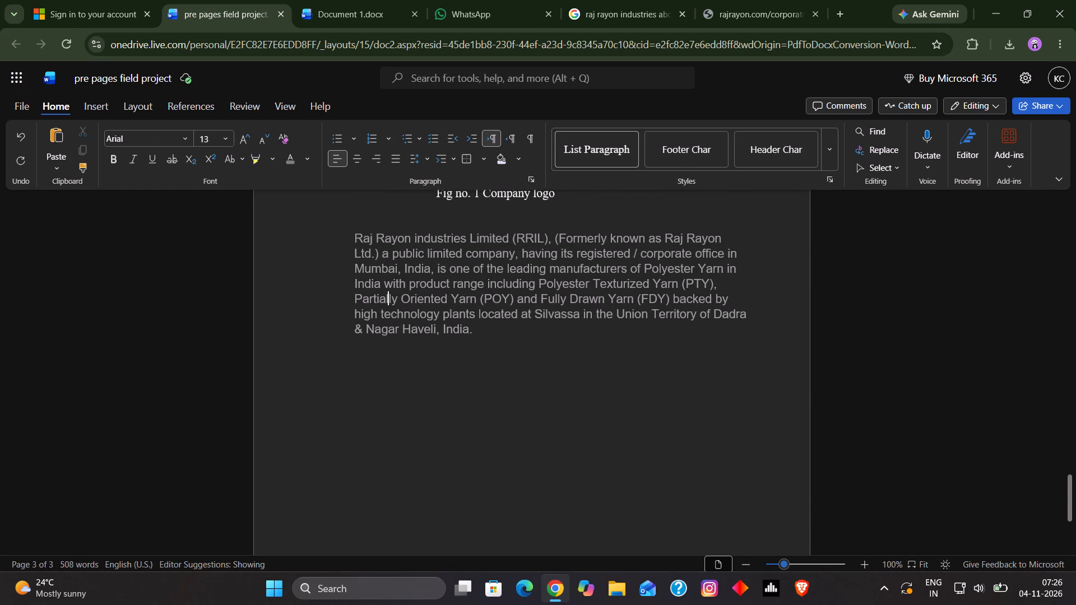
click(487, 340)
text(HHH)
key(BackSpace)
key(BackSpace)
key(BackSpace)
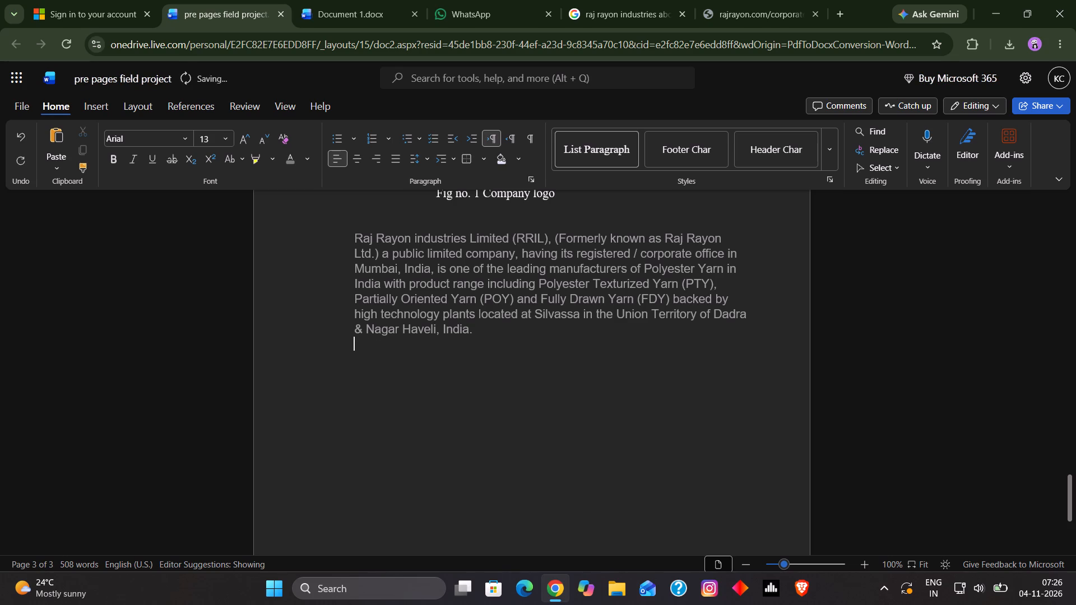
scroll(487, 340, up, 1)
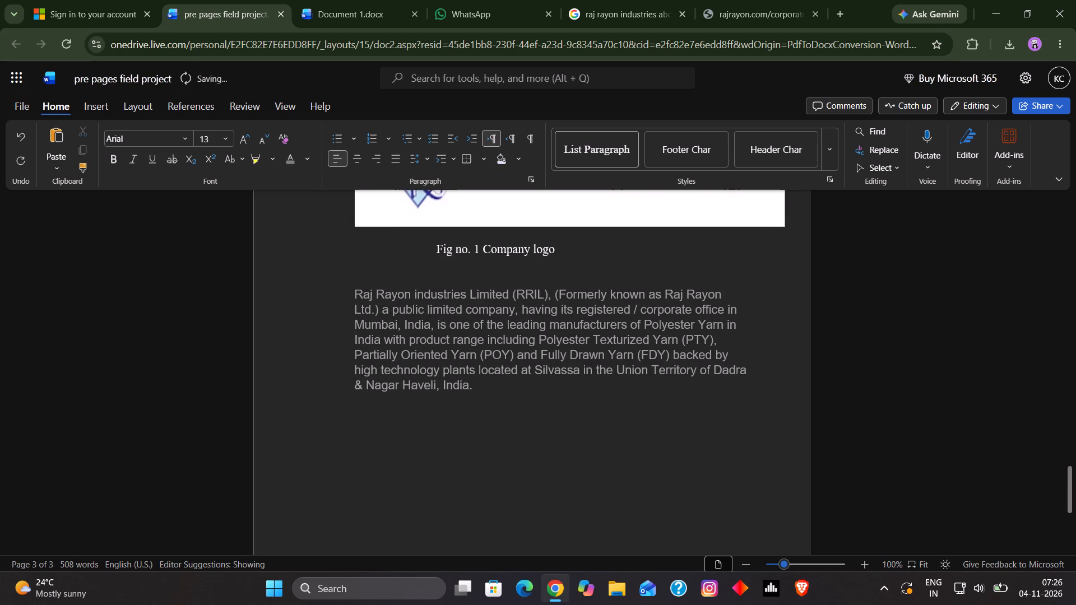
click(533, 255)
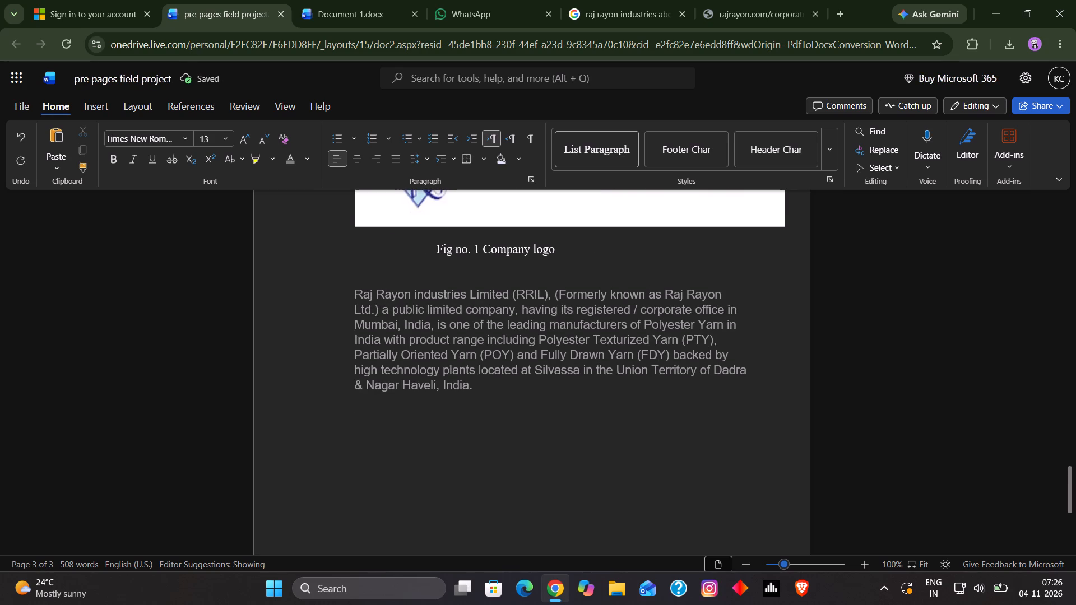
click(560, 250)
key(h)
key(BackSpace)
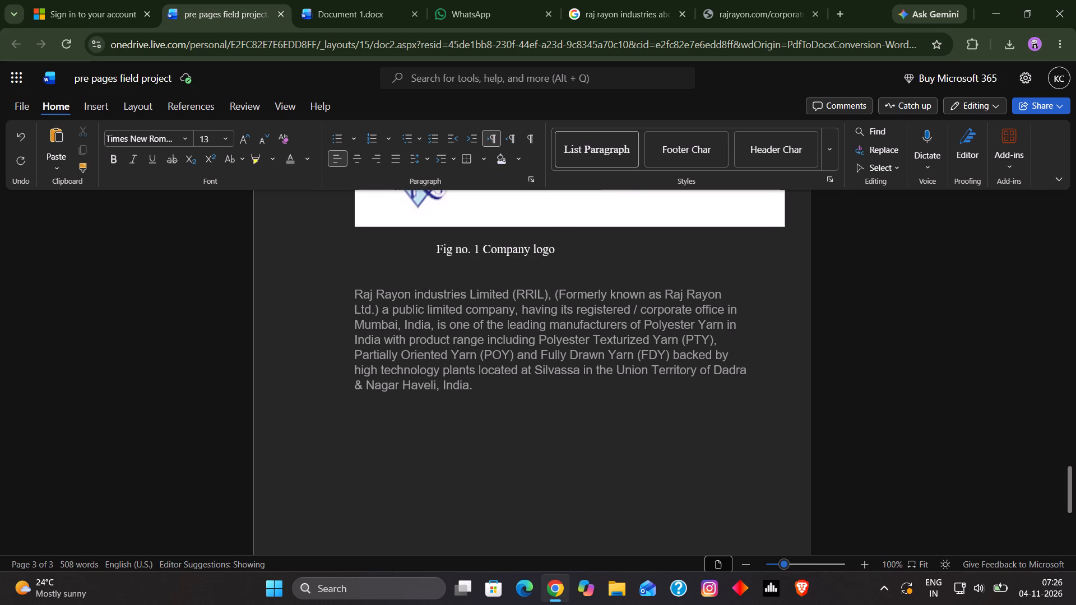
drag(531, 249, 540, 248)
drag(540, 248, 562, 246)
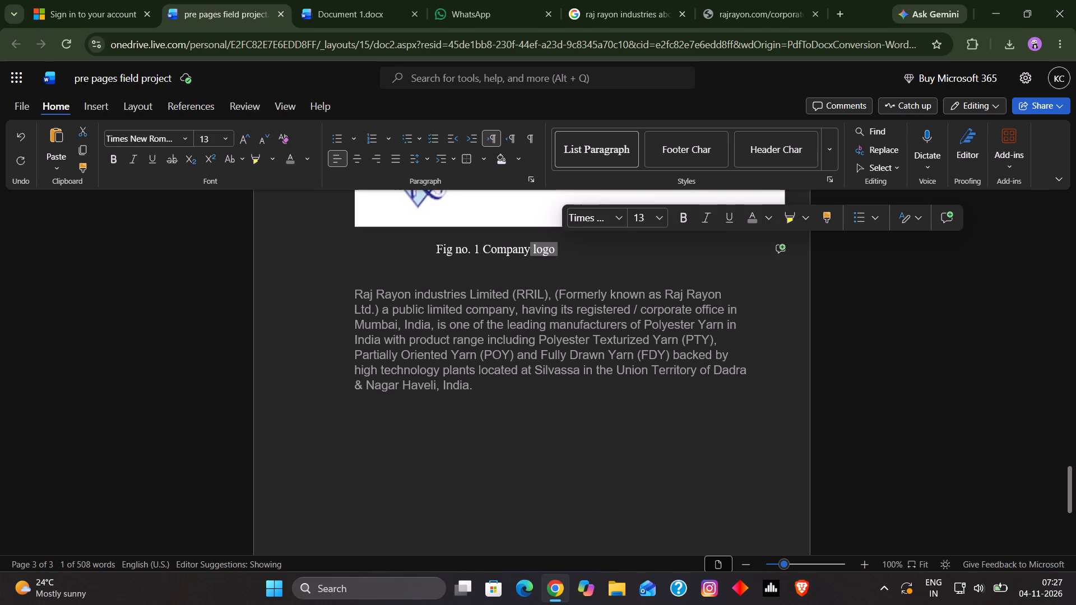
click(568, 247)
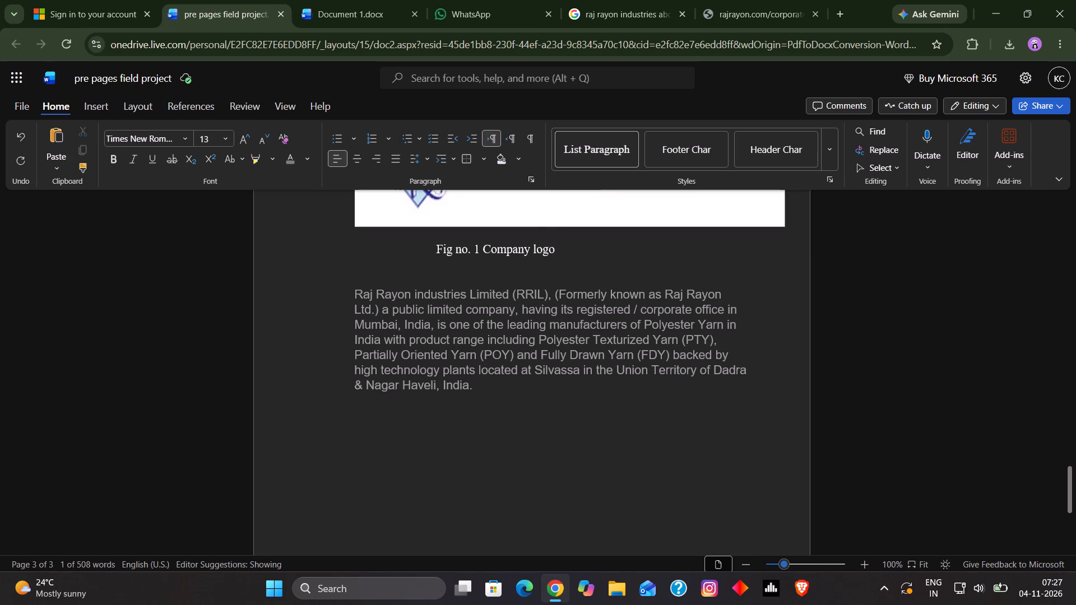
Add a letter A after the logo caption and move it with its formatting to a new line below the company description.
key(a)
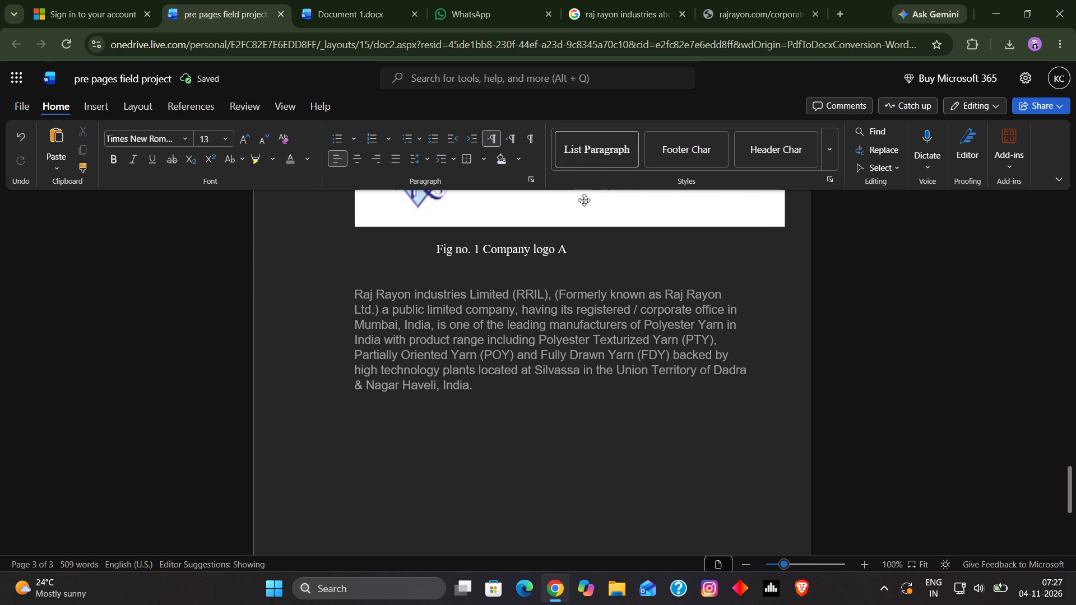
drag(555, 252, 577, 255)
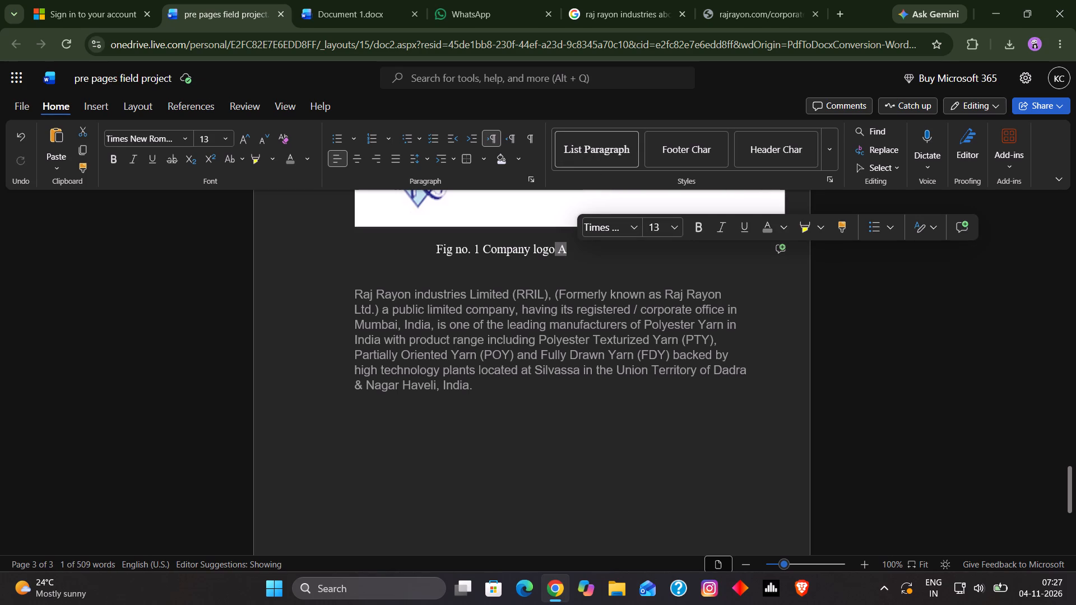
key(ctrl+x)
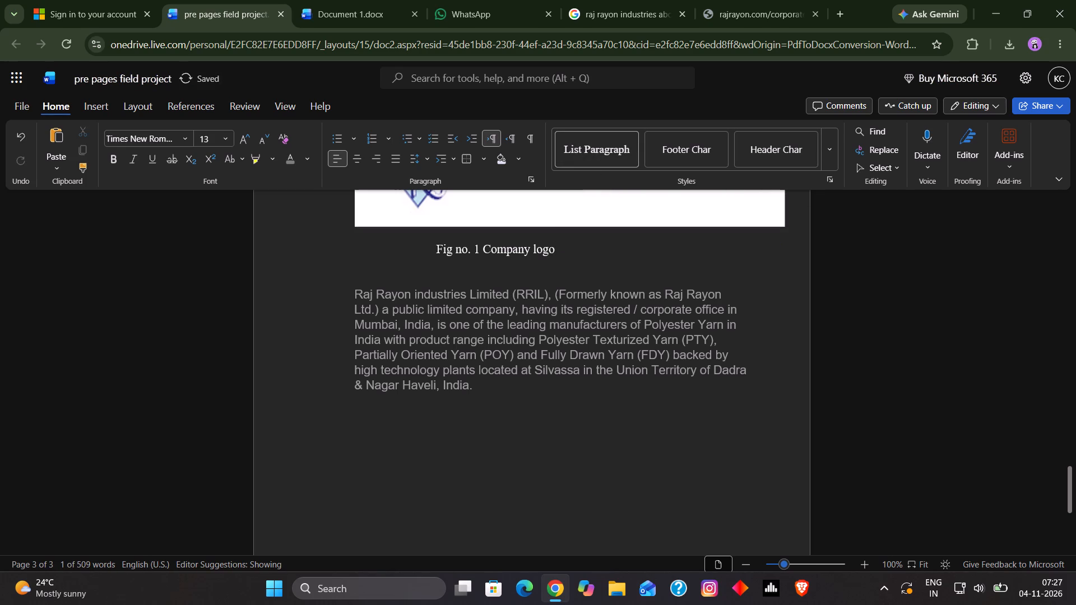
click(369, 464)
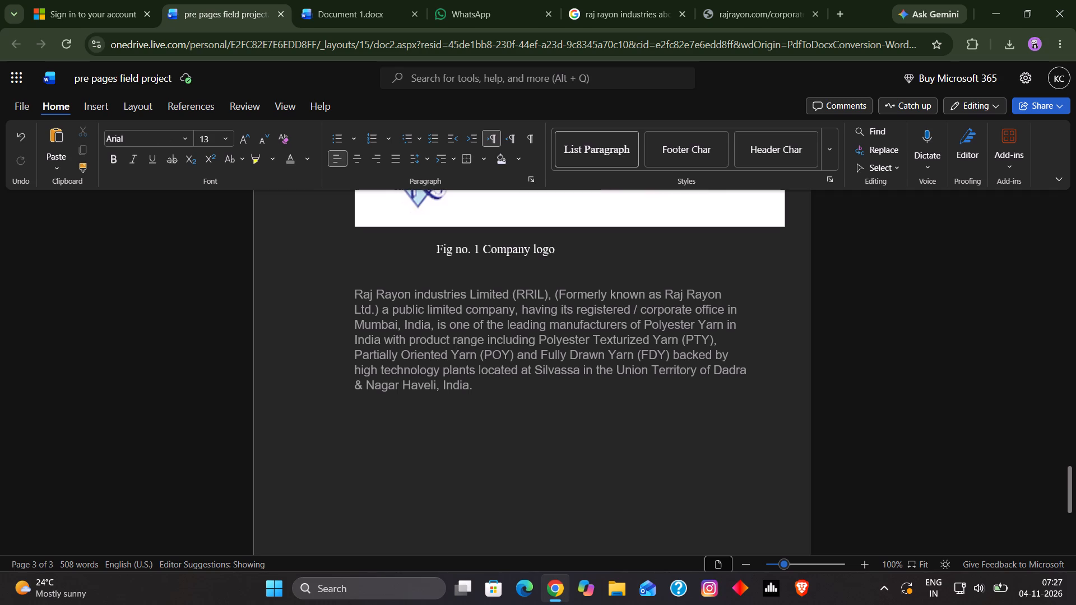
key(Return)
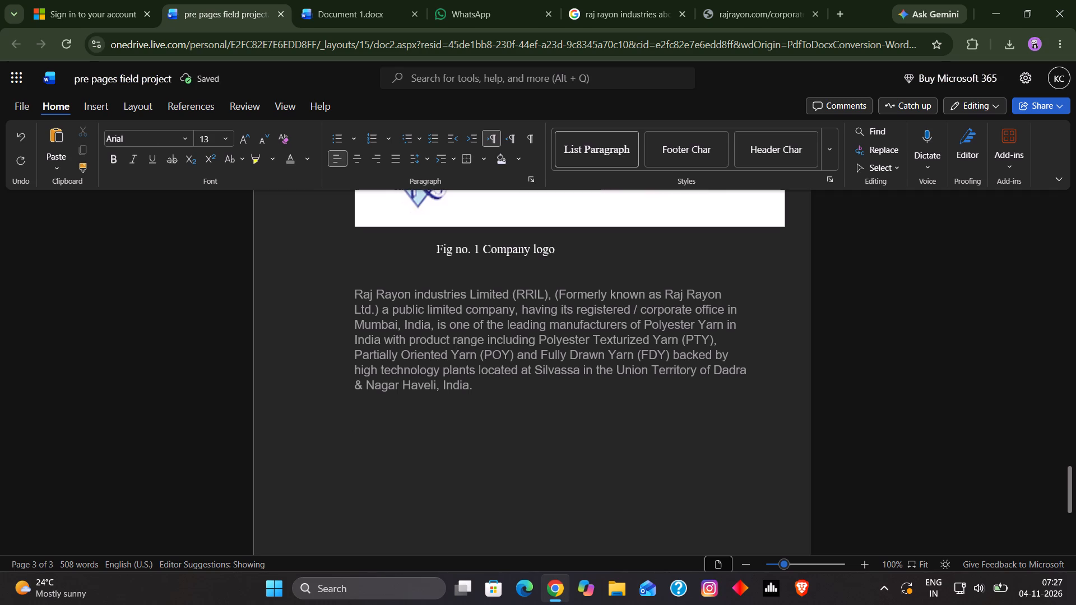
key(ctrl+v)
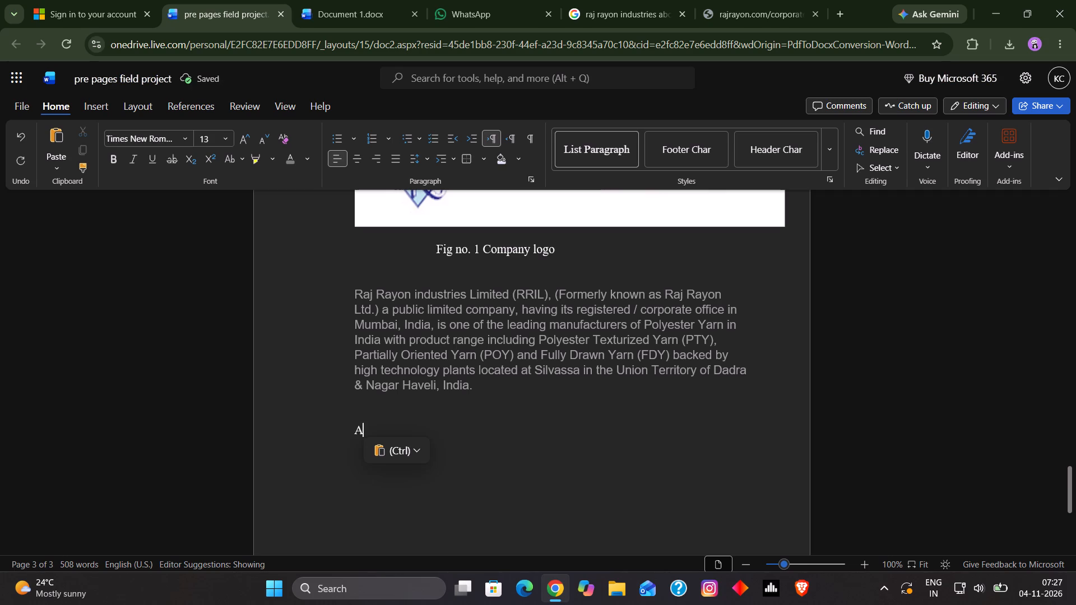
Write the heading 3.2 ABOUT US after the pasted A and delete that leading A.
key(space)
key(3)
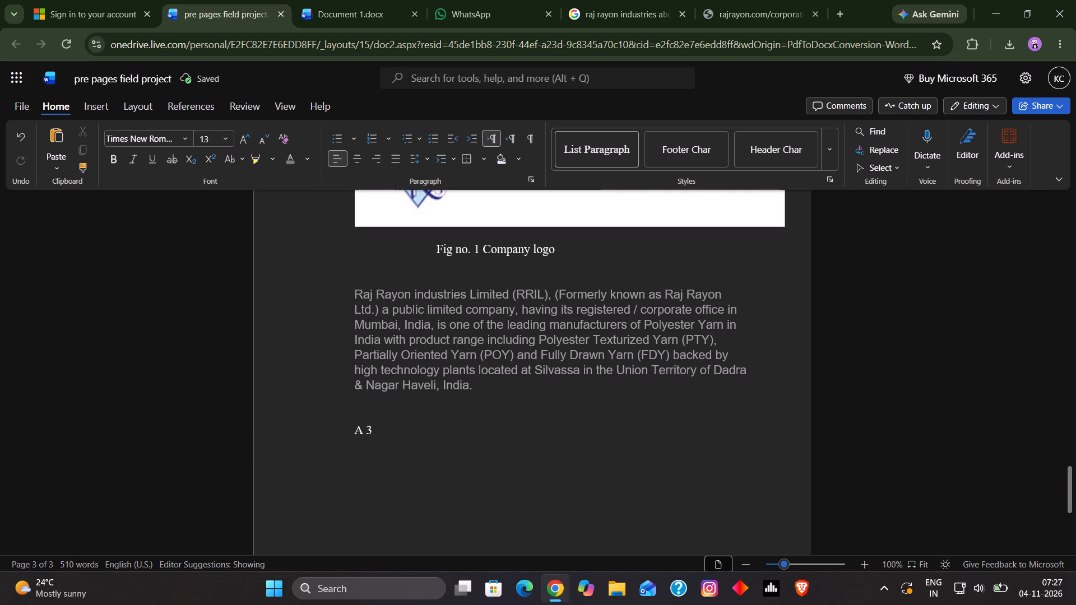
text(.2)
key(space)
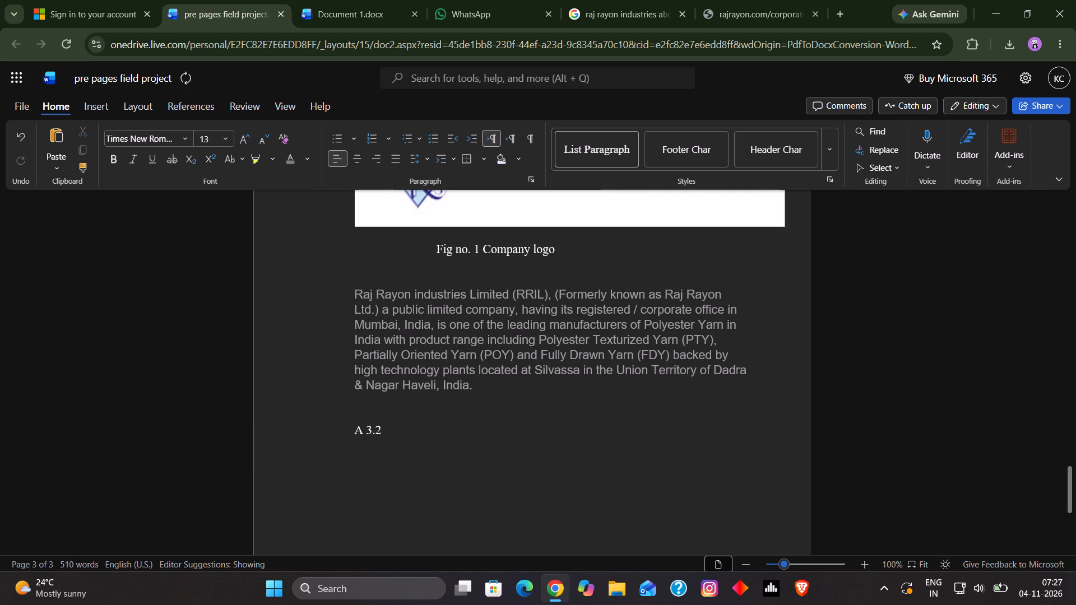
text(ABOUT US)
click(364, 430)
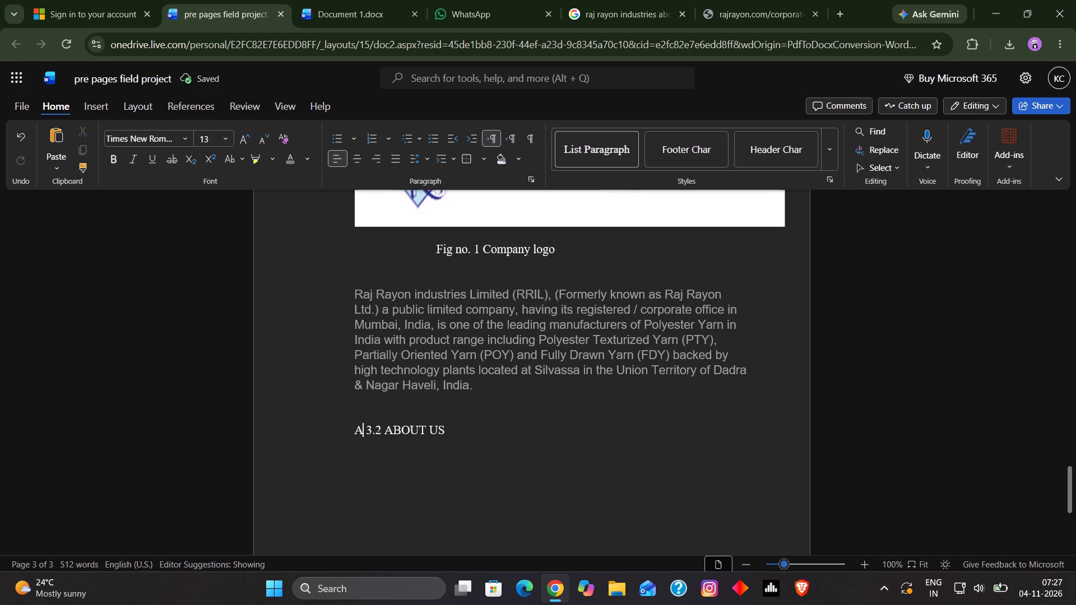
key(BackSpace)
Add an empty line below the 3.2 ABOUT US heading.
click(443, 425)
key(Return)
text(DD)
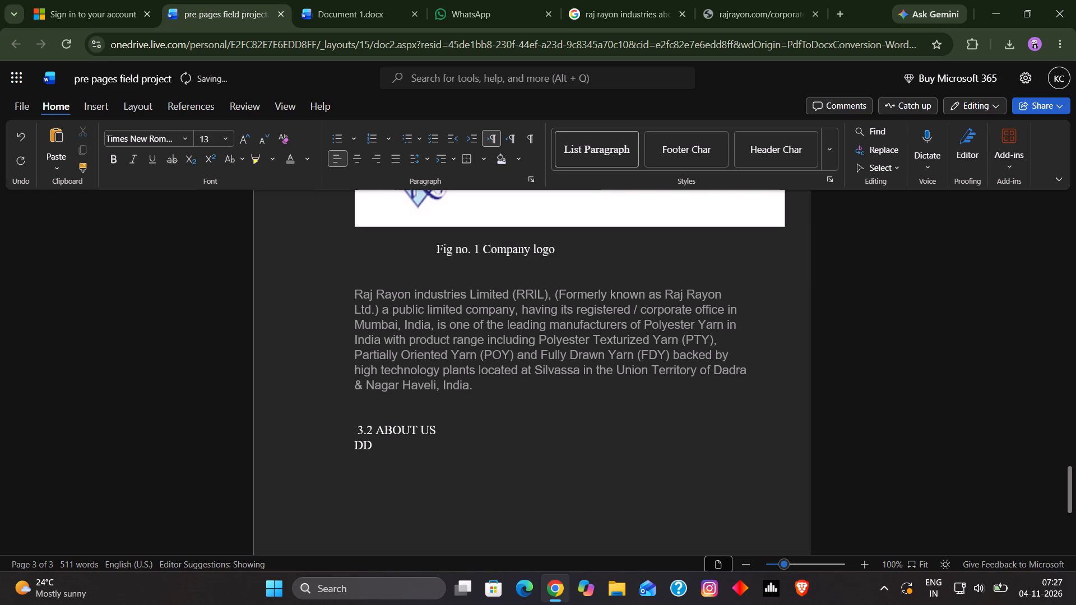
key(BackSpace)
key(BackSpace)
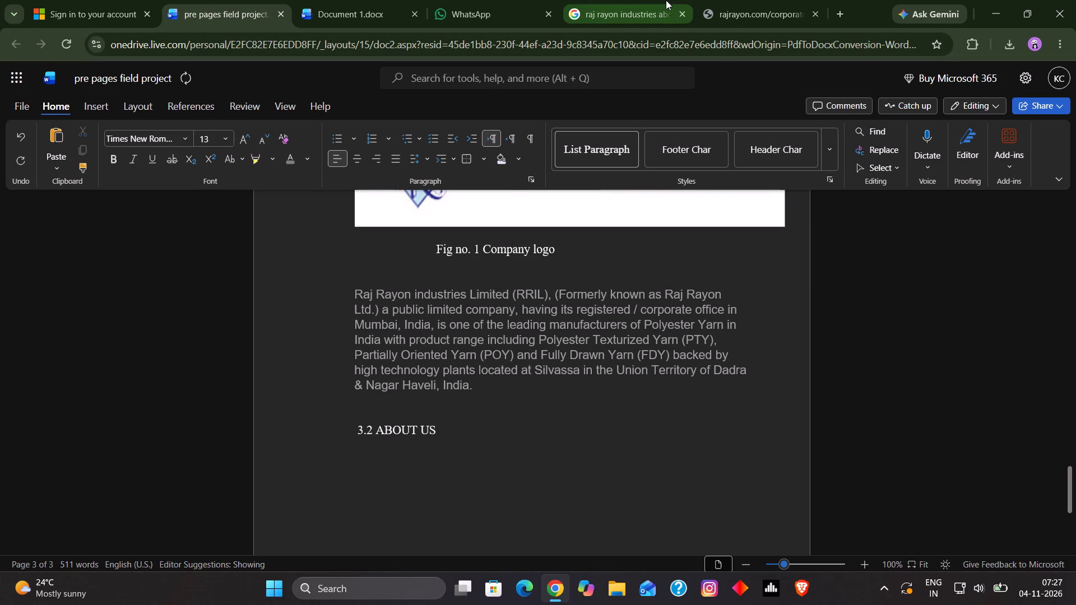
Switch to the company website's corporate page and read through its About Us, product range, production and sales sections.
click(739, 0)
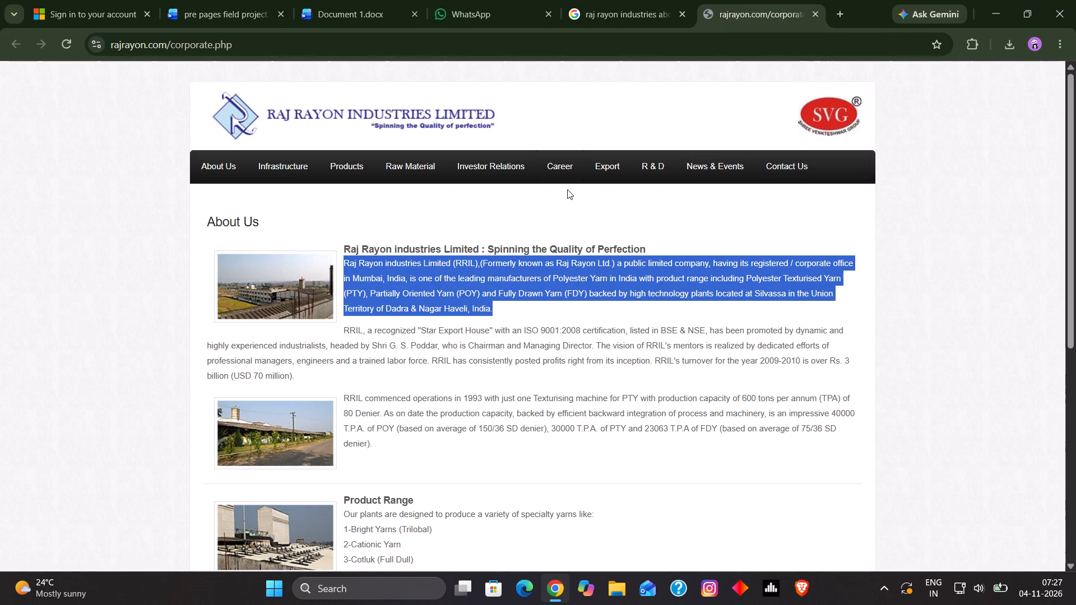
scroll(408, 289, down, 1)
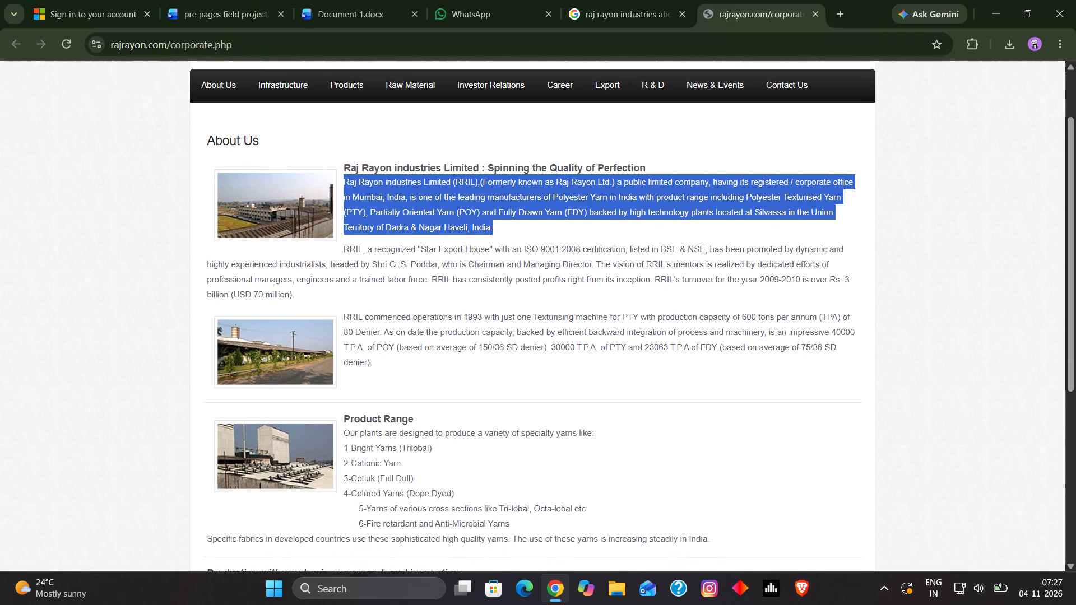
scroll(408, 289, down, 4)
scroll(408, 289, right, 1)
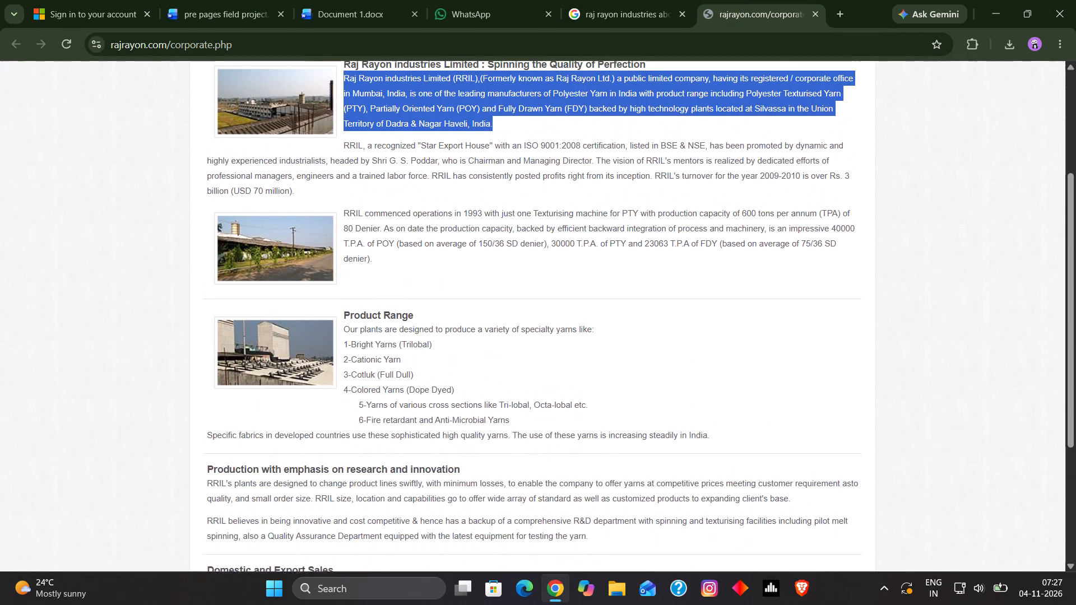
scroll(408, 289, right, 1)
scroll(408, 289, down, 1)
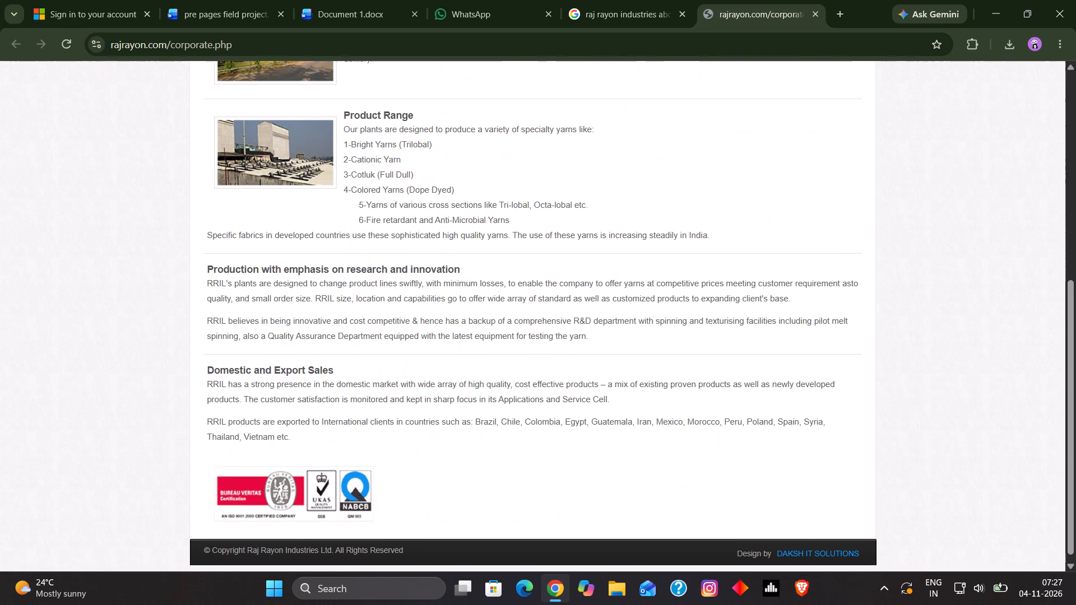
scroll(408, 289, down, 3)
scroll(408, 289, up, 4)
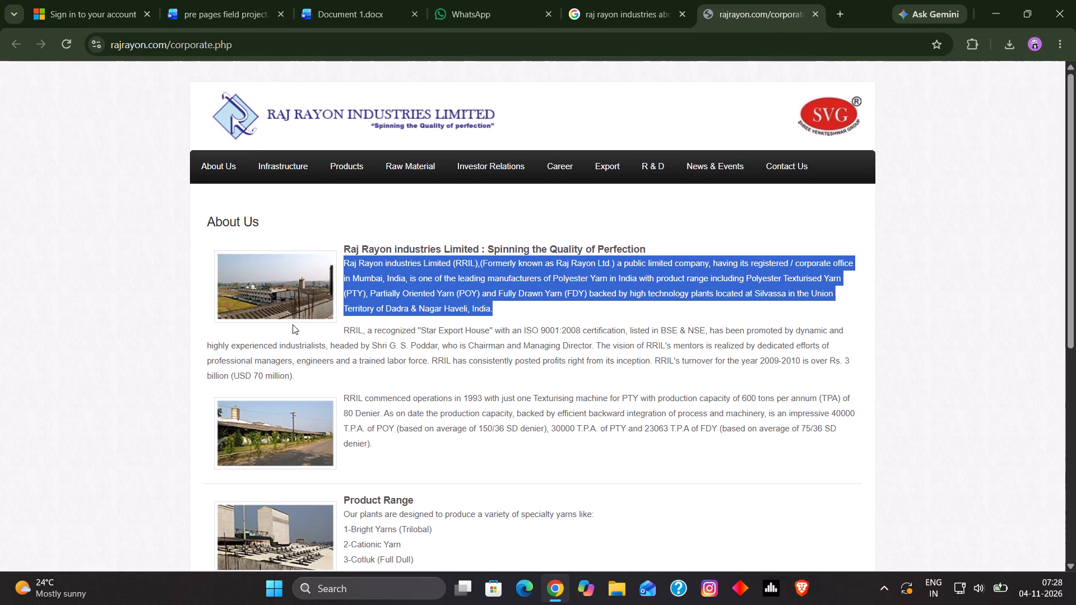
Copy the website's "Star Export House" paragraph and paste it below the 3.2 ABOUT US heading, after a leading letter S.
click(344, 332)
drag(344, 332, 407, 376)
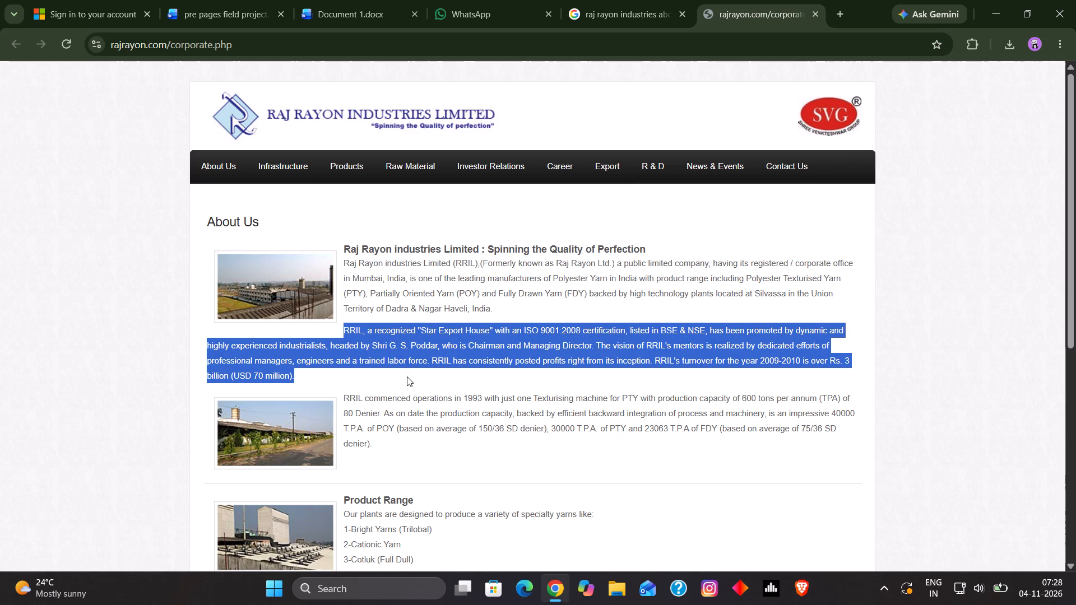
drag(407, 376, 407, 380)
key(ctrl+v)
key(ctrl+c)
click(255, 8)
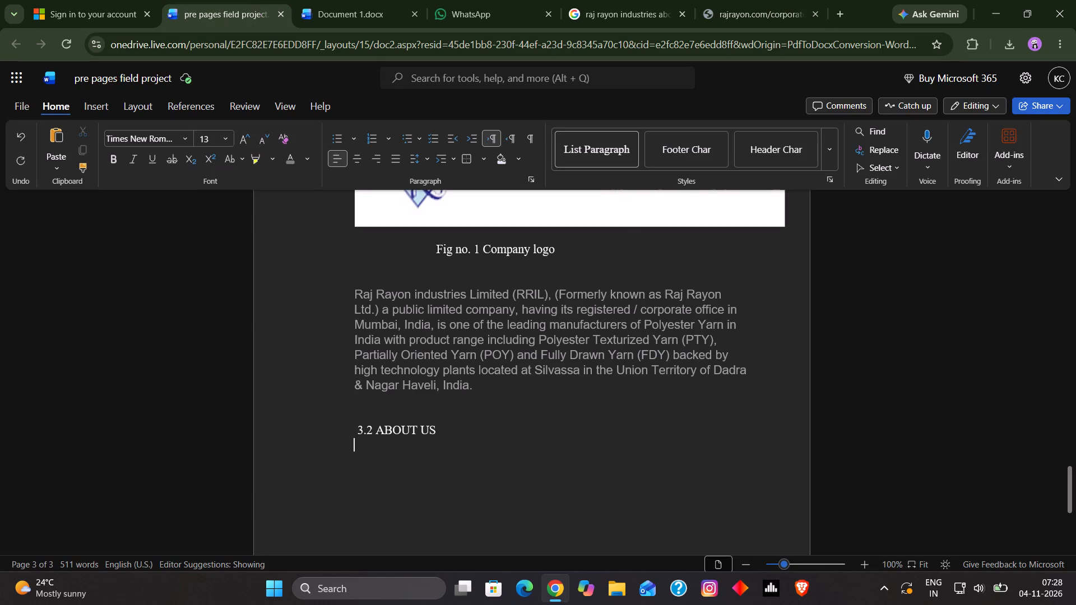
key(s)
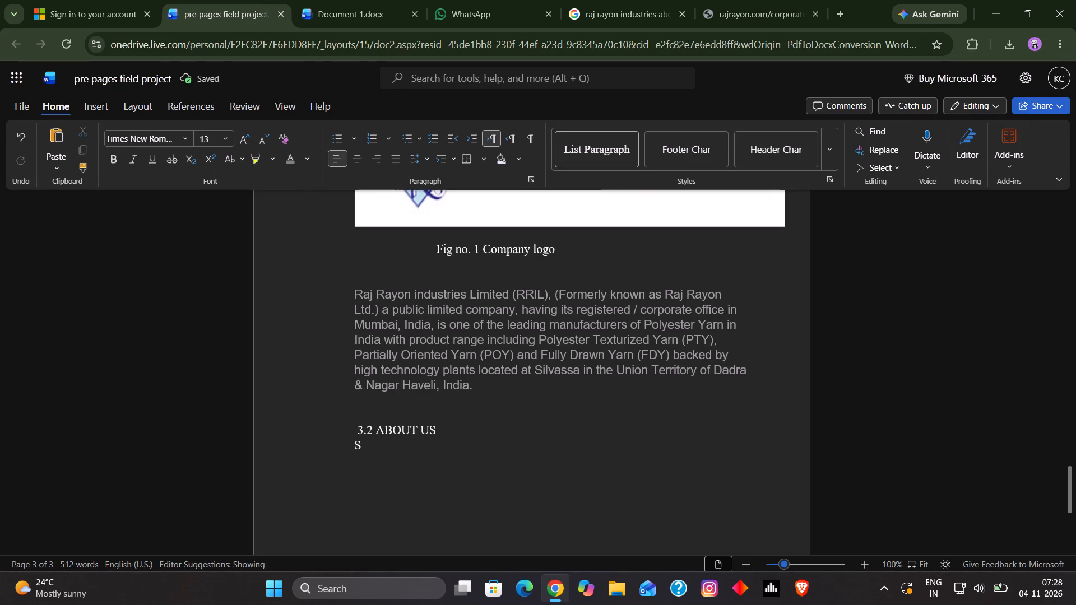
key(ctrl+v)
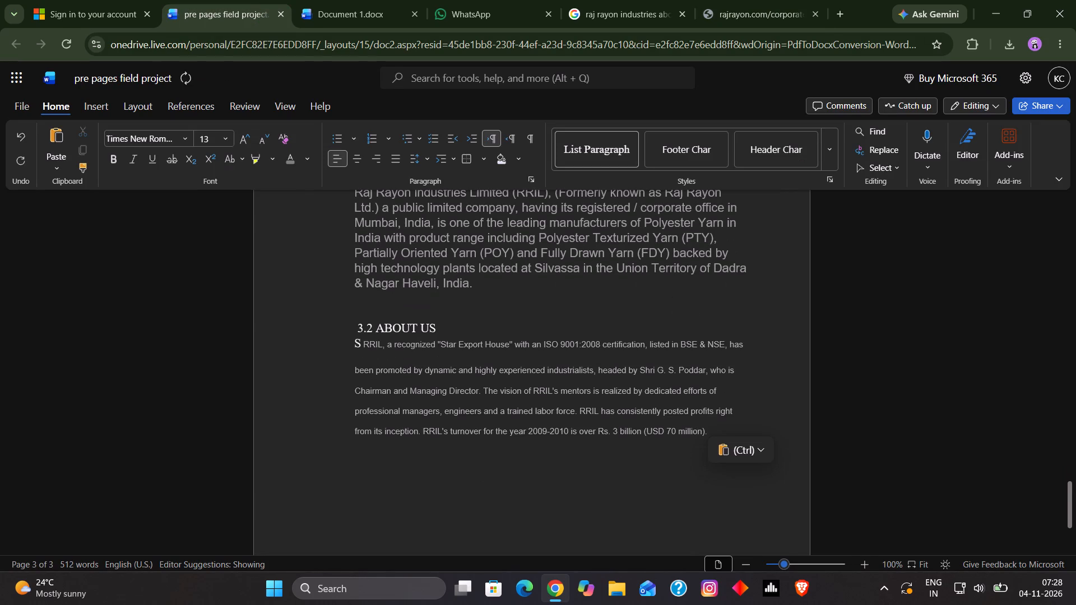
Set the font colour of the pasted "Star Export House" paragraph to Automatic.
click(361, 341)
drag(361, 341, 709, 432)
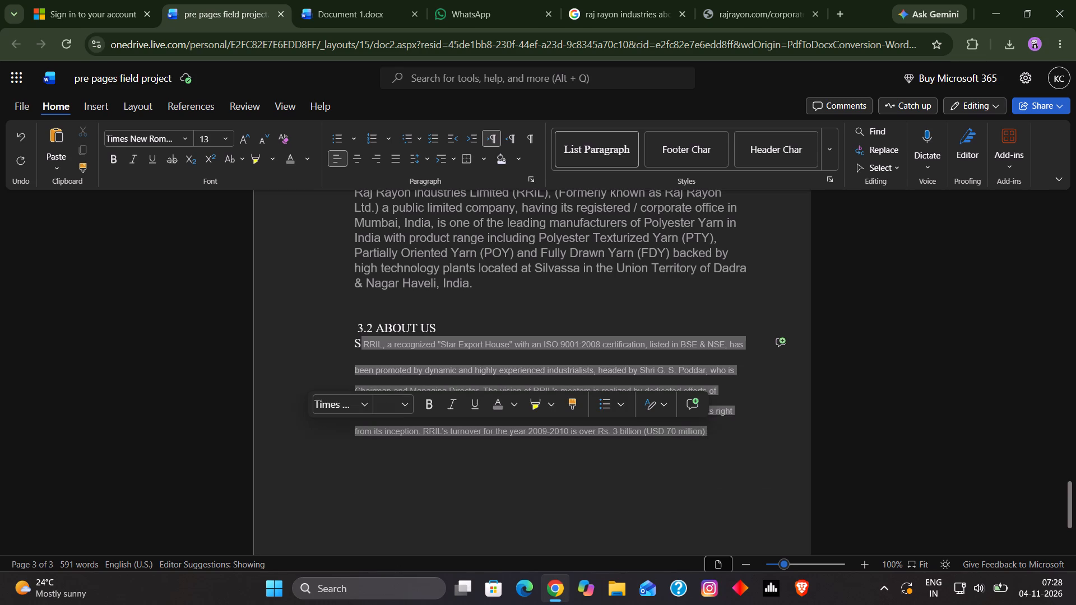
click(514, 406)
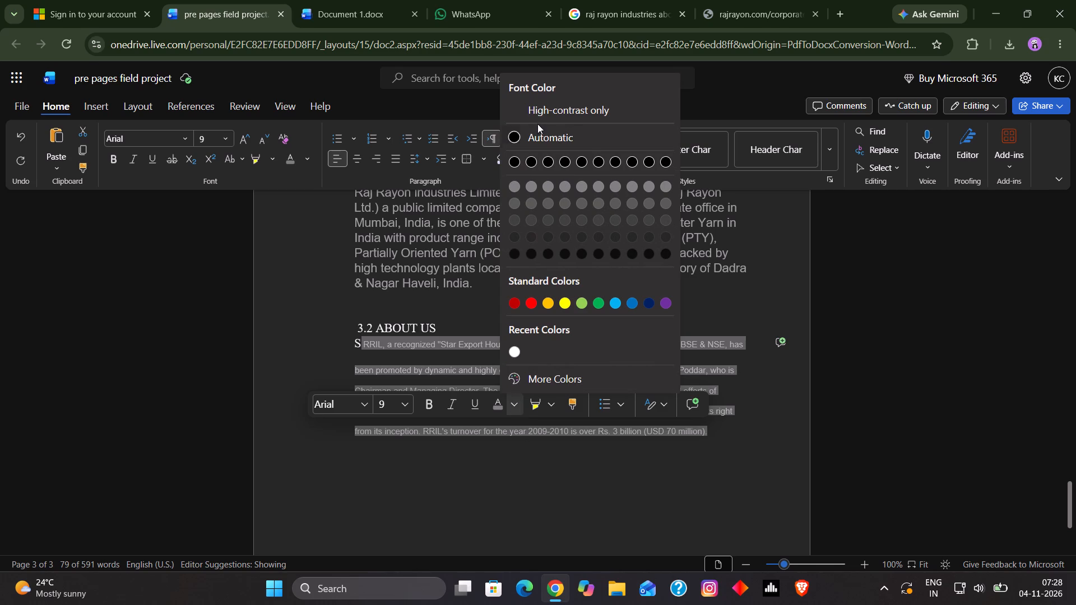
click(542, 140)
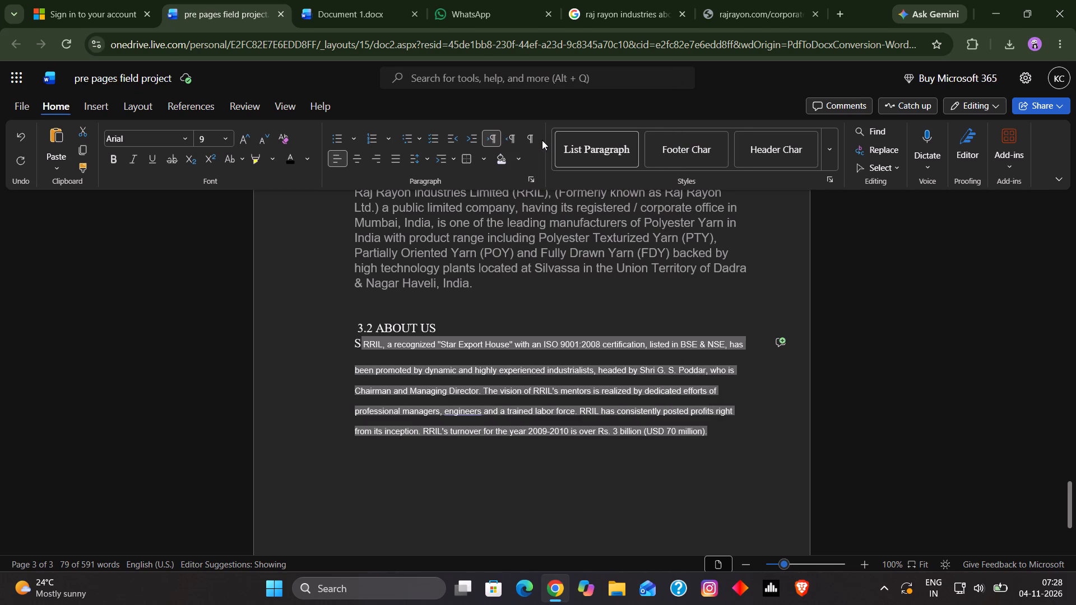
click(347, 347)
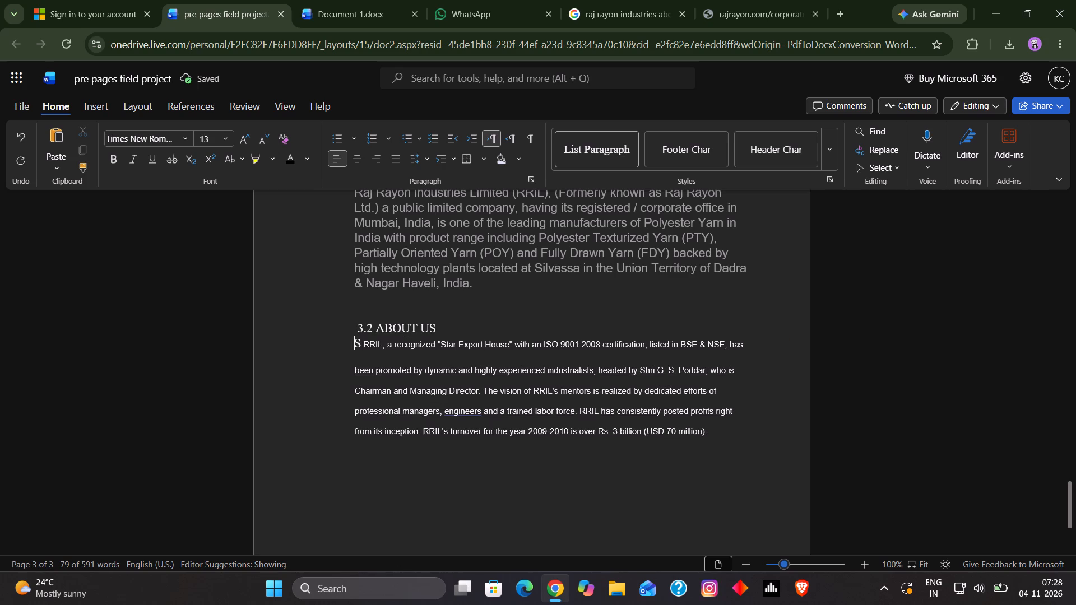
Set the font colour of the company description below the logo caption to Automatic.
scroll(327, 313, up, 1)
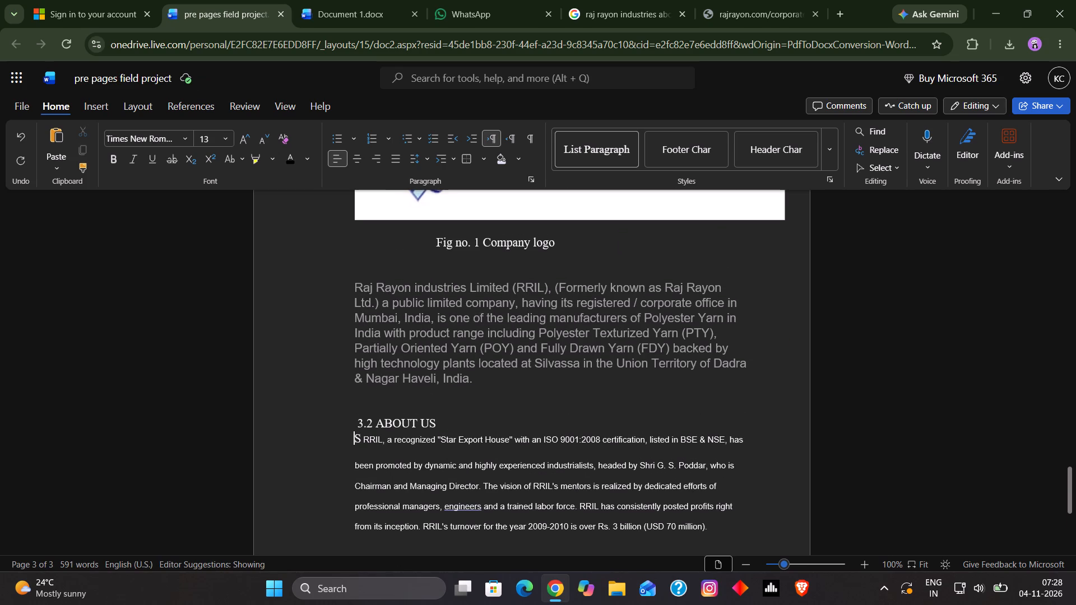
drag(345, 287, 550, 381)
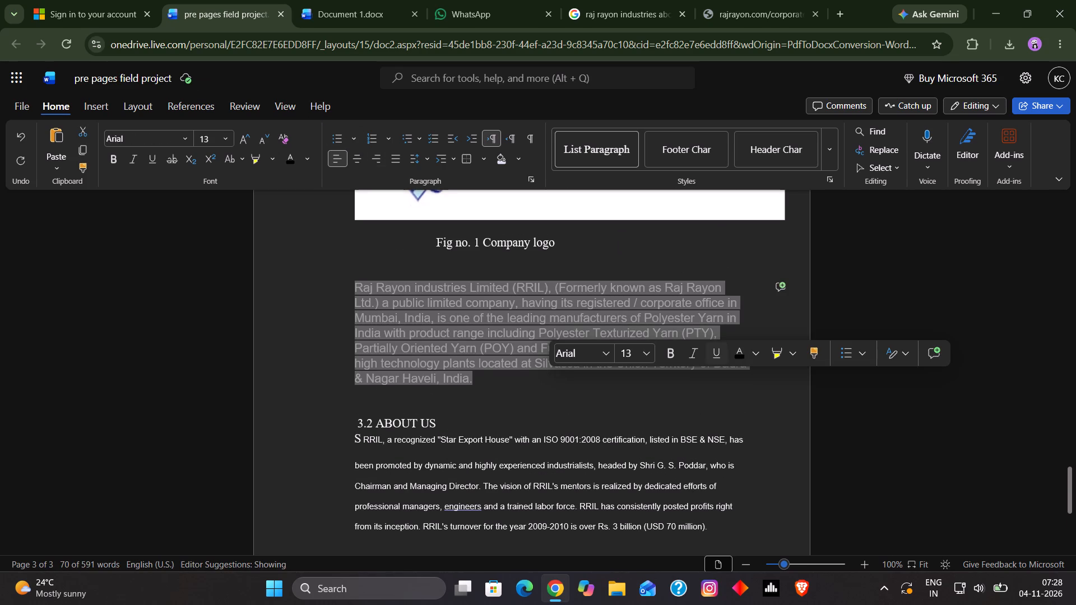
click(755, 355)
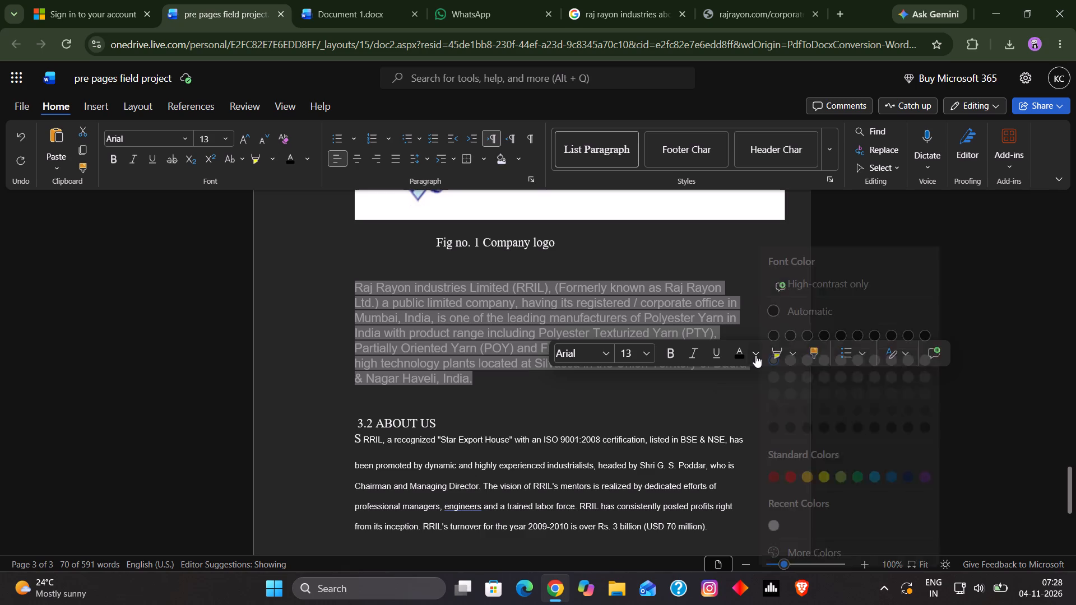
click(800, 309)
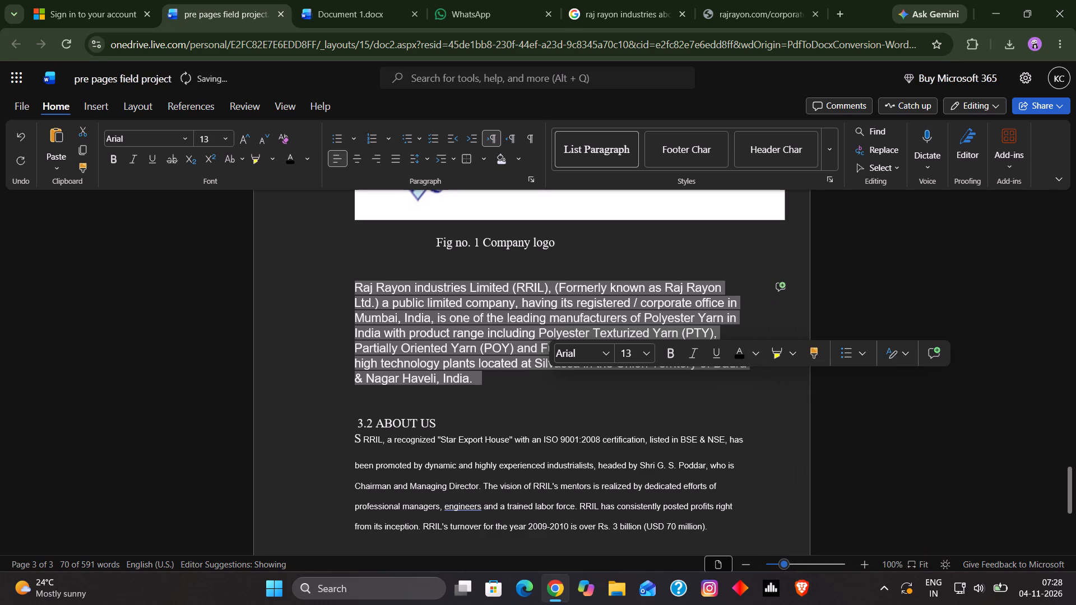
click(765, 306)
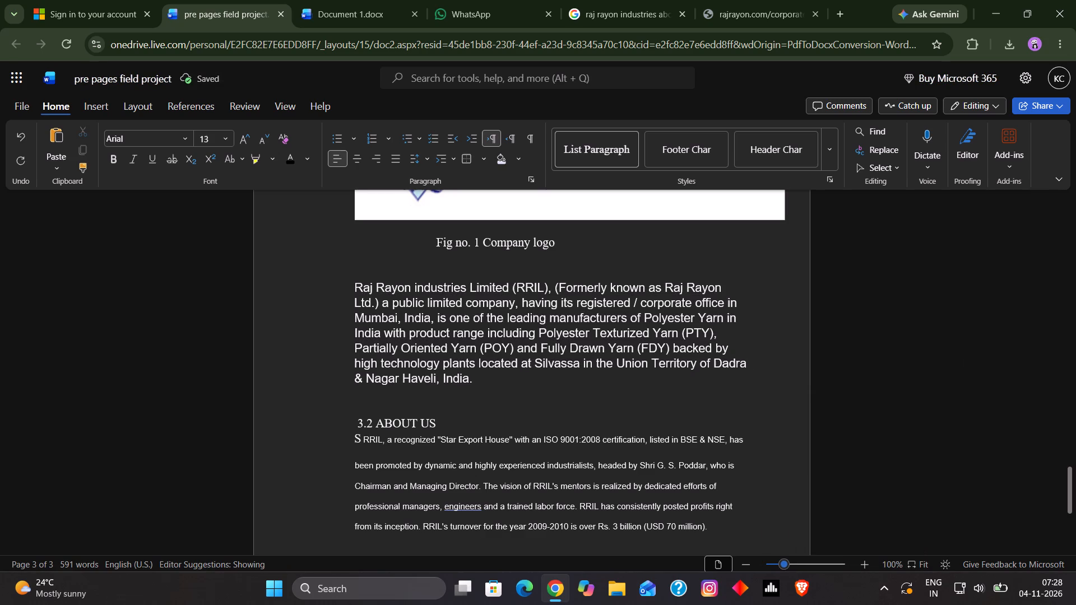
Delete the stray letter S in front of the "Star Export House" paragraph.
click(361, 441)
key(BackSpace)
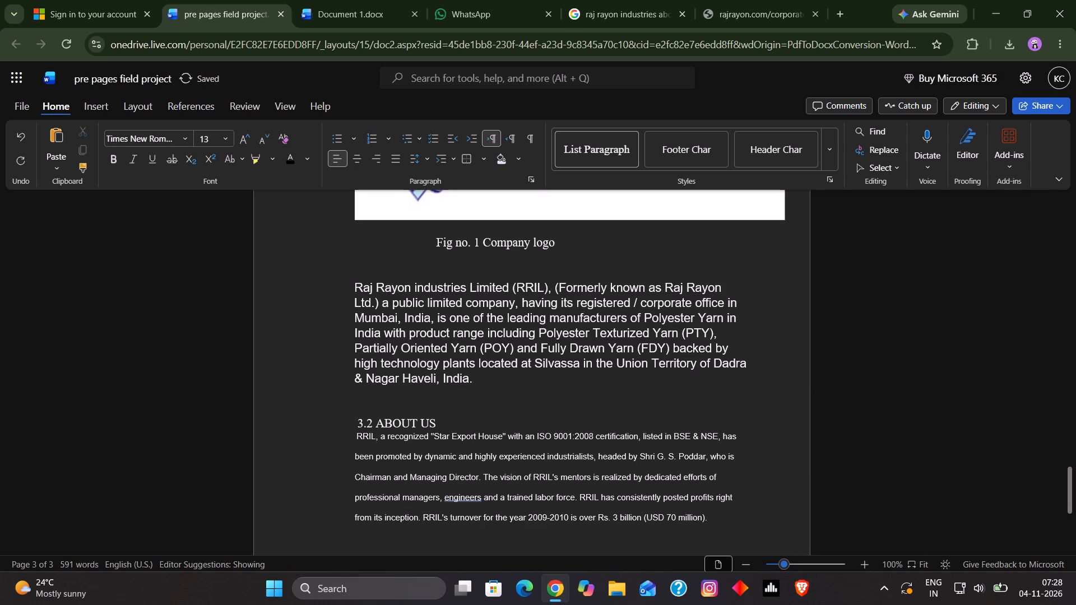
Reapply the current font colour to the whole "Star Export House" paragraph and set its font size to 13.
drag(361, 441, 304, 446)
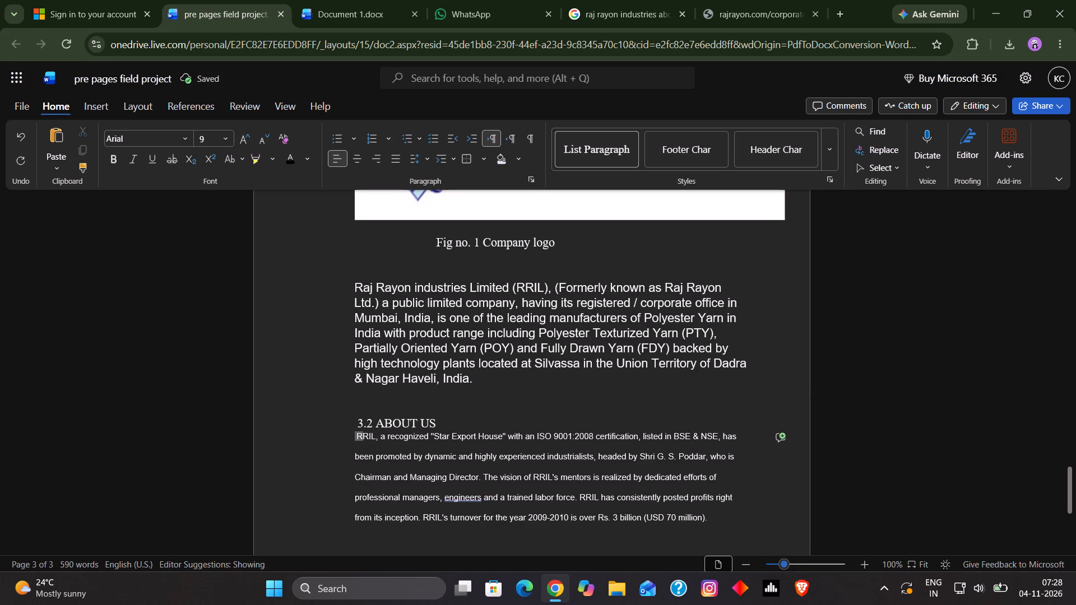
drag(304, 446, 314, 446)
click(314, 446)
drag(321, 444, 424, 520)
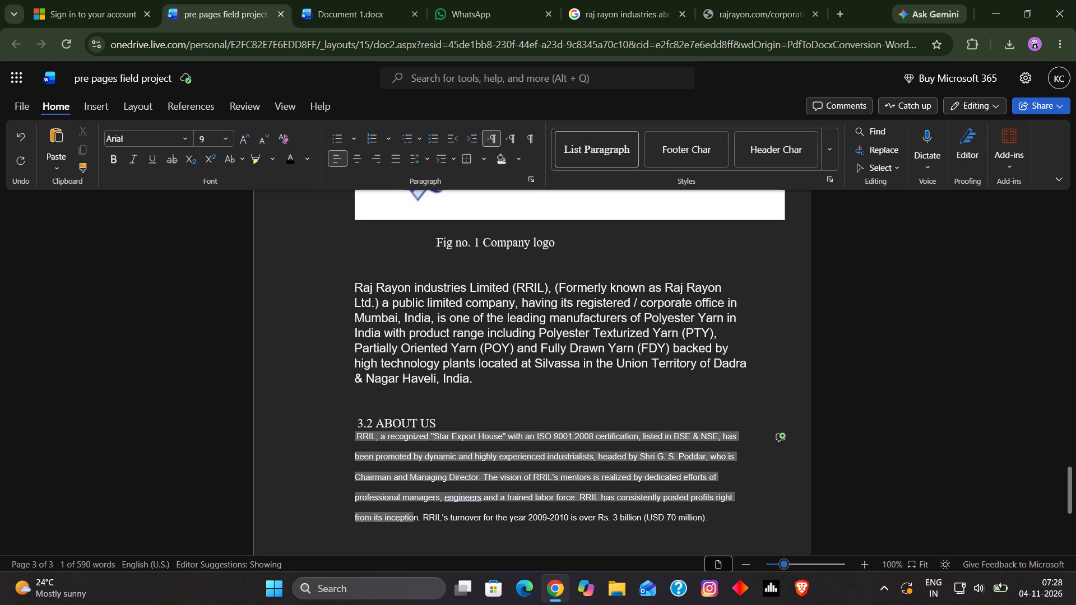
drag(424, 520, 687, 463)
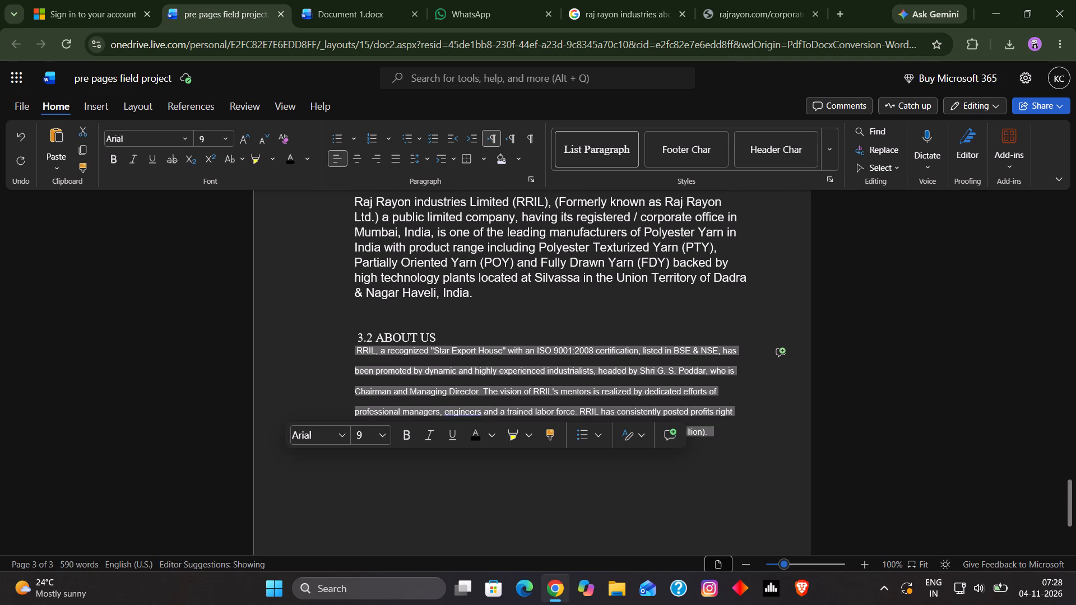
click(480, 435)
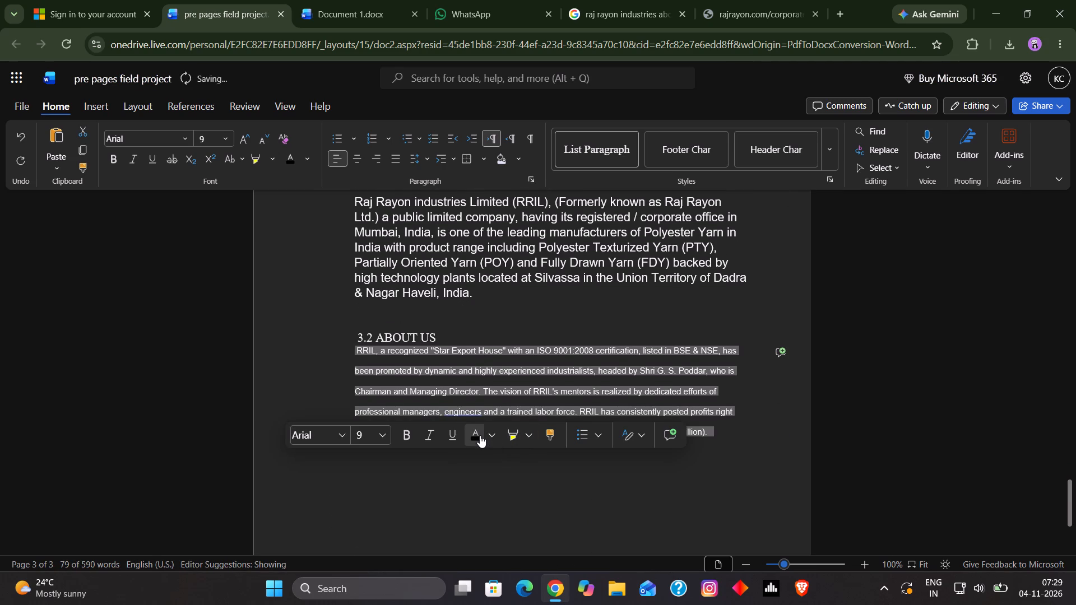
click(211, 137)
key(BackSpace)
text(12)
key(BackSpace)
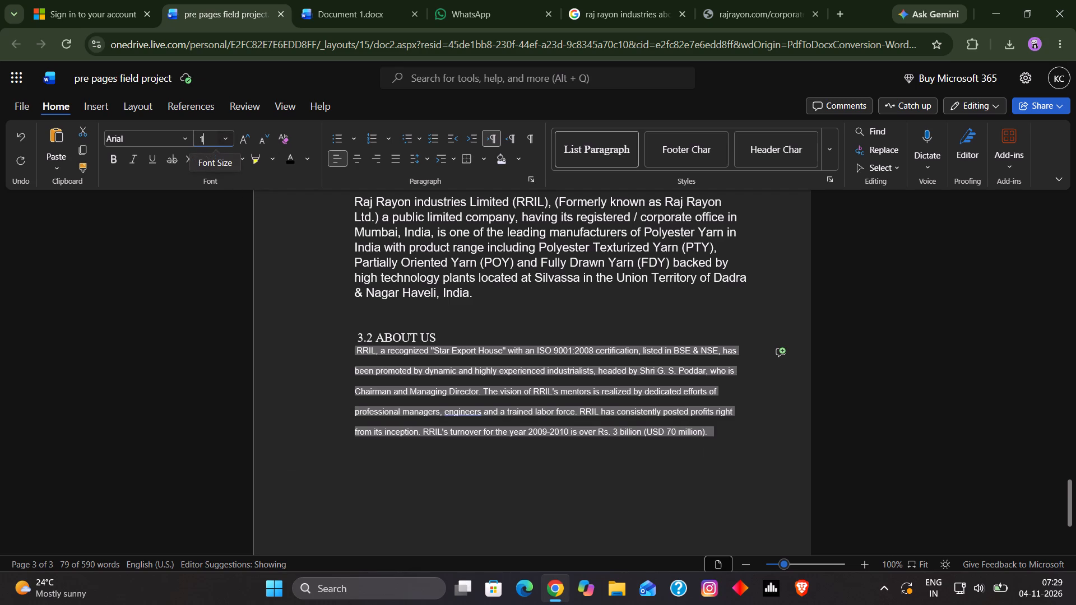
key(3)
key(Return)
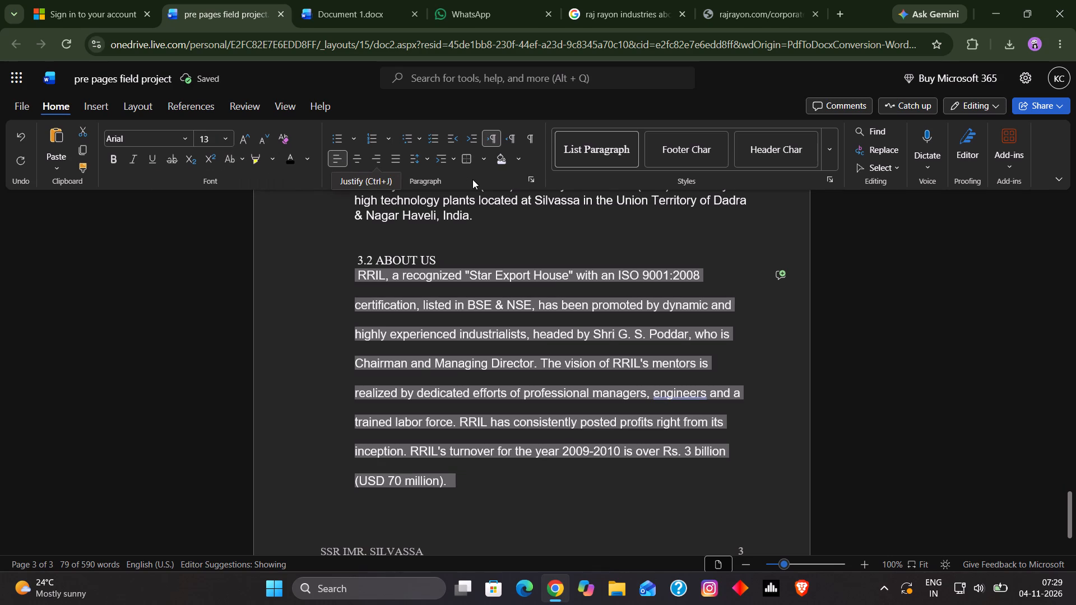
click(739, 280)
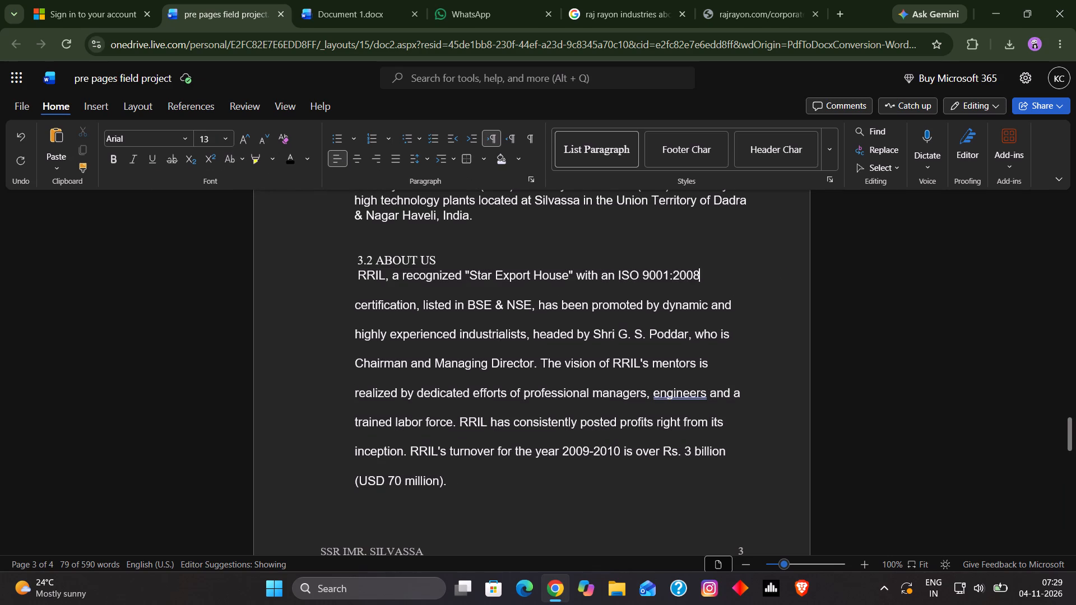
scroll(739, 280, up, 1)
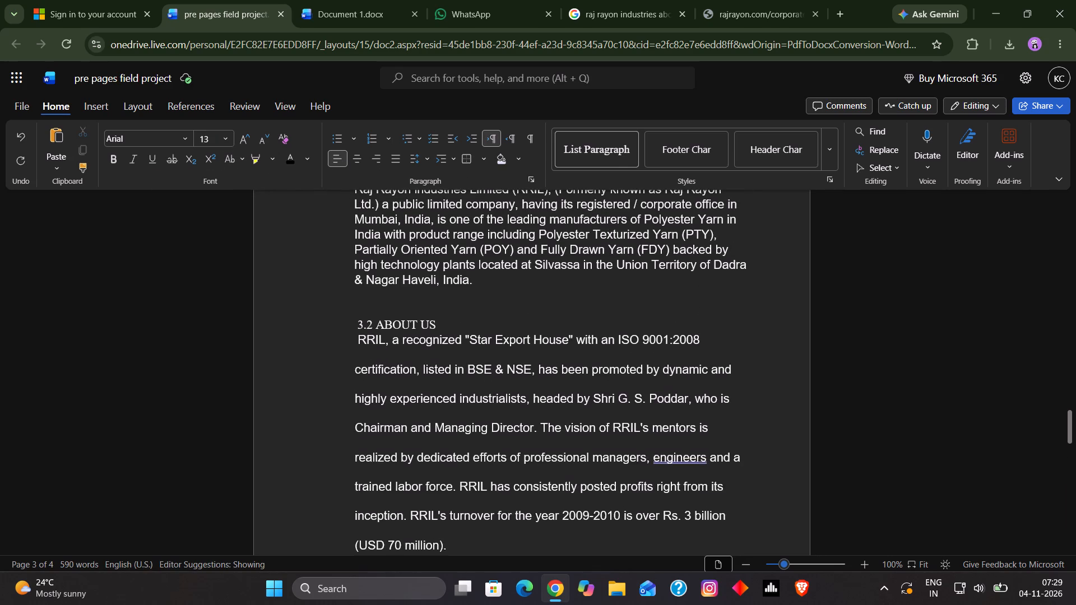
Insert two blank lines between the 3.2 ABOUT US heading and the "Star Export House" paragraph.
scroll(739, 280, up, 1)
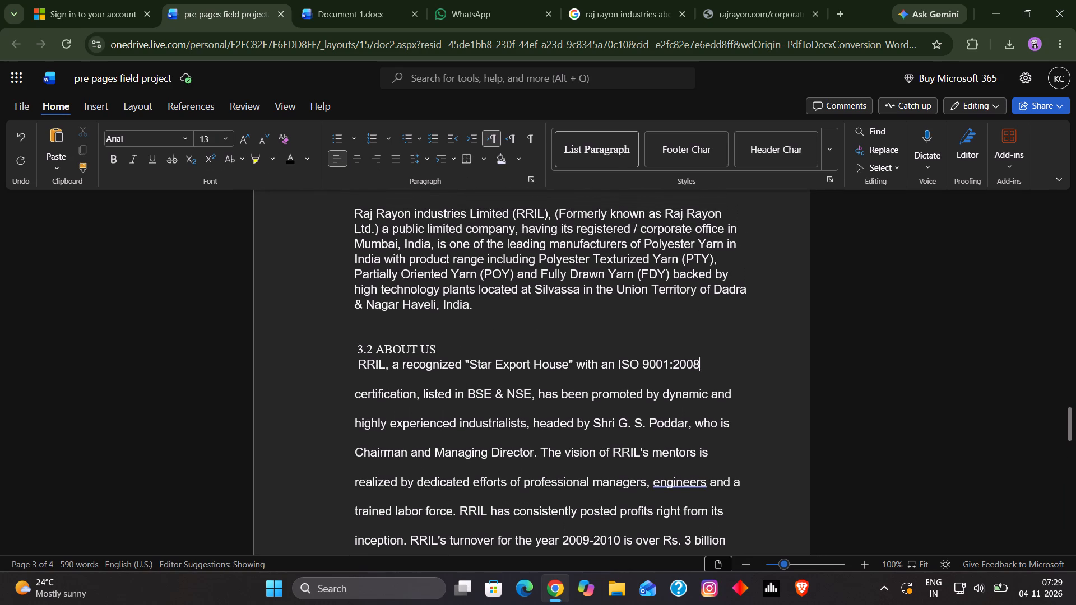
key(Down)
key(Up)
key(Left)
key(Left)
click(484, 351)
key(Return)
key(Return)
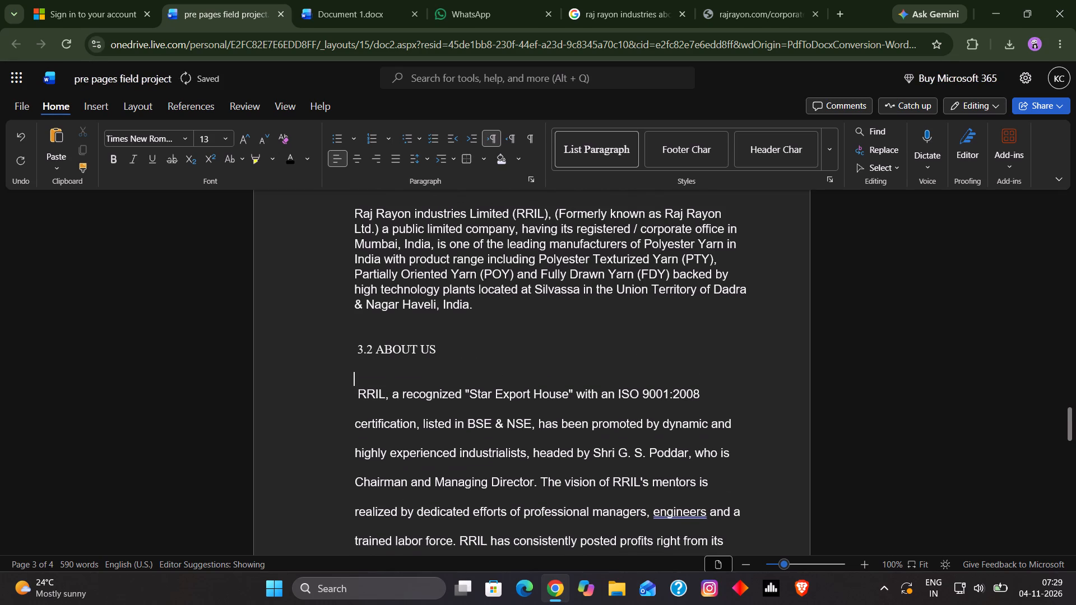
Replace the break between "ISO 9001:2008" and "certification" in the "Star Export House" paragraph with a single space.
click(347, 424)
key(BackSpace)
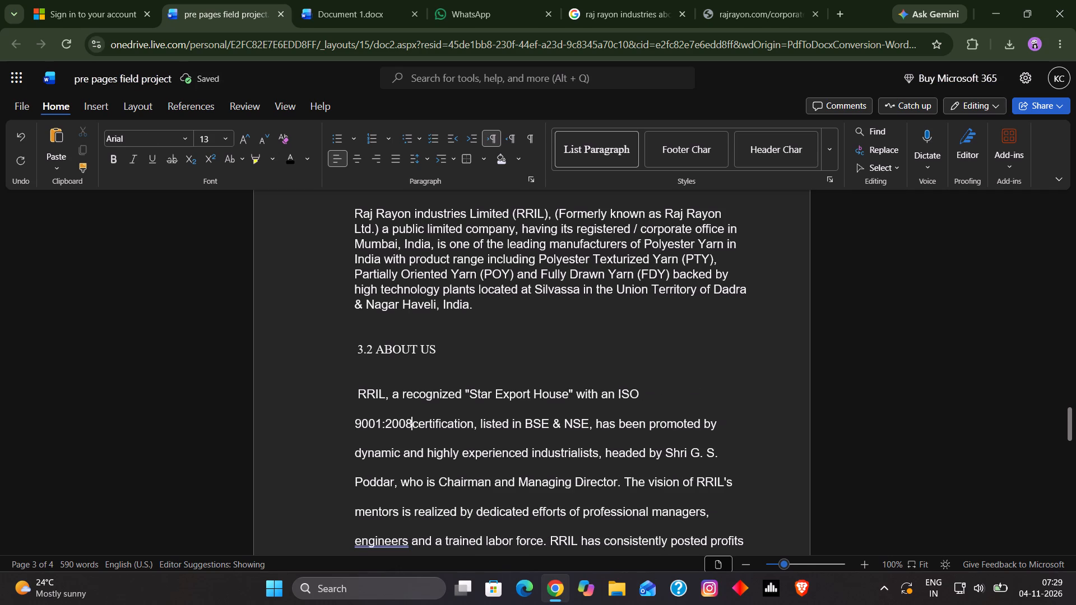
key(space)
key(BackSpace)
key(space)
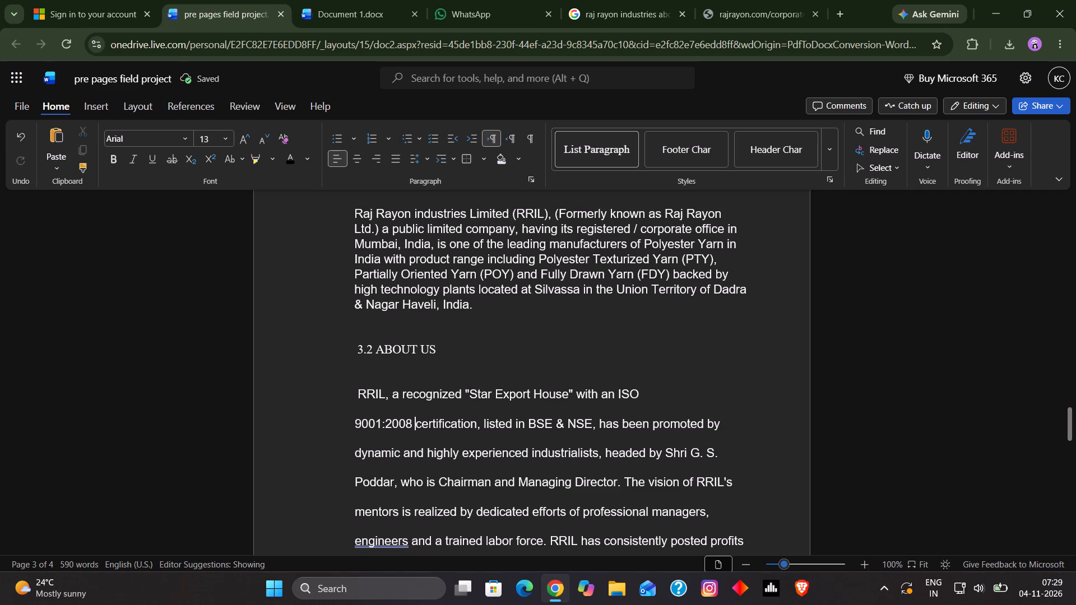
Select the whole "Star Export House" paragraph under the 3.2 ABOUT US heading.
drag(351, 386, 470, 475)
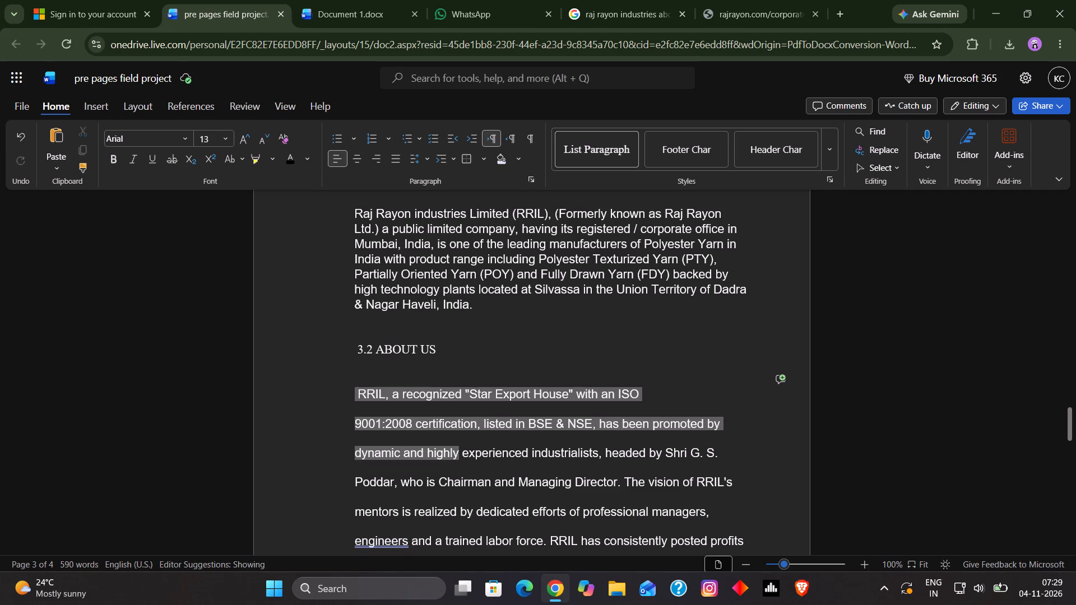
drag(470, 475, 709, 543)
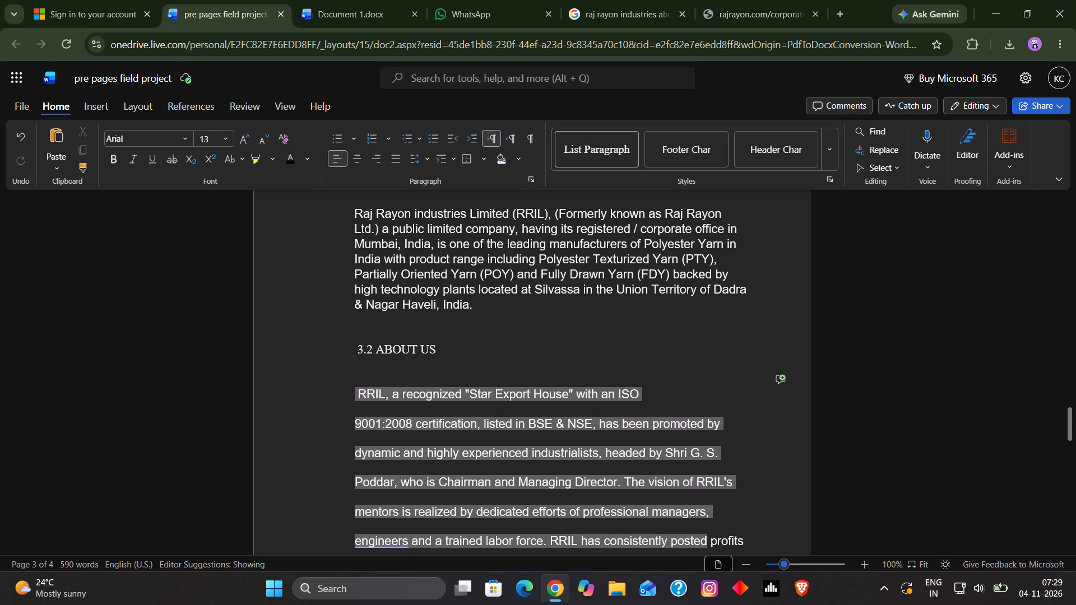
drag(709, 543, 738, 604)
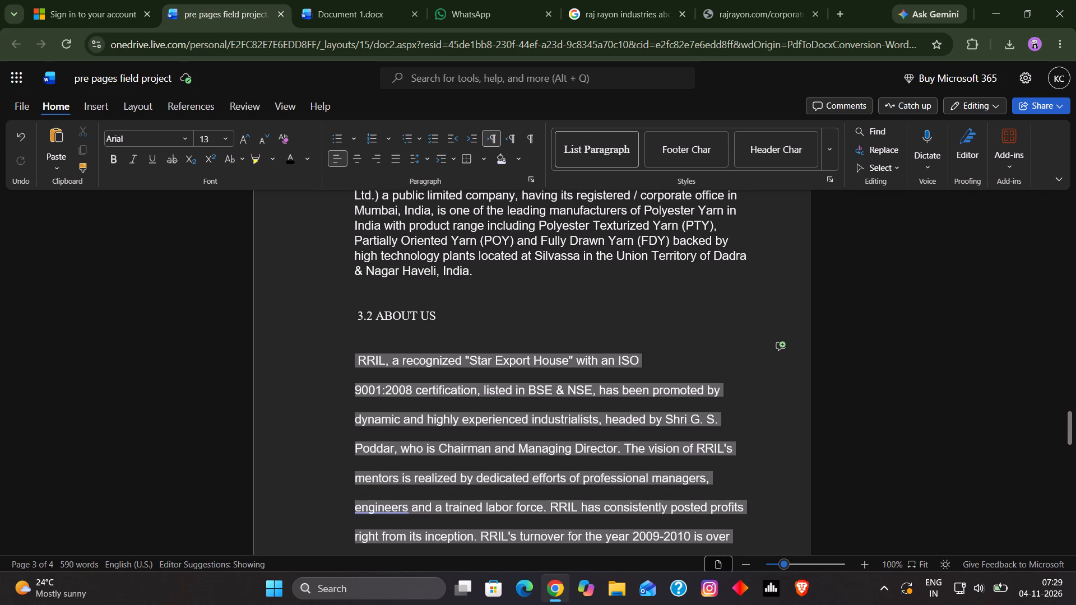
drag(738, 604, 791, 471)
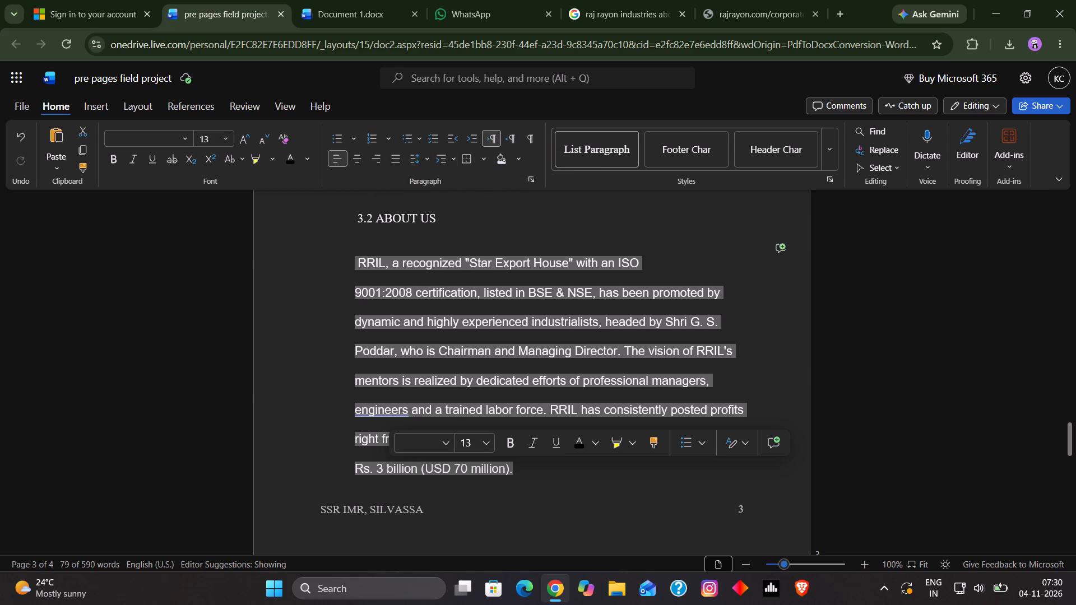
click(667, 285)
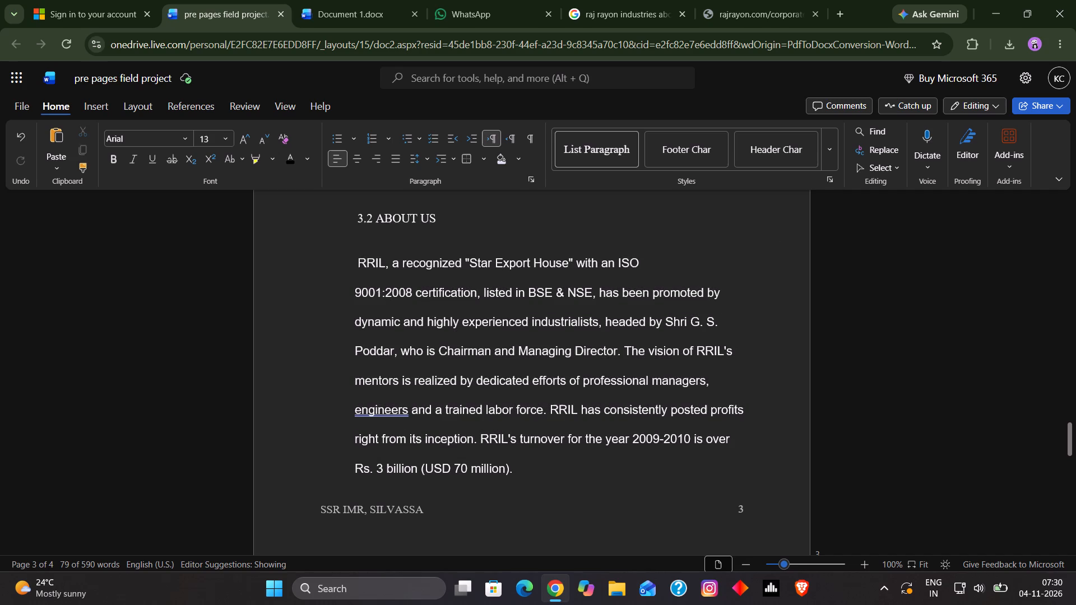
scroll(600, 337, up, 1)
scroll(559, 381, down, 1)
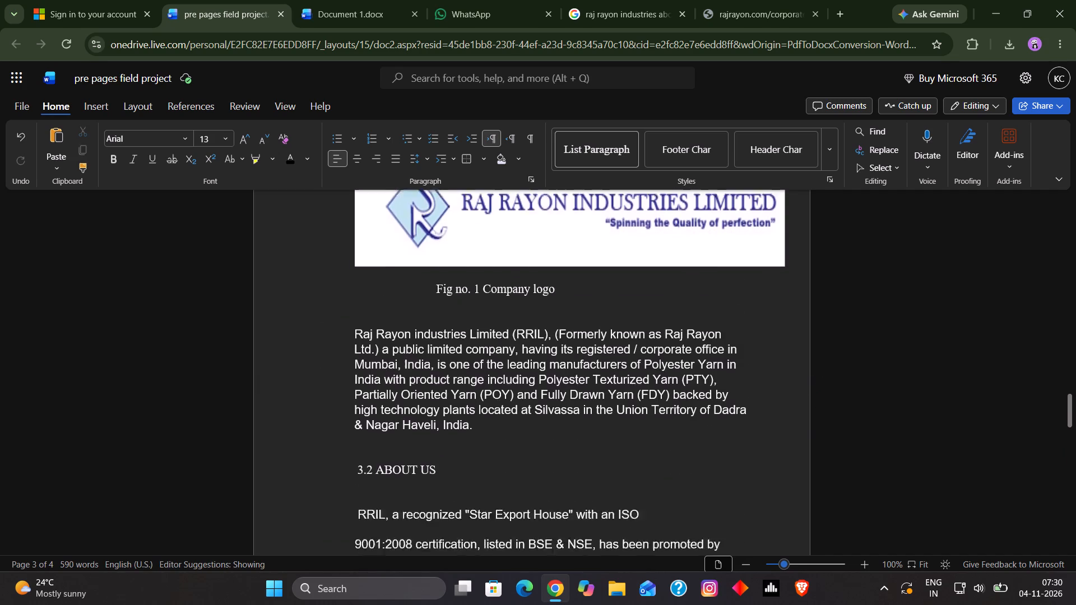
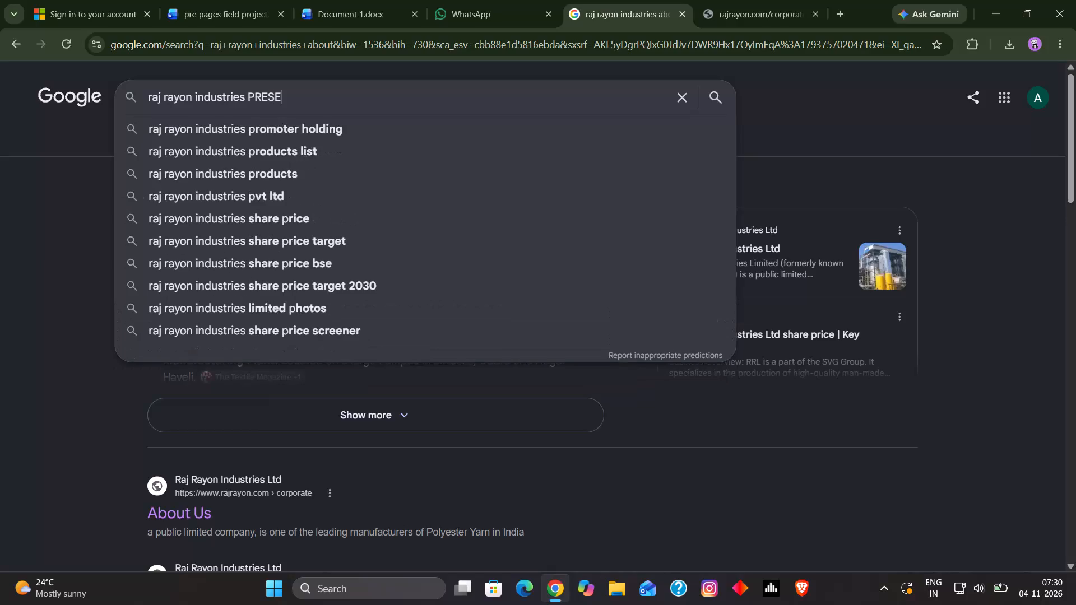
Complete the web search as "raj rayon industries present status".
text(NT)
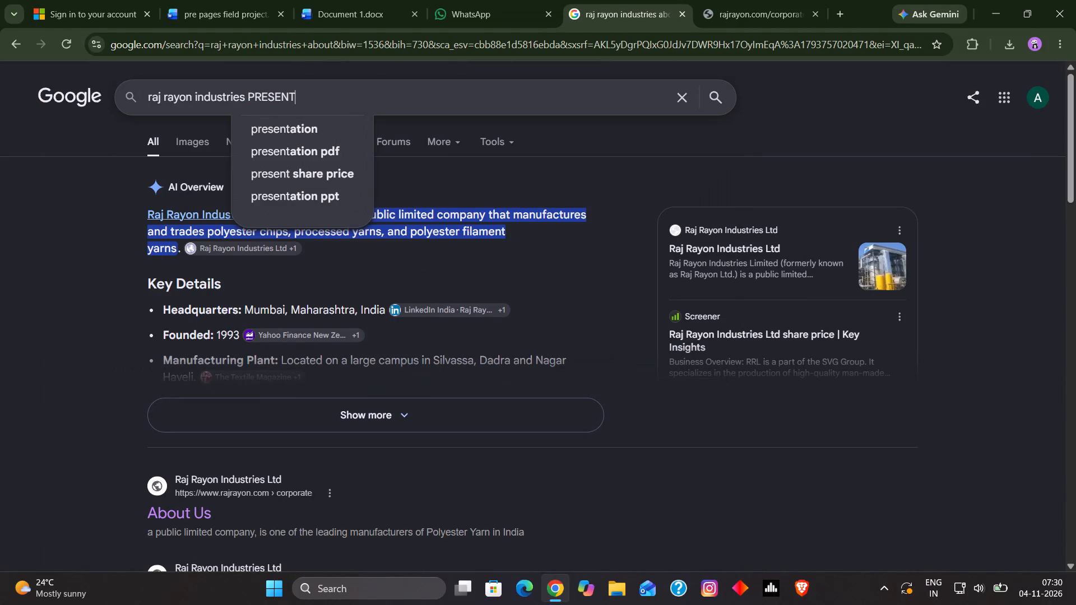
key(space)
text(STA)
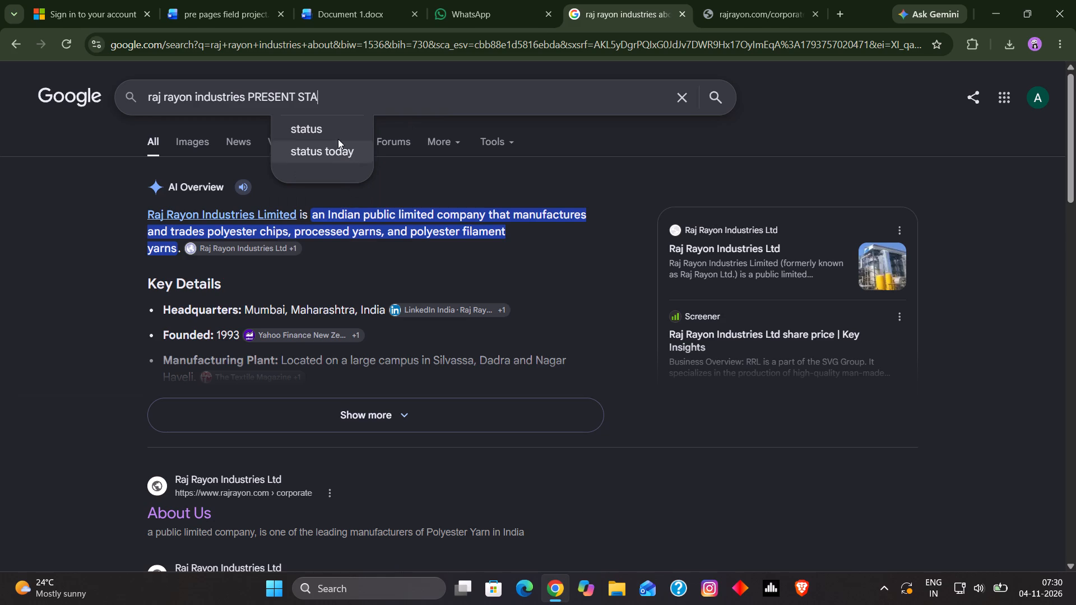
click(336, 136)
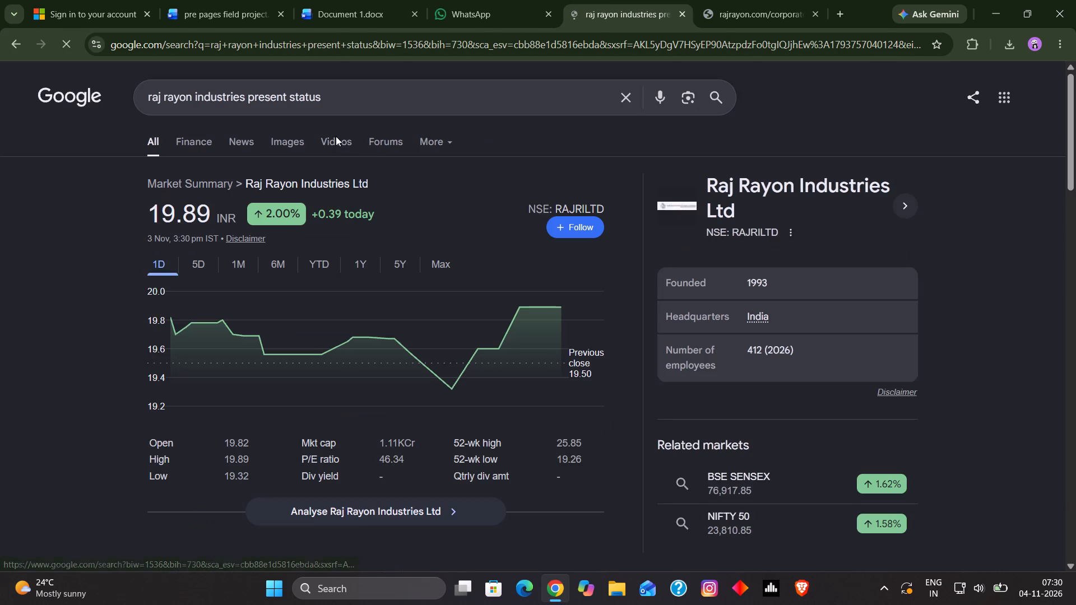
Expand the AI Overview for Raj Rayon Industries and examine its financial overview and business status and operations sections.
scroll(331, 238, down, 6)
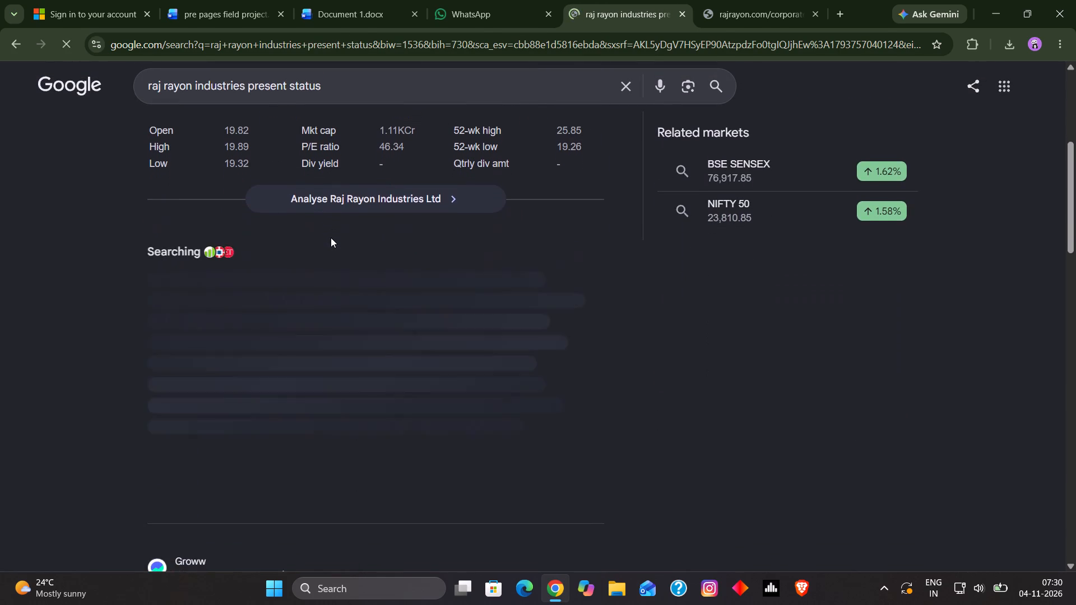
scroll(331, 238, down, 1)
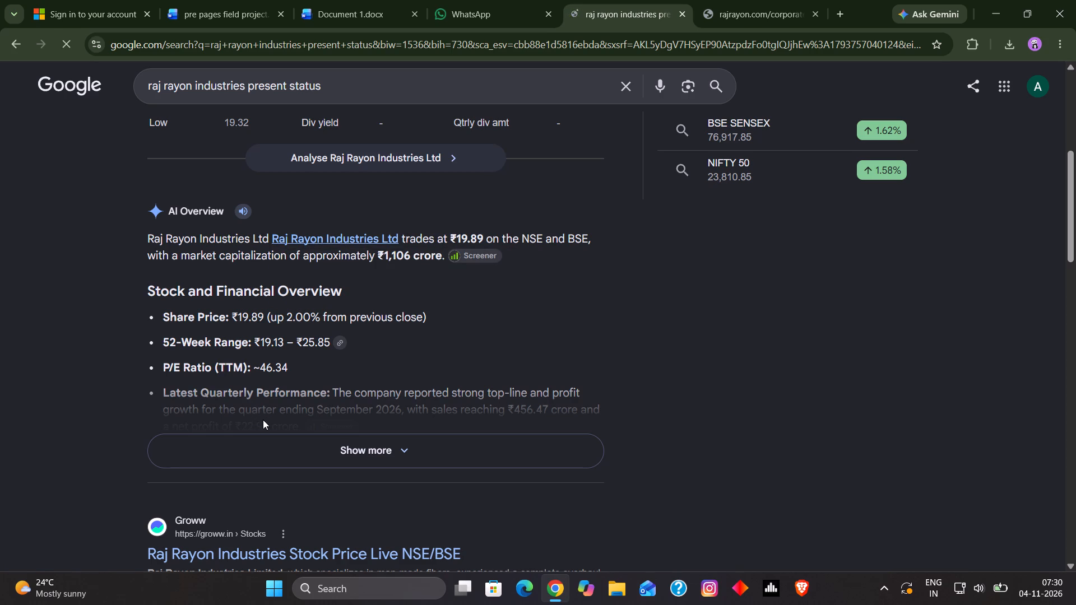
click(265, 435)
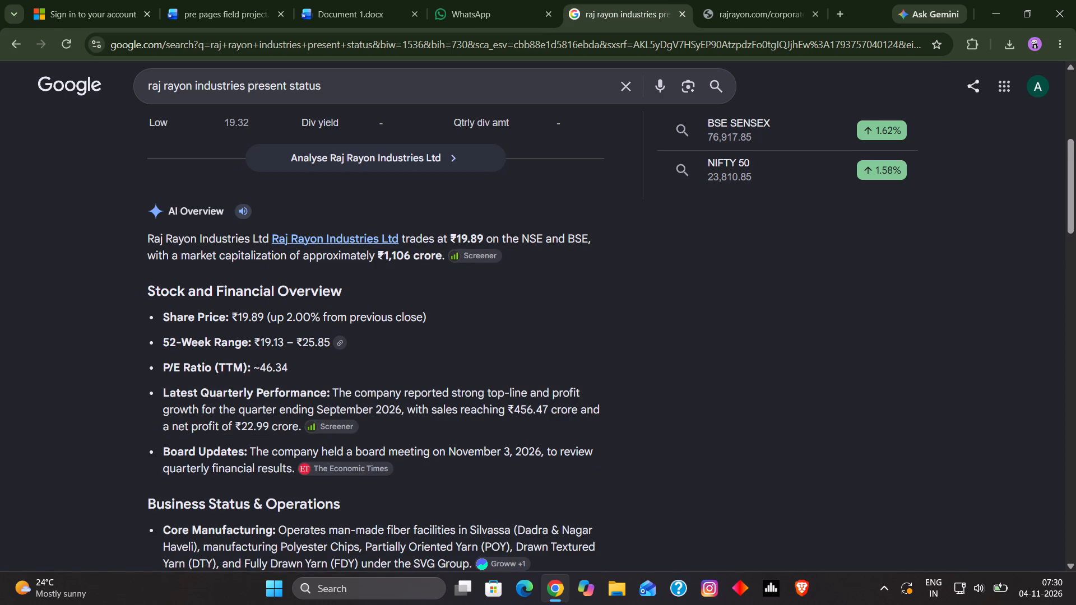
scroll(244, 452, down, 3)
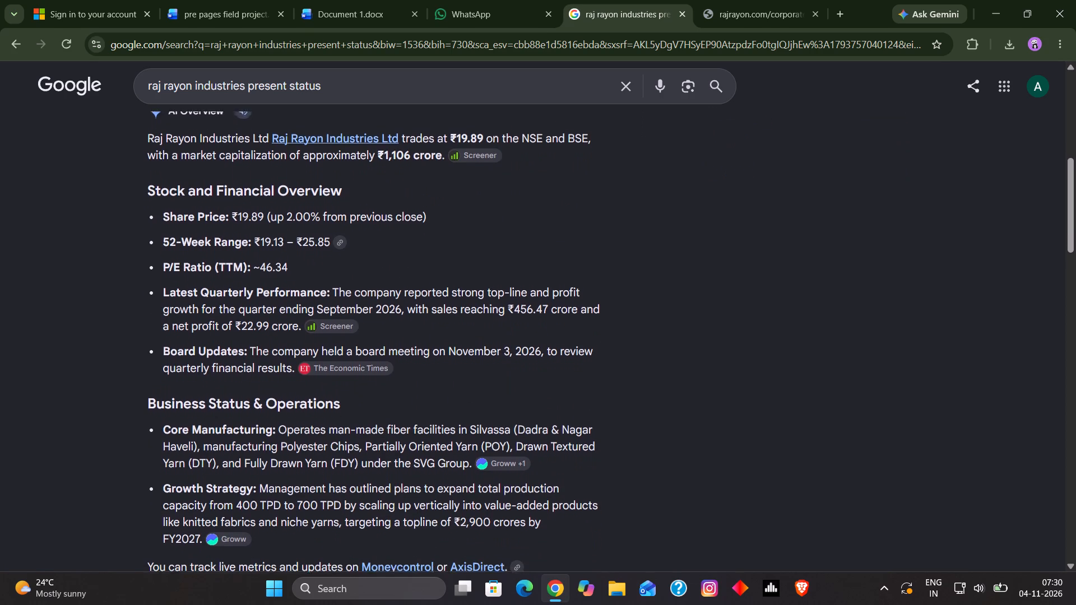
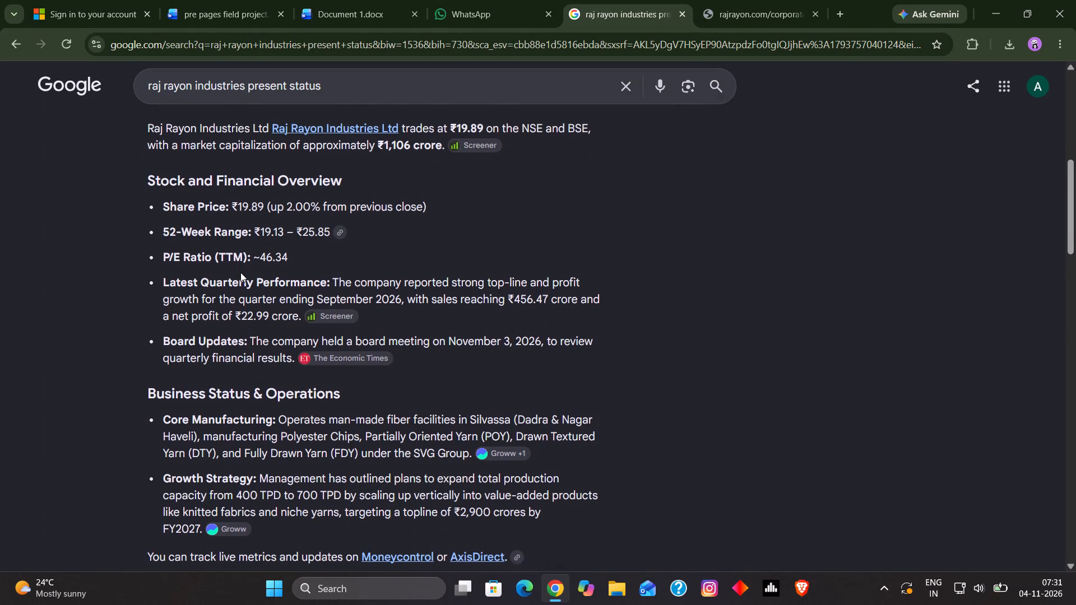
Examine the search overview of Raj Rayon Industries' present status, including its stock and financial overview and its business status and operations.
scroll(240, 272, down, 2)
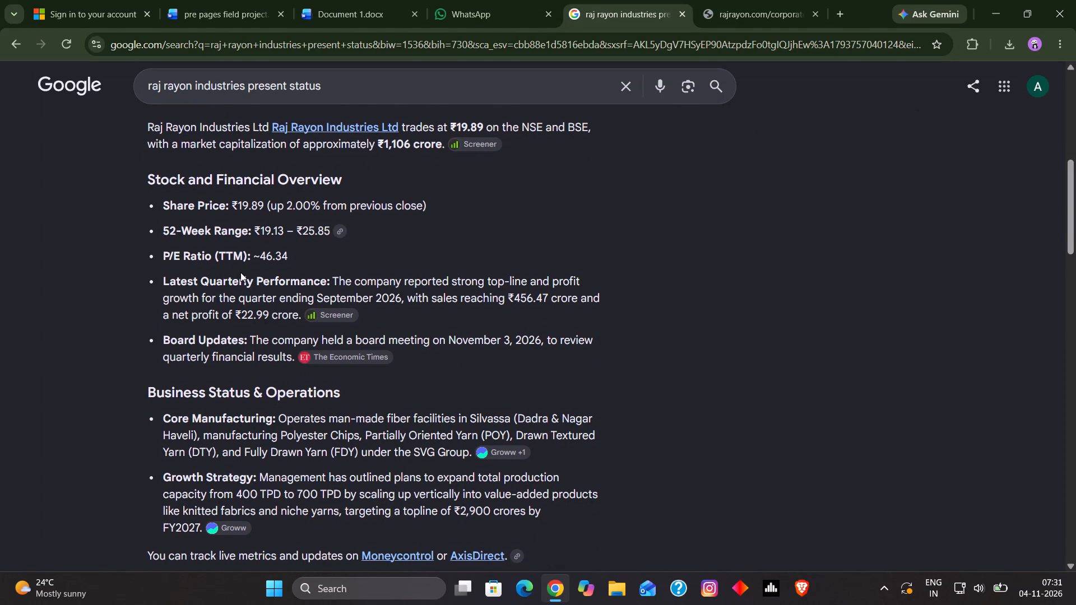
scroll(240, 272, down, 4)
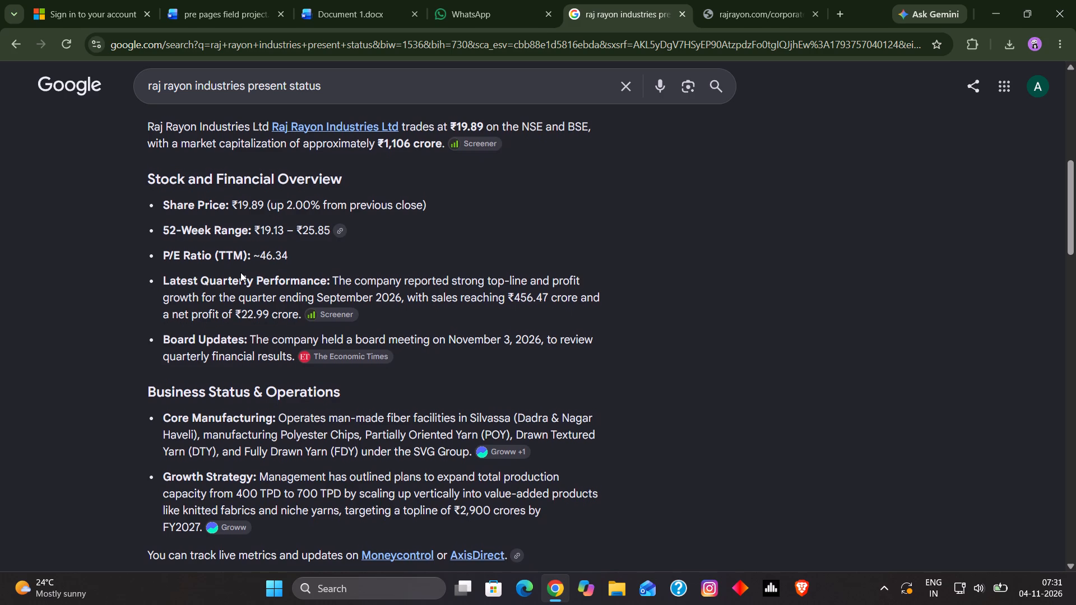
scroll(240, 272, down, 1)
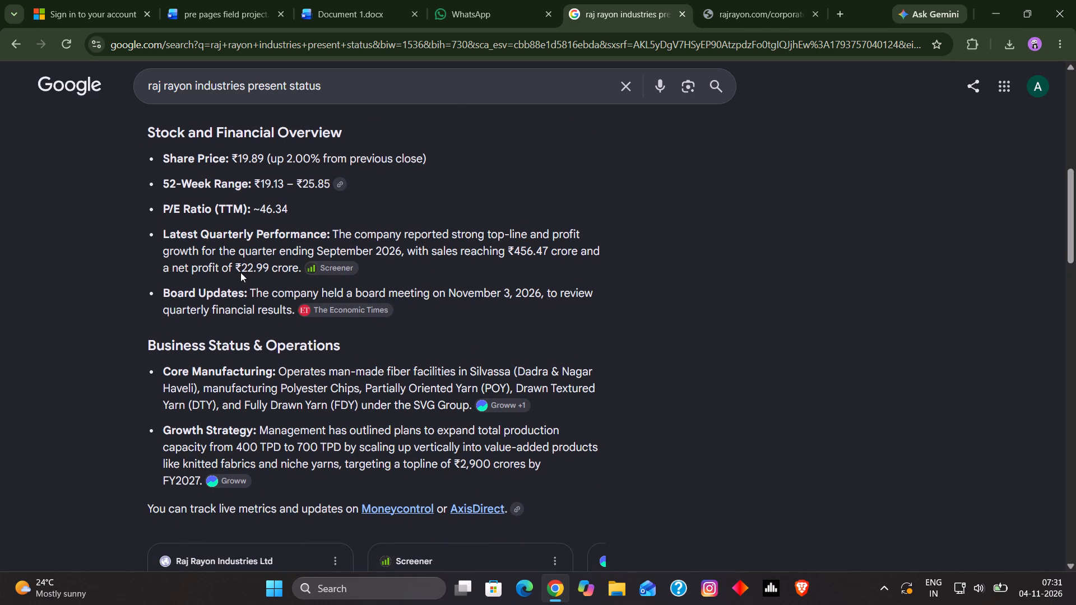
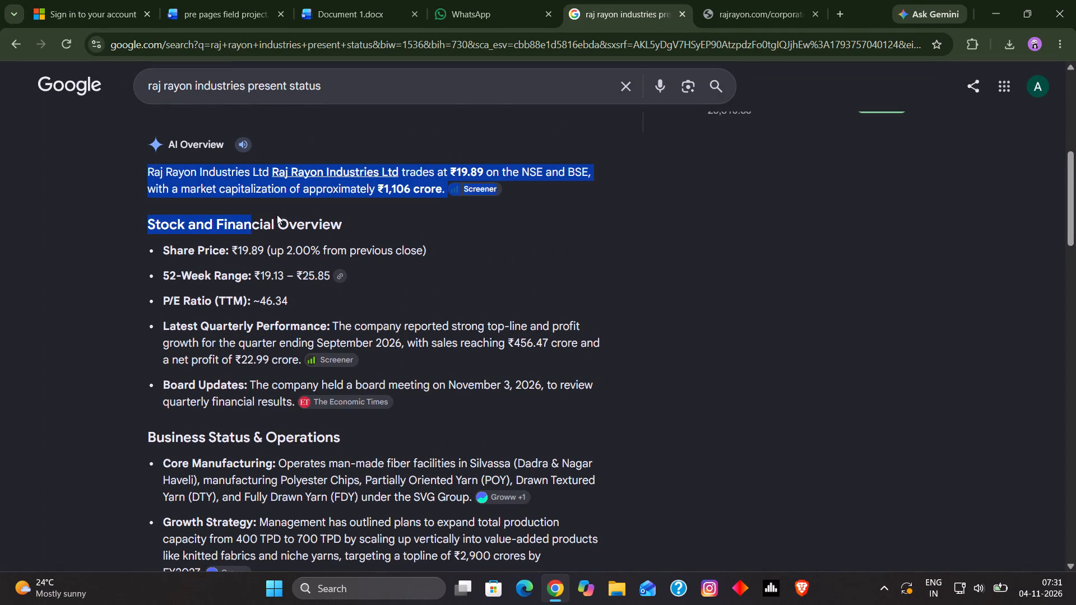
Copy the AI Overview text on Raj Rayon Industries from its opening sentence through the "Latest Quarterly Performance" bullet.
drag(277, 215, 412, 406)
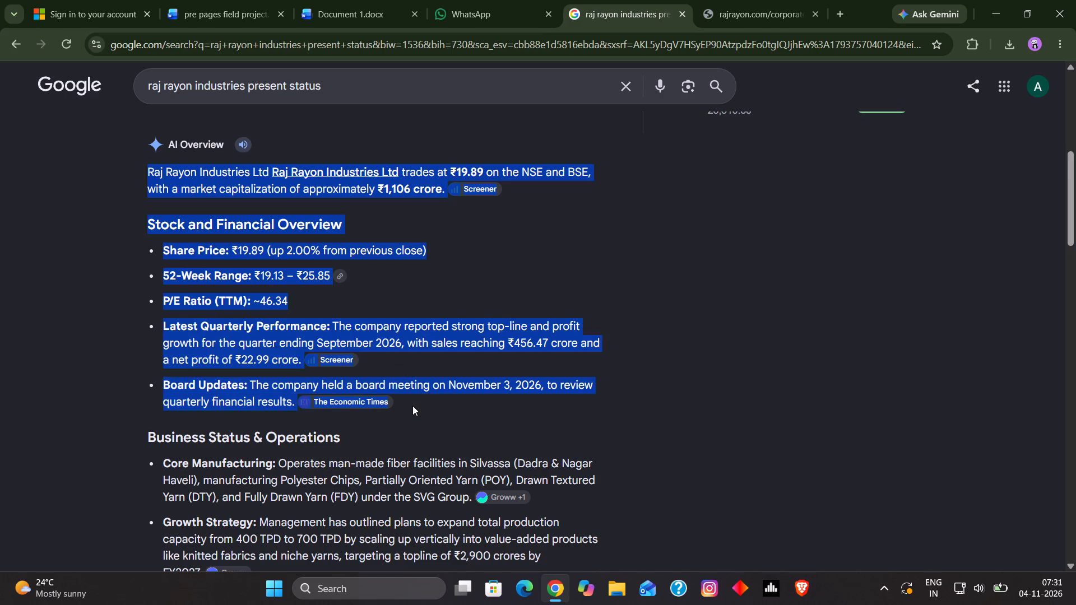
click(118, 216)
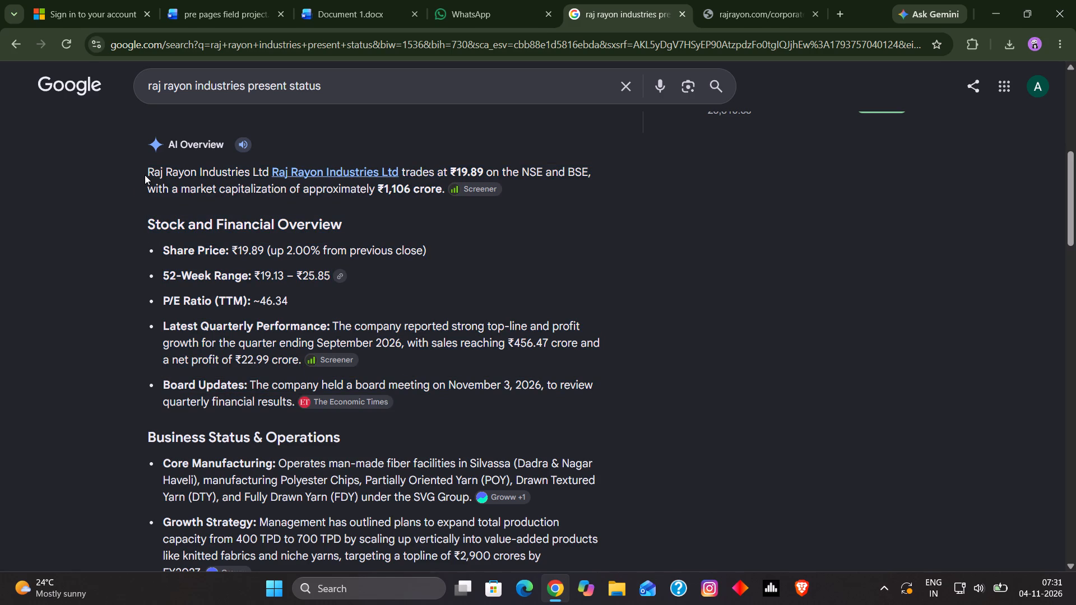
drag(147, 173, 334, 350)
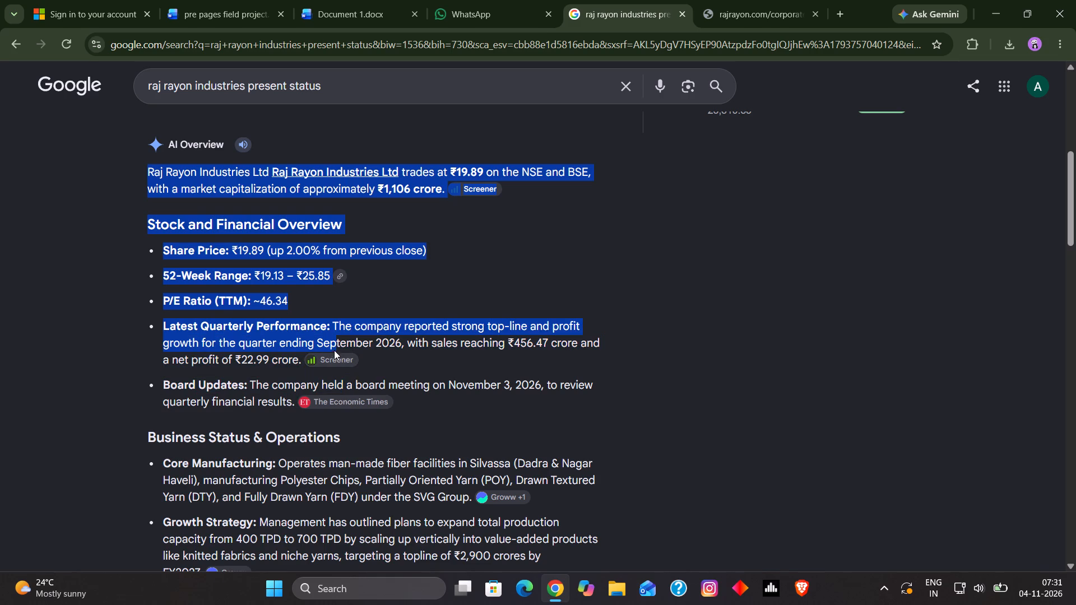
drag(334, 350, 334, 361)
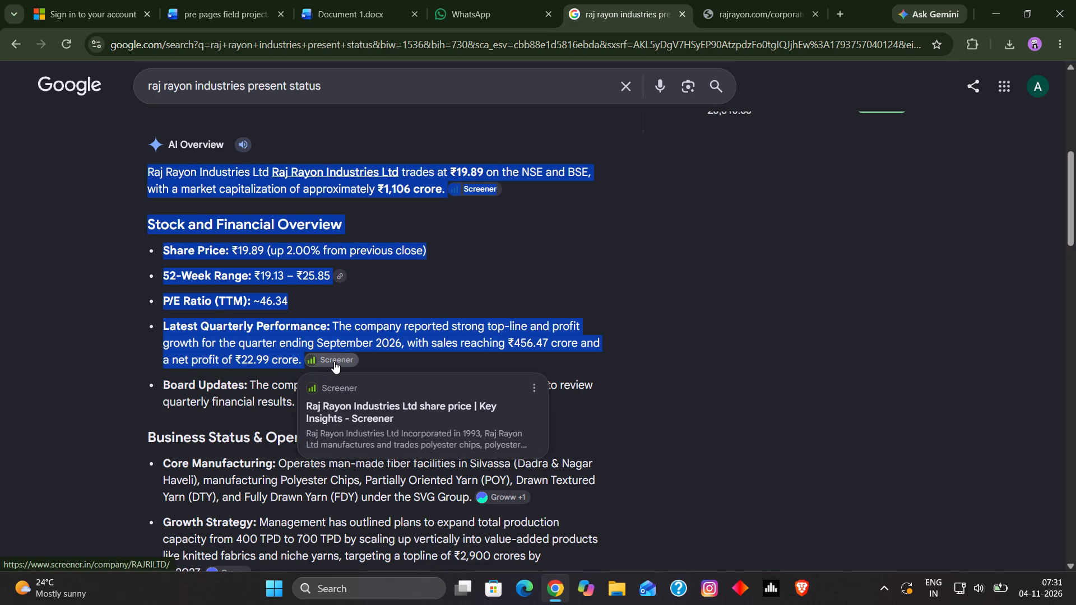
key(ctrl+c)
ctrl+click(334, 361)
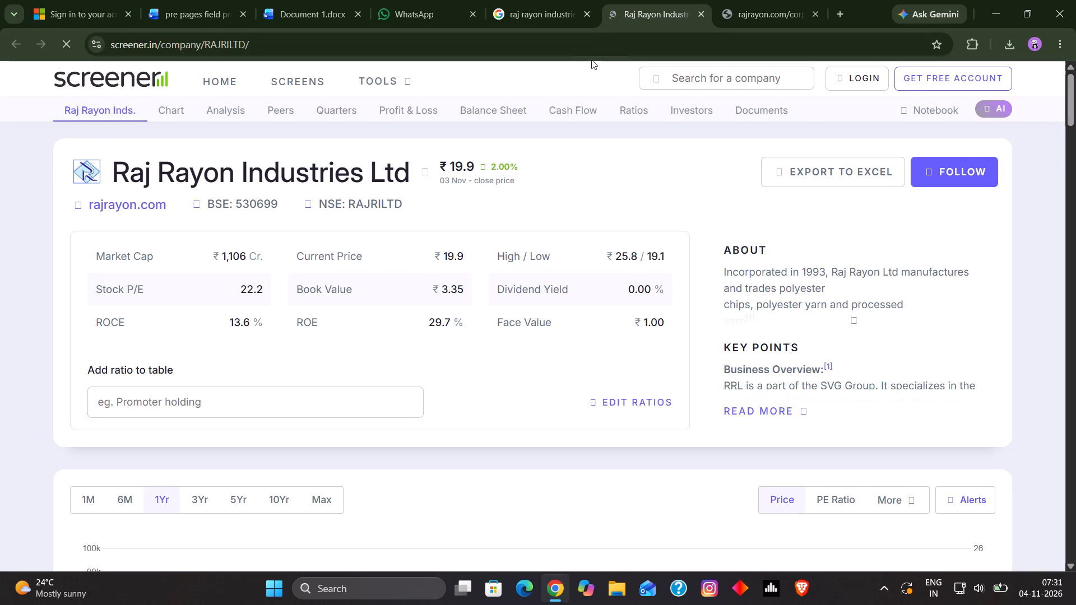
click(699, 13)
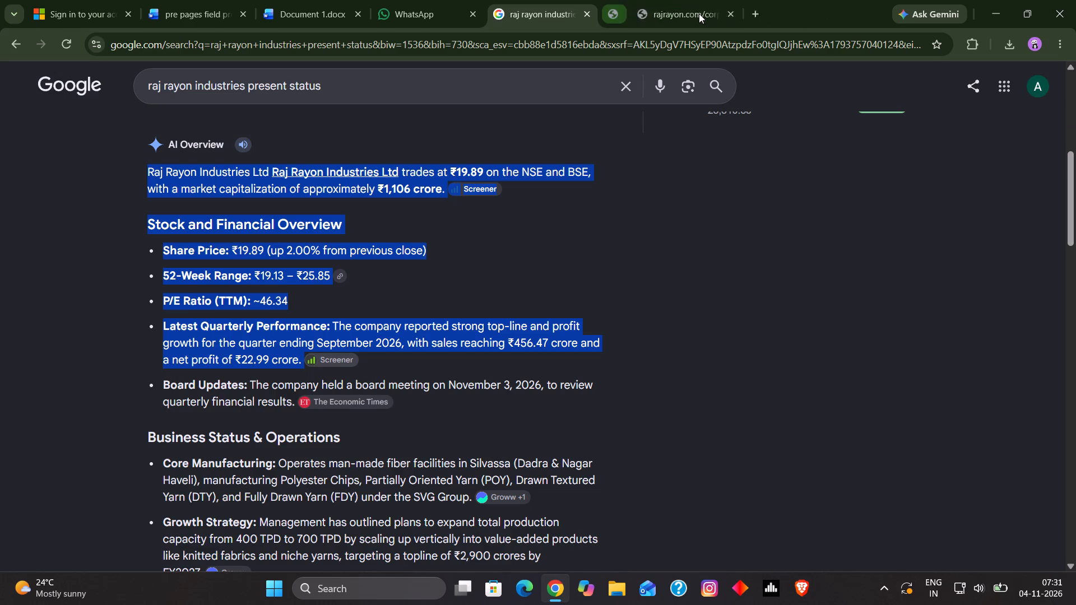
key(ctrl+c)
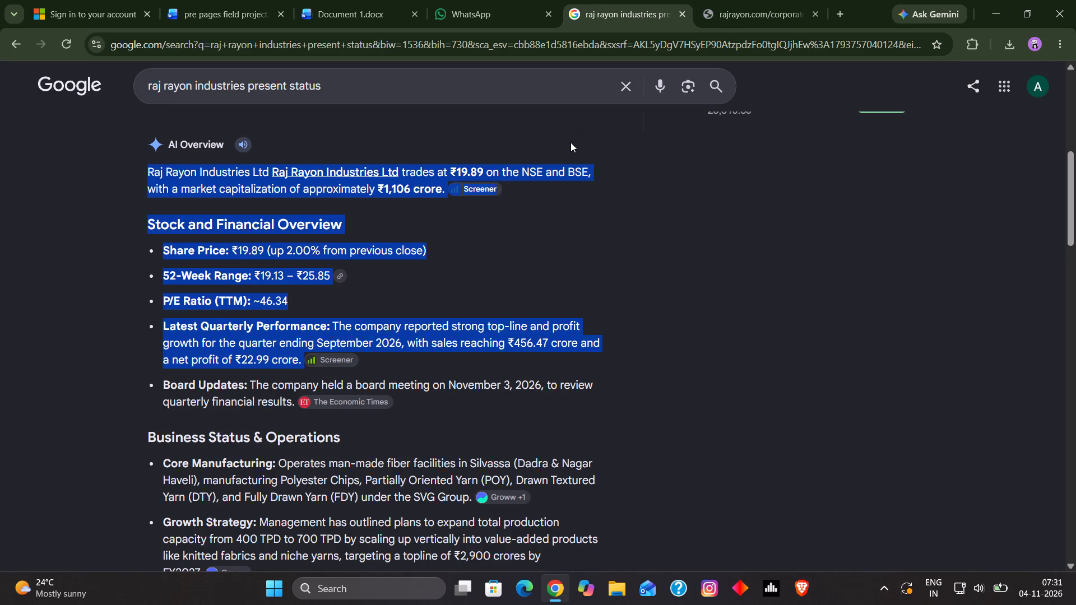
In the pre pages field project document, add two line breaks after "Rs. 3 billion (USD 70 million)." and start a new line with "3".
click(242, 7)
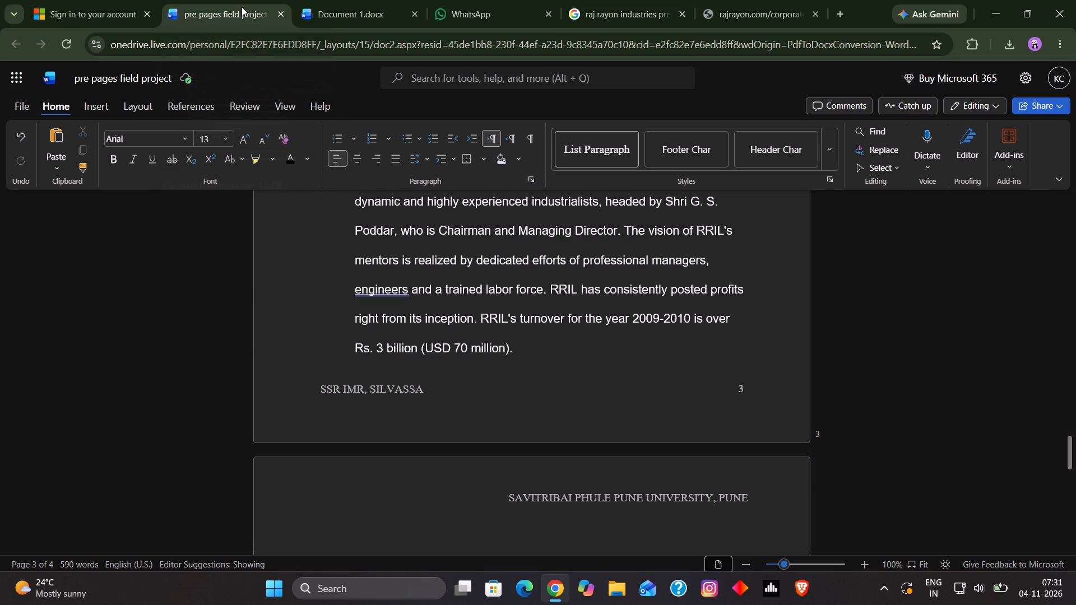
scroll(334, 268, down, 1)
scroll(334, 268, up, 1)
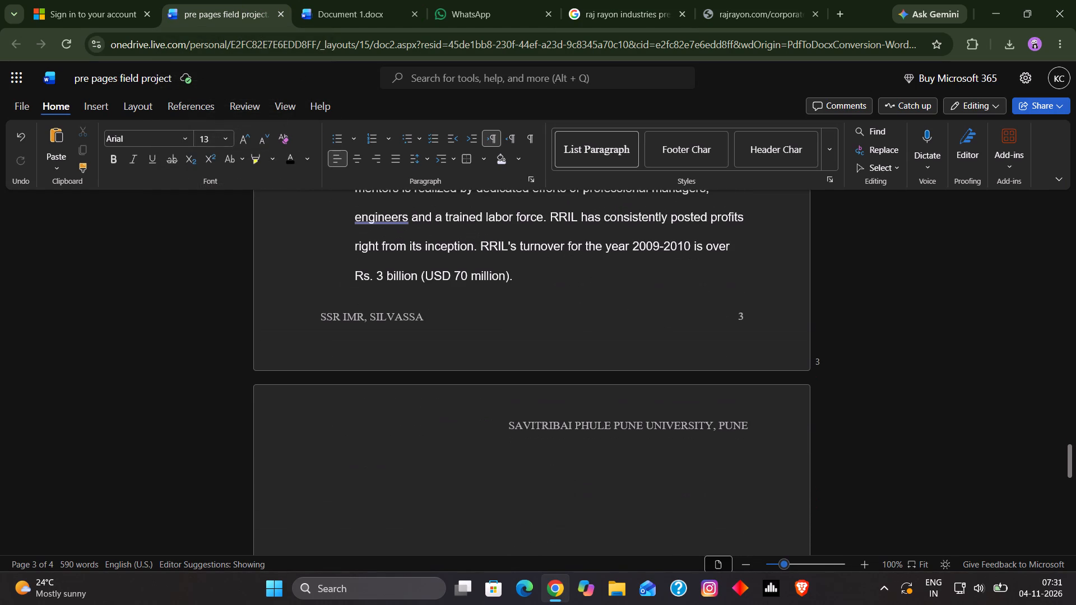
scroll(334, 268, up, 1)
click(541, 279)
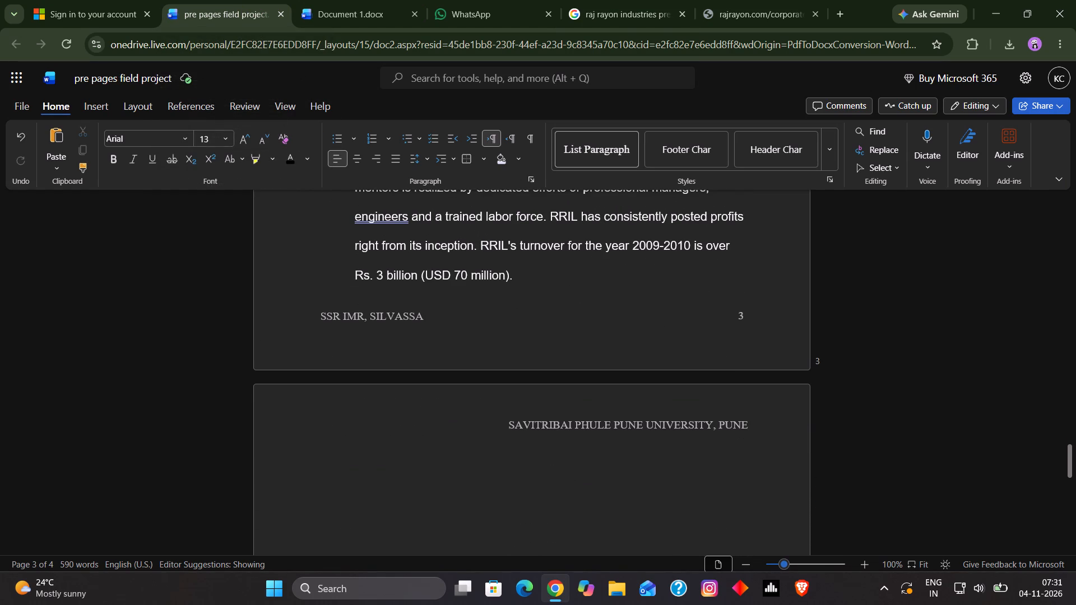
key(Return)
key(Return)
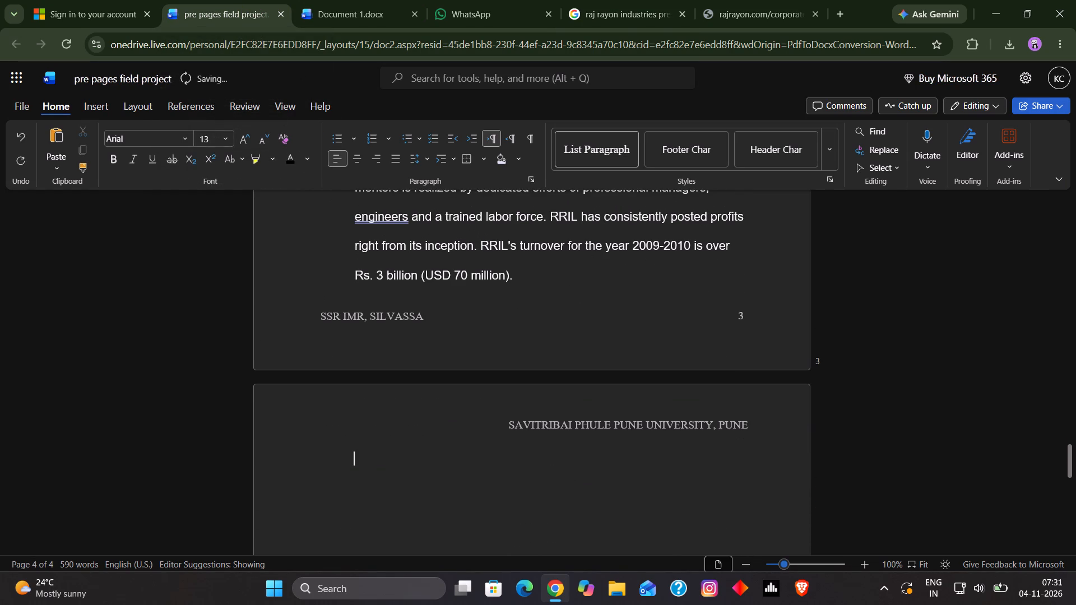
key(3)
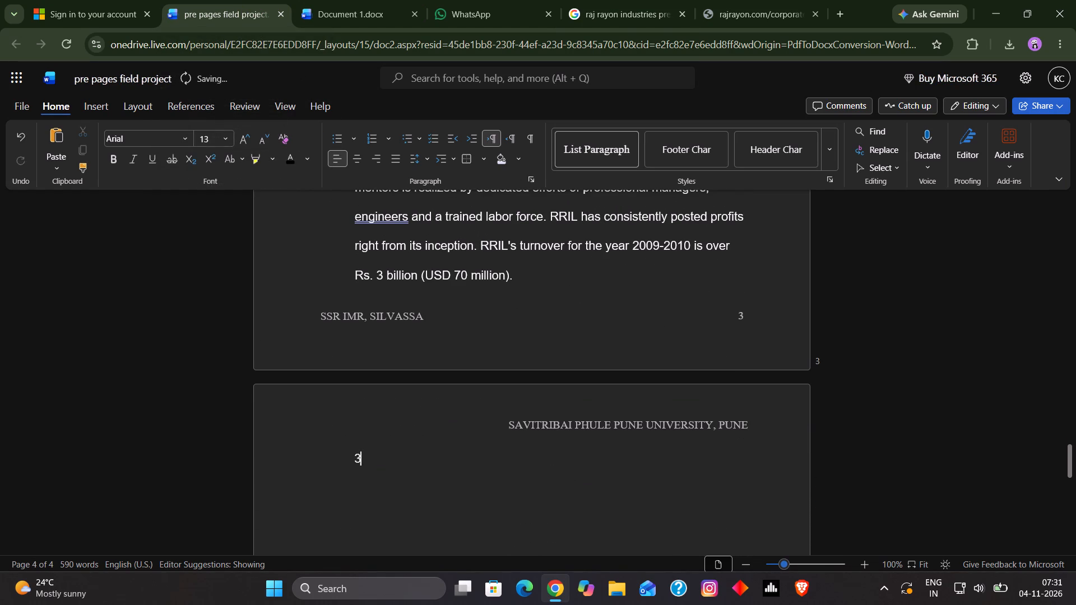
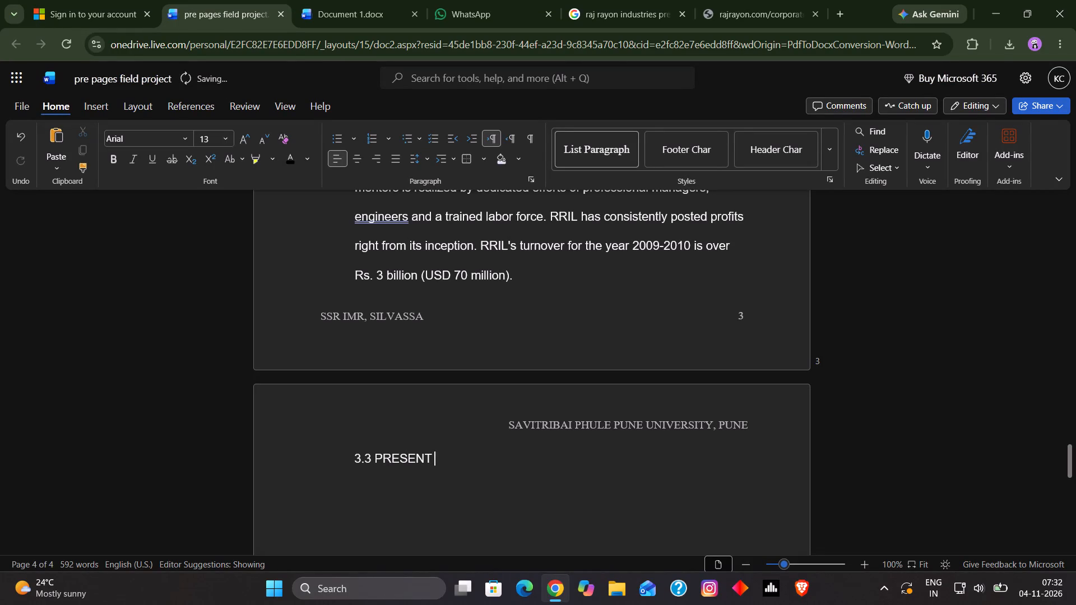
Complete the heading as "3.3 PRESENT STATUS" and paste the copied Raj Rayon overview text on the line below it.
text(STAT)
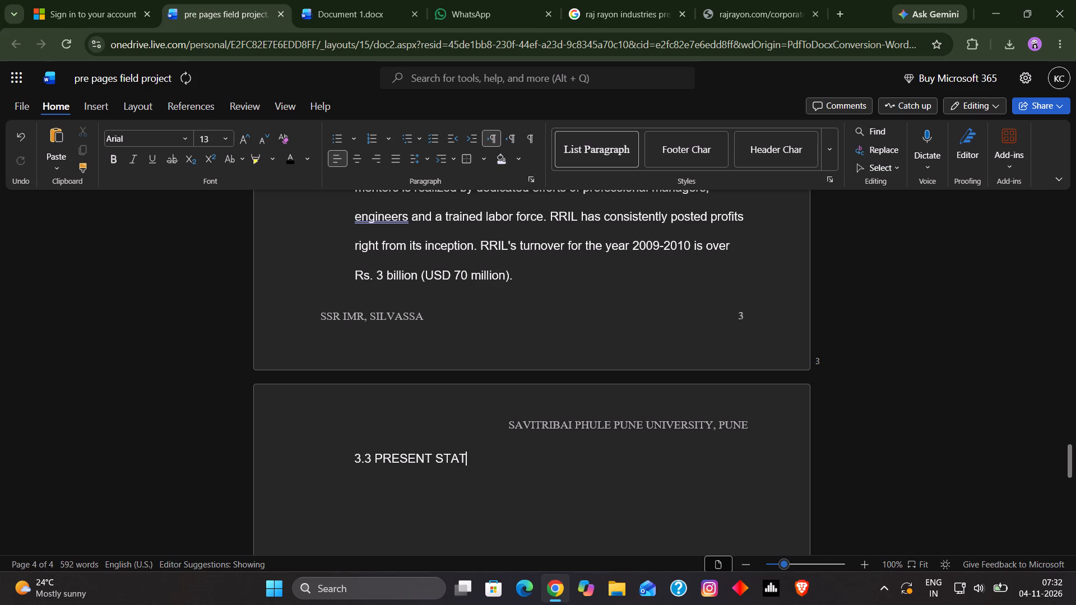
text(US)
key(space)
key(Return)
key(ctrl+v)
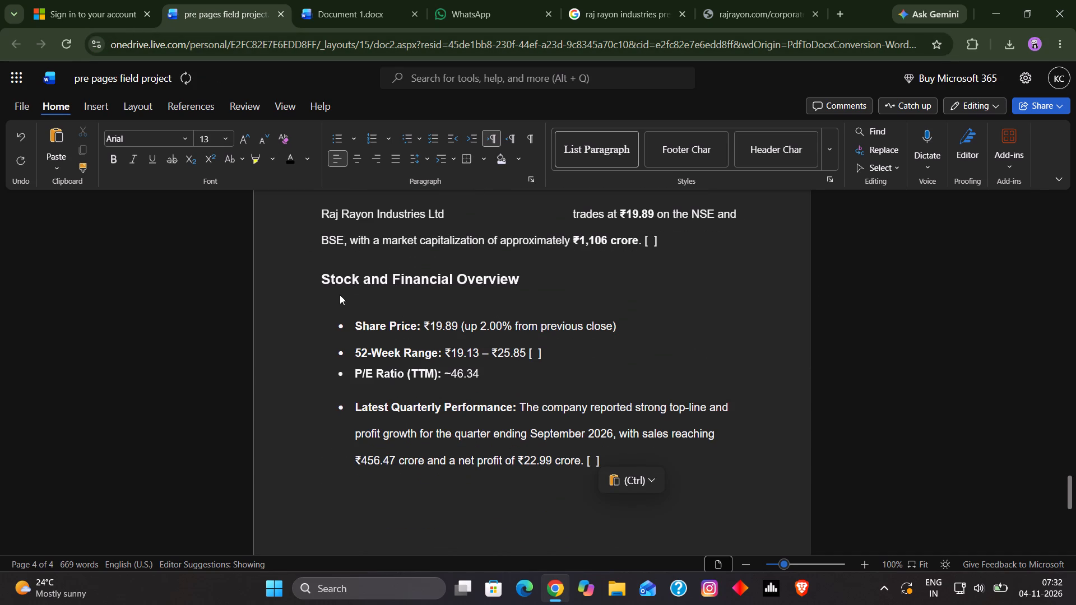
scroll(340, 295, up, 1)
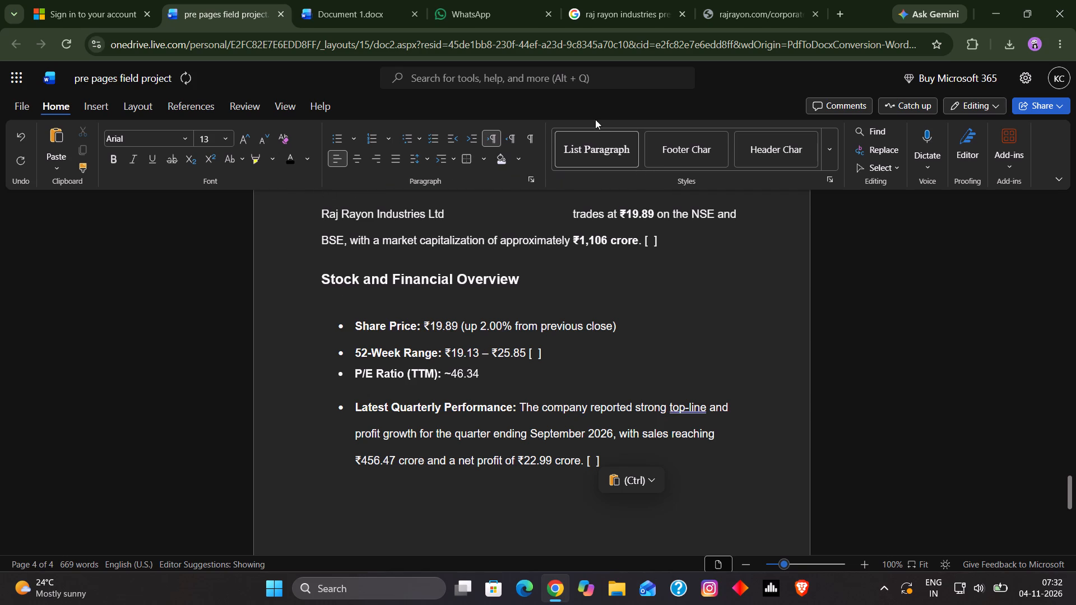
Apply the List Paragraph style to the empty line after the pasted "Latest Quarterly Performance" bullet.
click(591, 146)
click(591, 146)
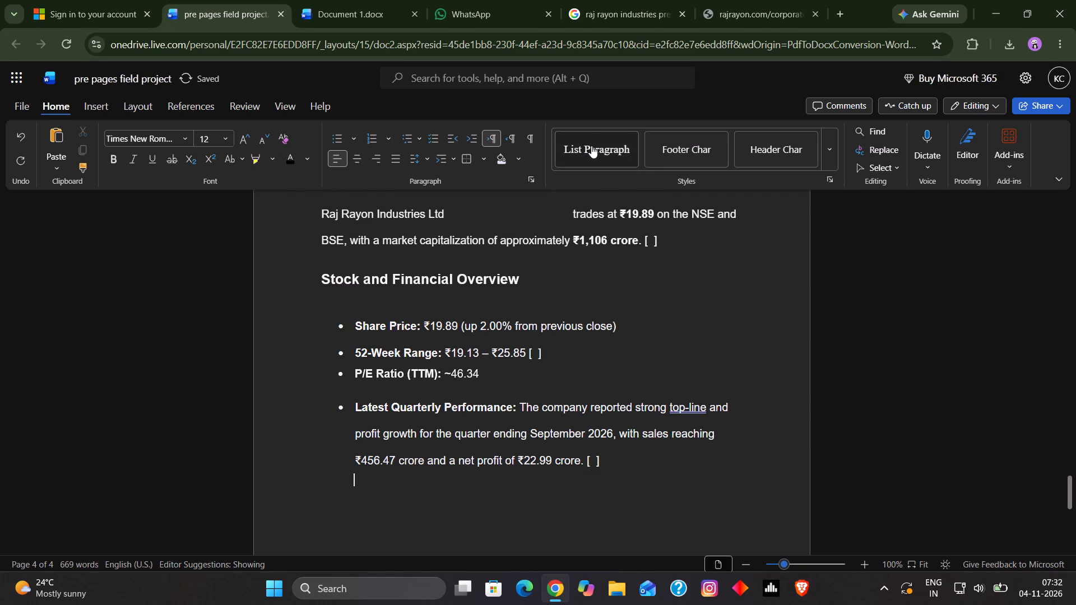
click(591, 146)
click(587, 163)
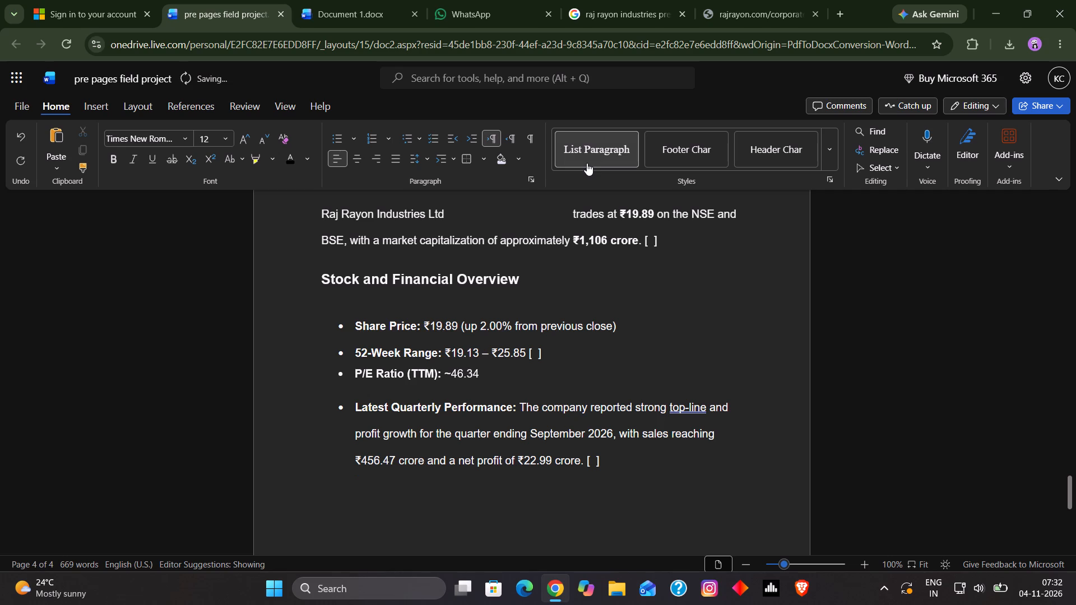
click(605, 151)
click(578, 185)
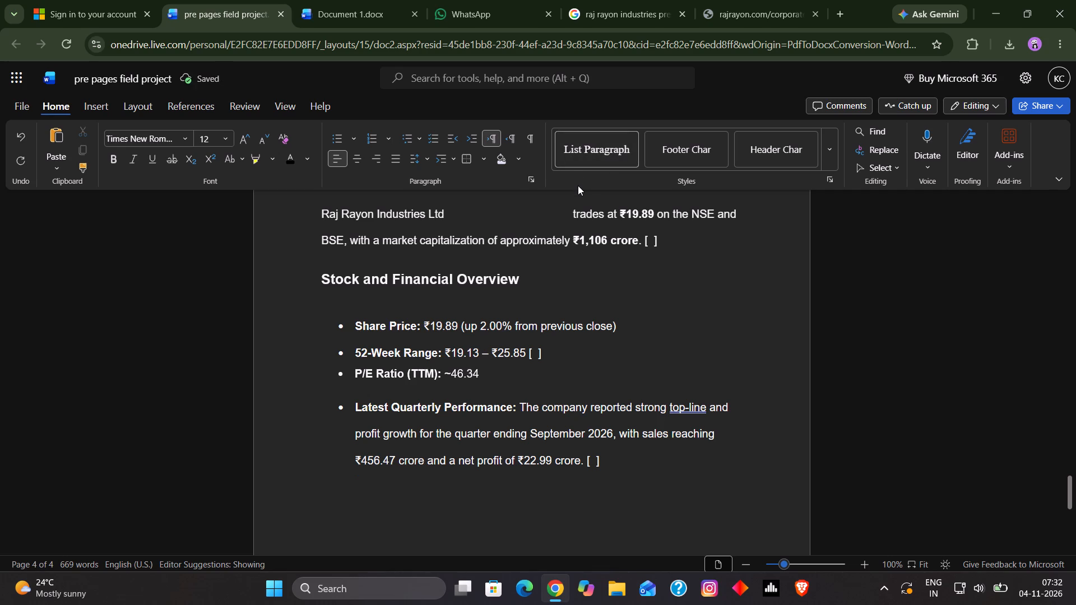
Remove the rajrayon.com hyperlink from the second company name in the opening sentence of section 3.3.
scroll(386, 399, down, 3)
scroll(386, 399, up, 5)
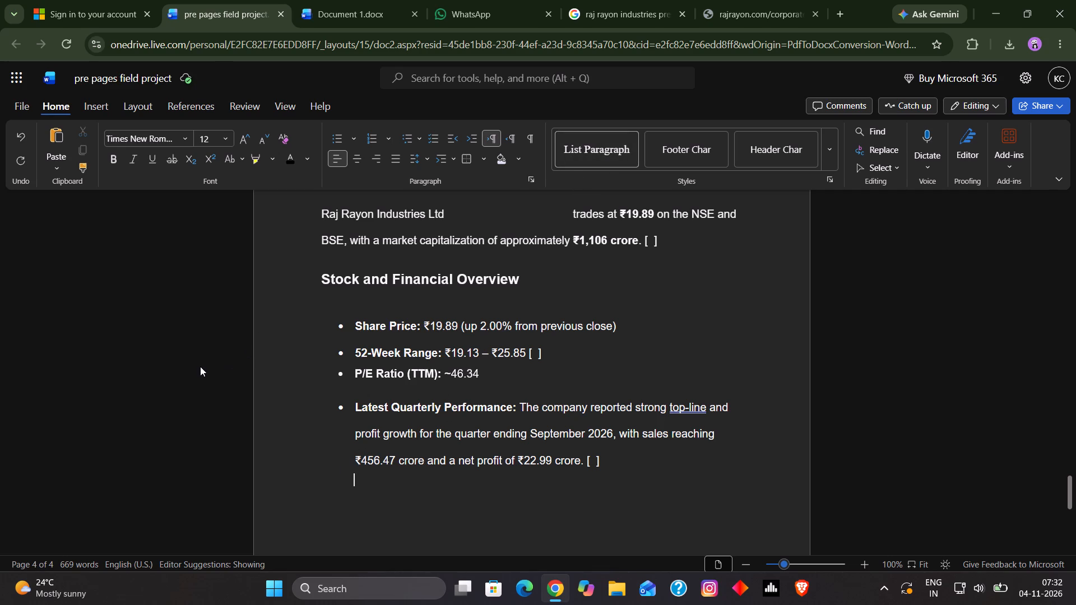
click(200, 366)
scroll(393, 326, up, 1)
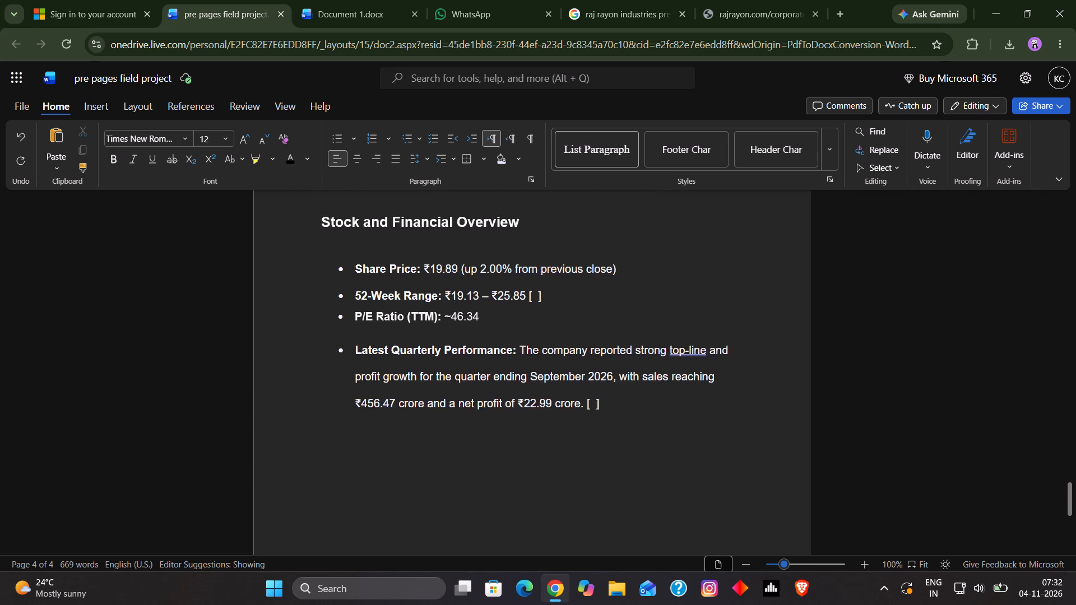
scroll(393, 326, up, 1)
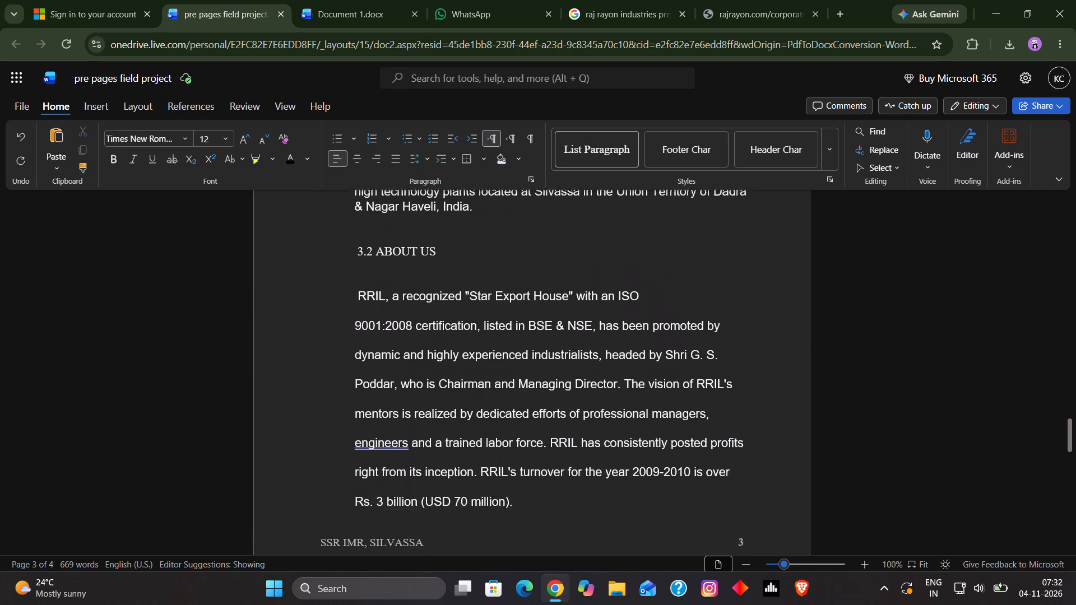
scroll(393, 326, down, 1)
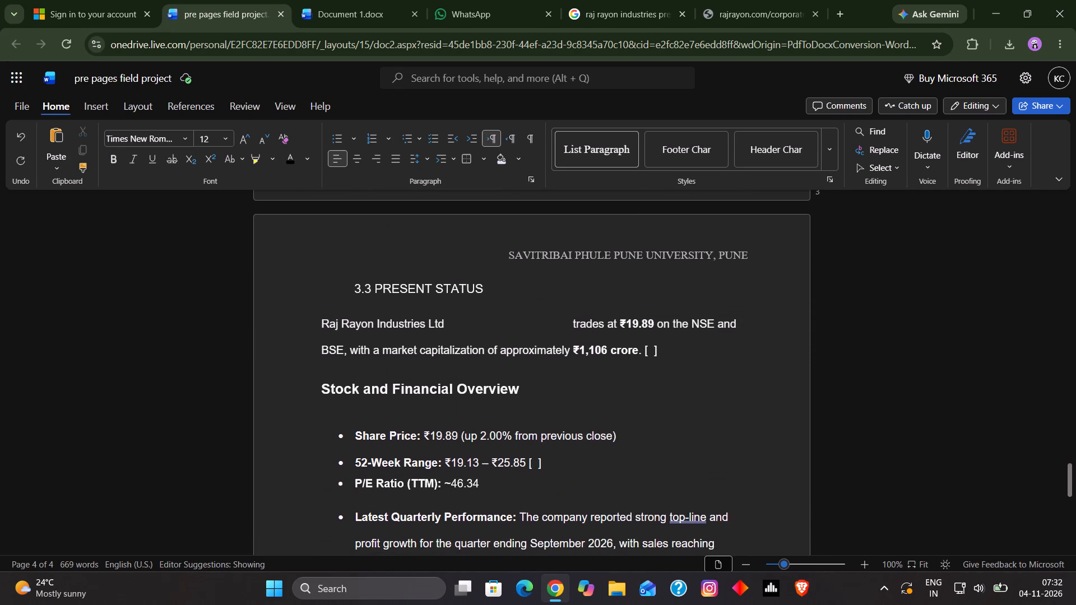
scroll(393, 326, right, 1)
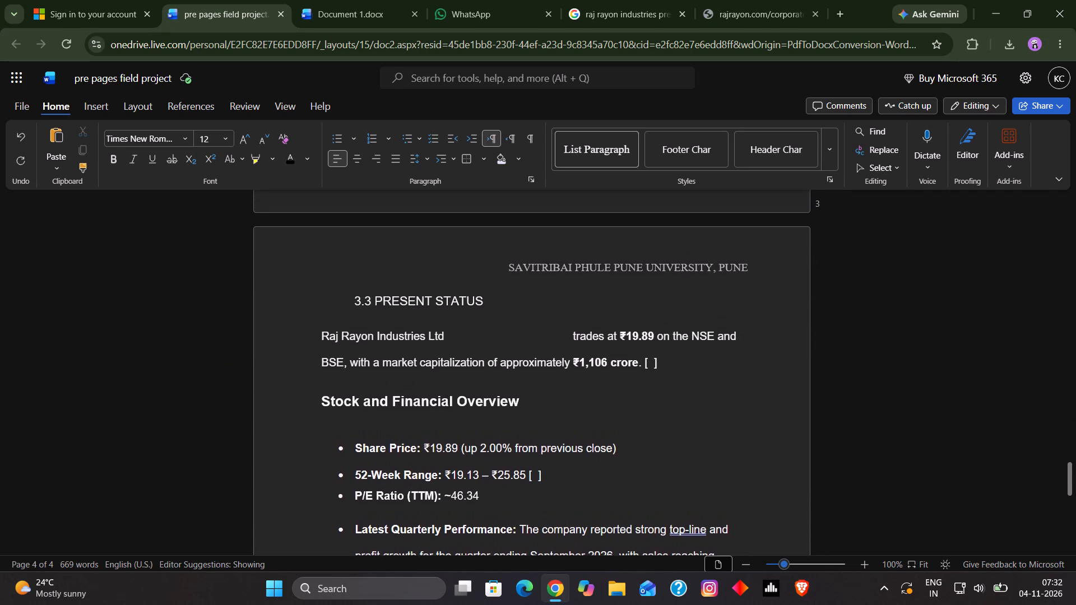
scroll(393, 326, right, 1)
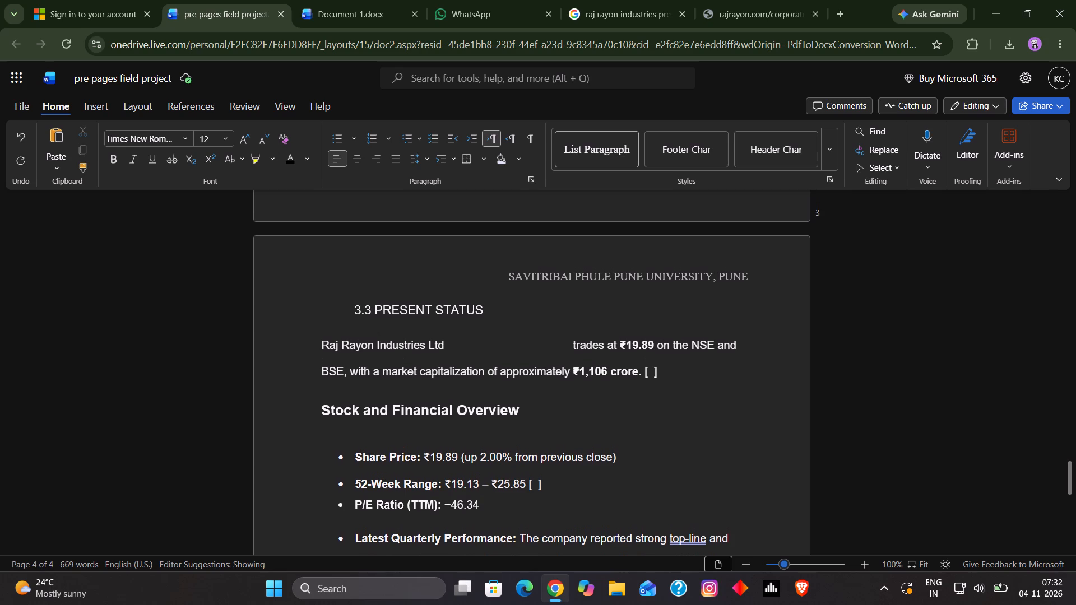
click(490, 351)
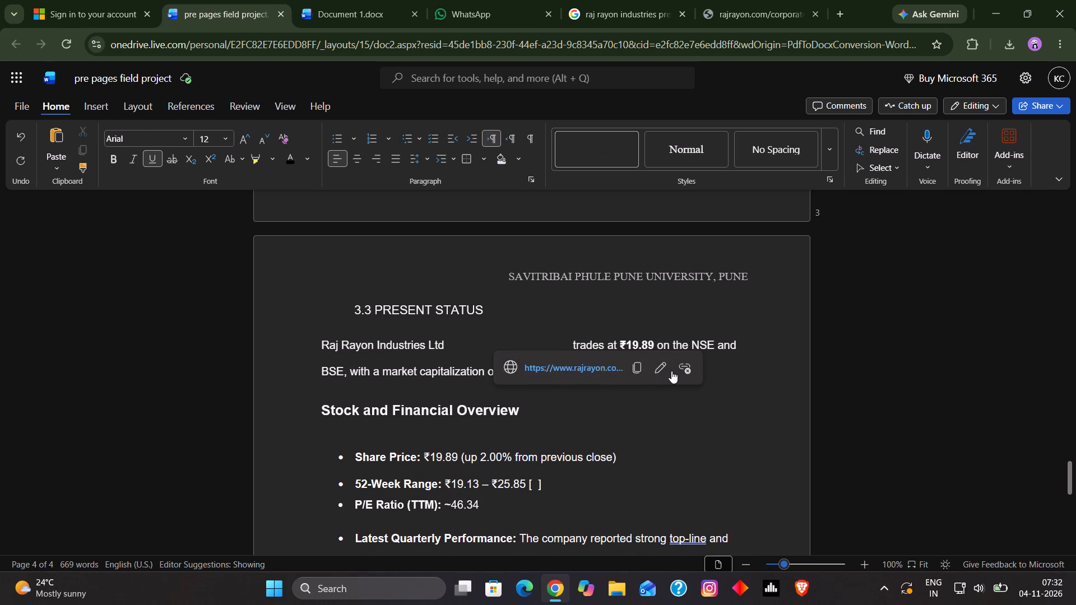
key(Delete)
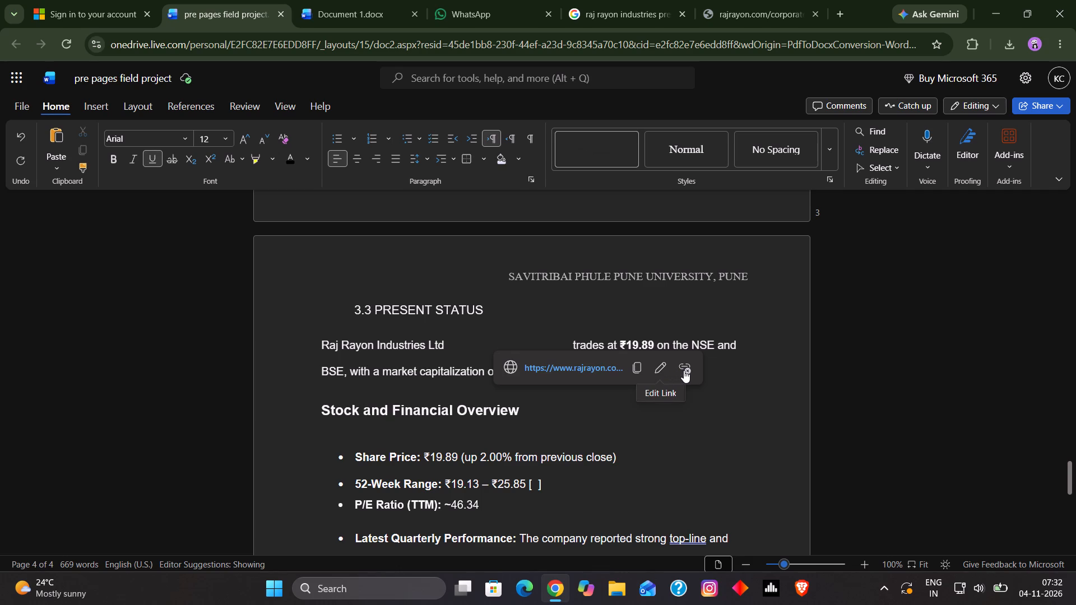
click(686, 370)
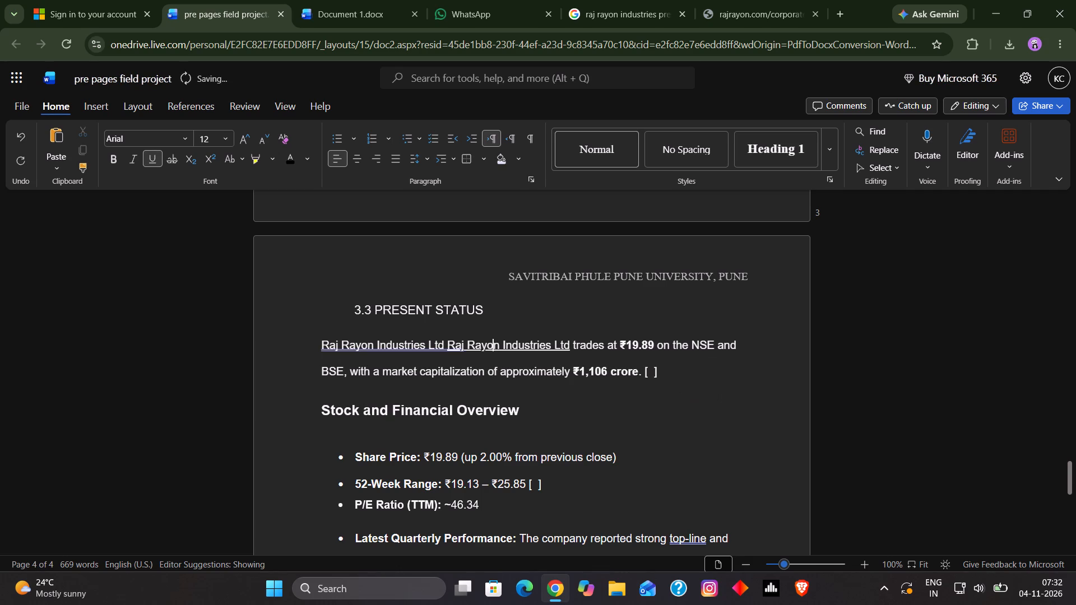
Accept the grammar suggestion "Raj" to remove the repeated "Raj Rayon Industries Ltd" from the opening sentence of section 3.3.
click(422, 347)
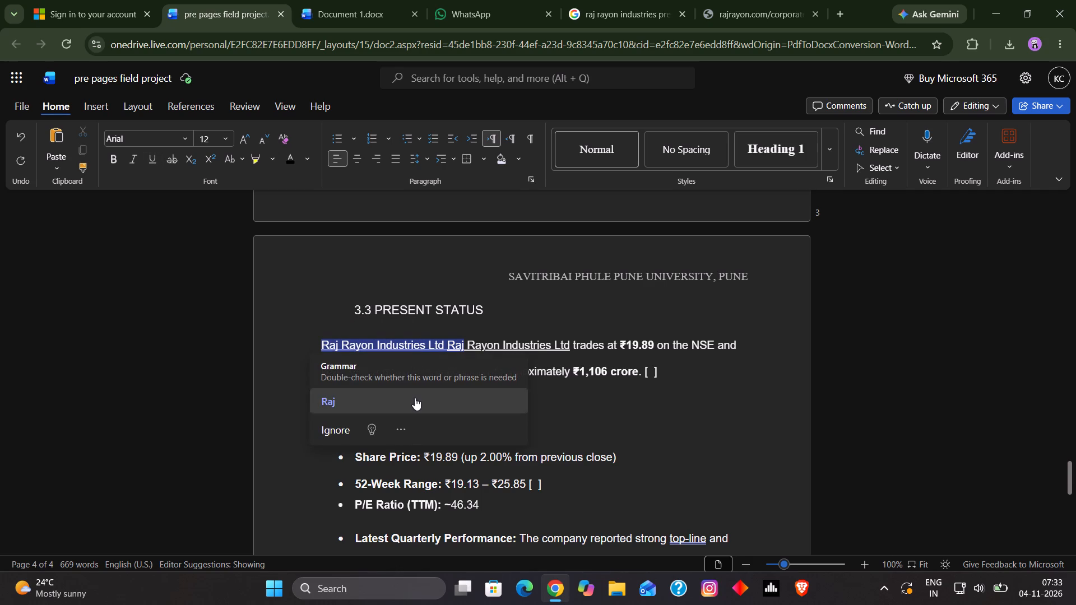
click(415, 398)
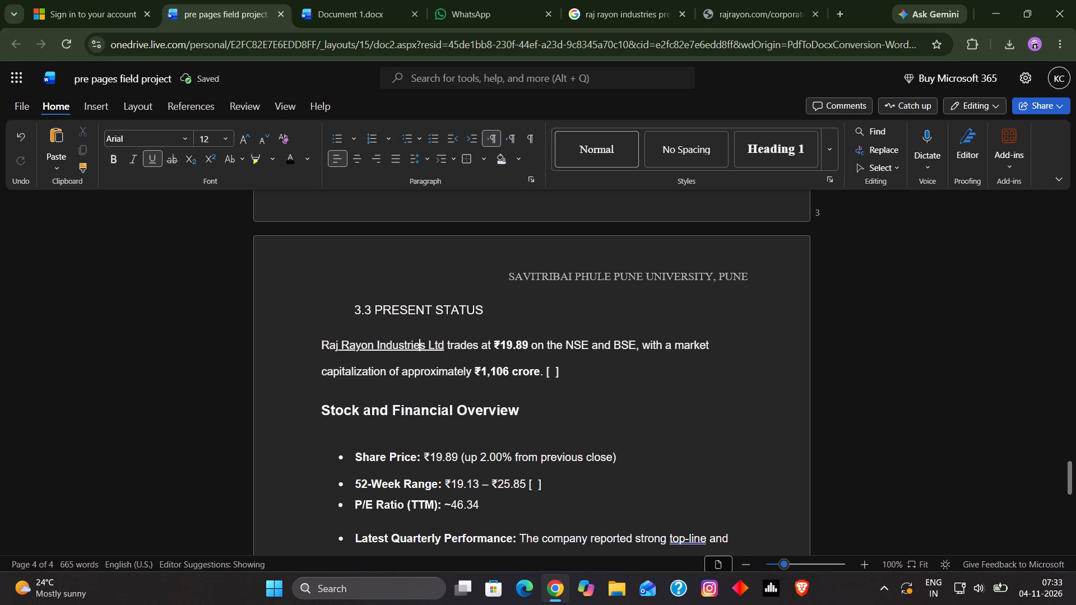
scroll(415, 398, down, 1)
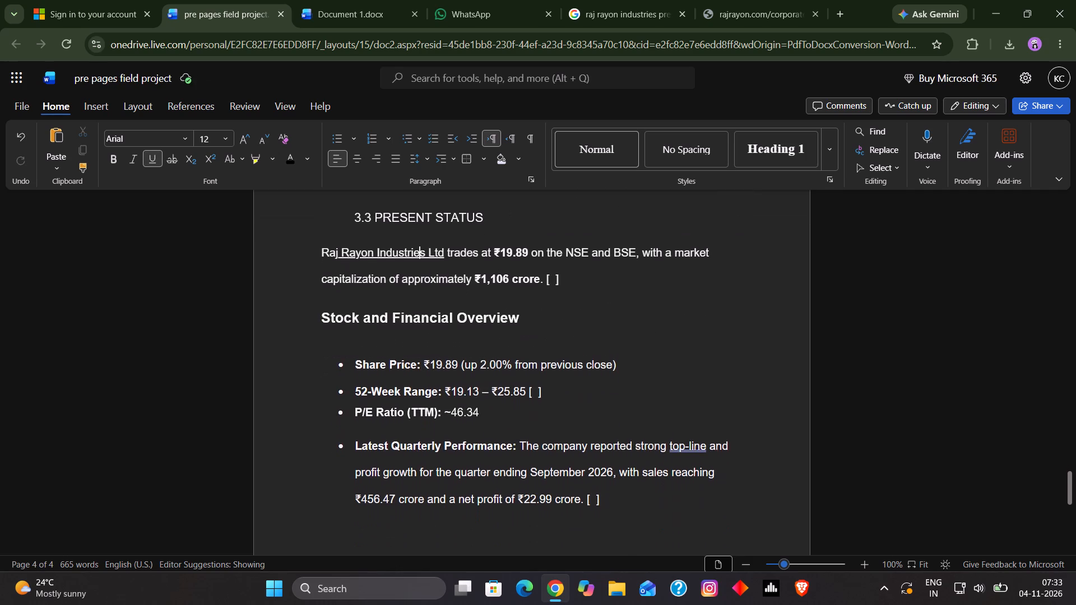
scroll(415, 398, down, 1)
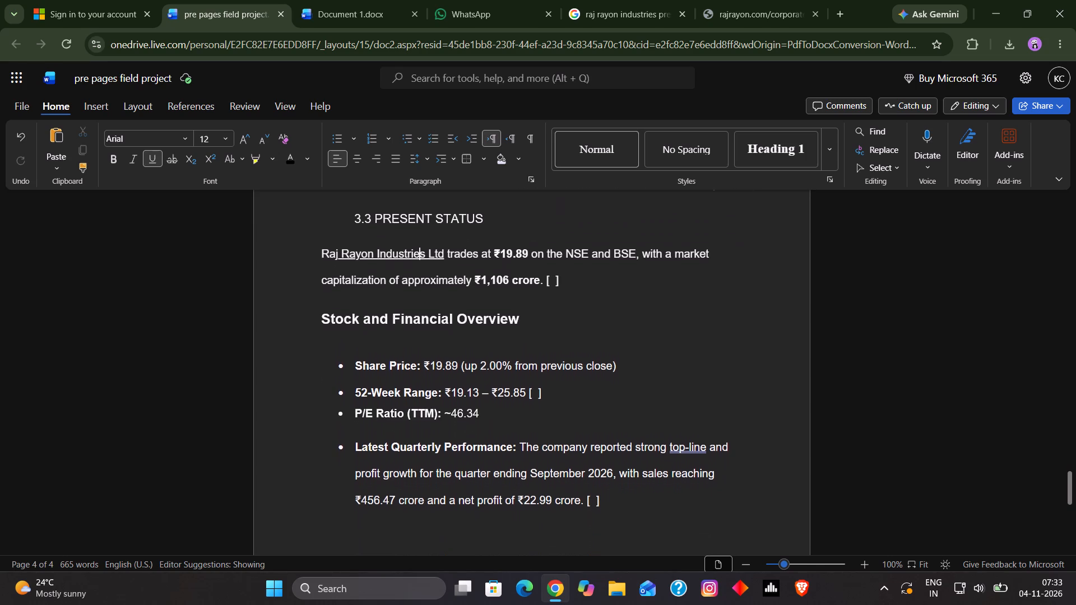
Remove the screener.in hyperlink from the bracketed citation at the end of the "Latest Quarterly Performance" bullet.
scroll(415, 398, down, 5)
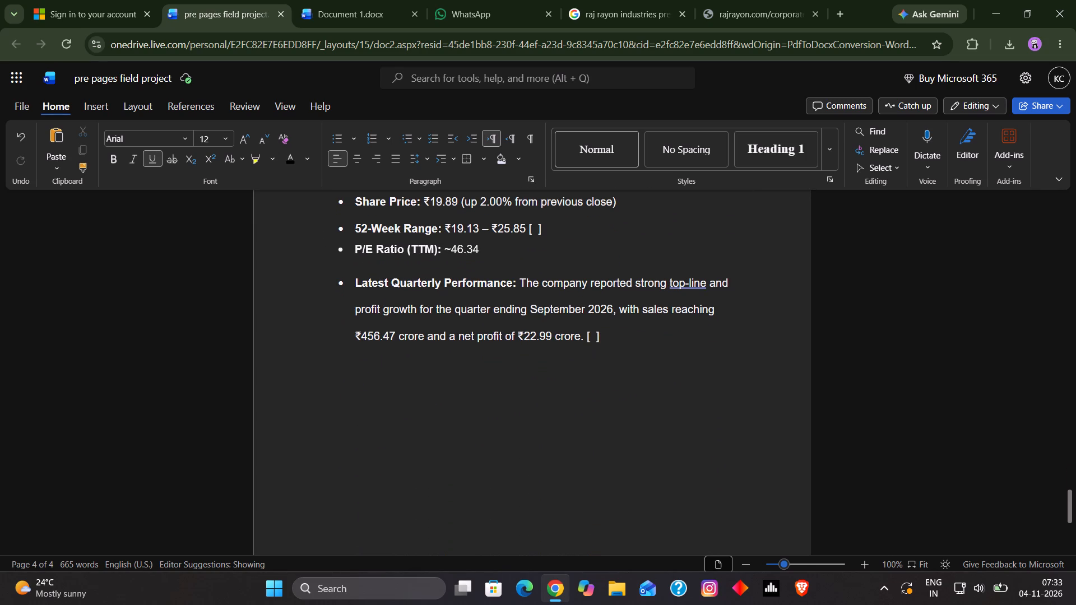
click(592, 337)
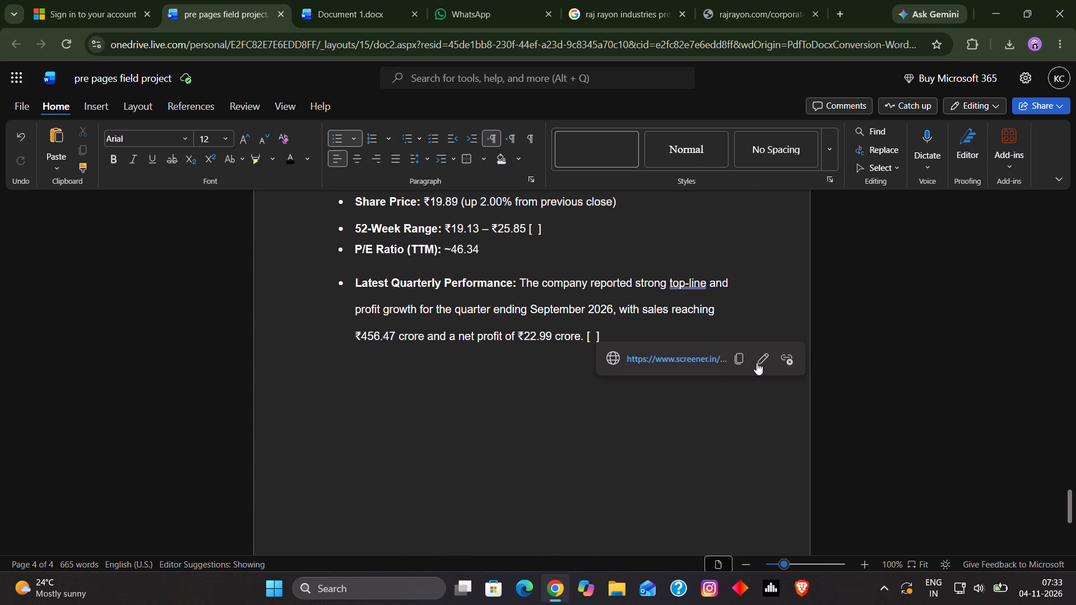
click(796, 365)
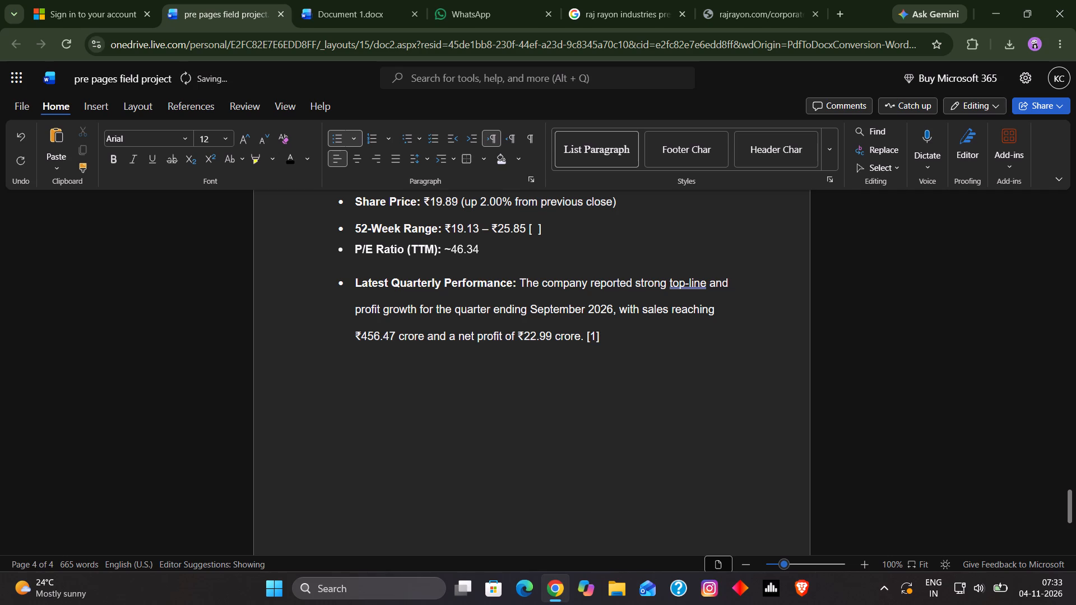
Check the source AI Overview in the Google results, and delete the bracketed "[1]" citation ending the "Latest Quarterly Performance" bullet.
click(613, 0)
scroll(555, 206, down, 1)
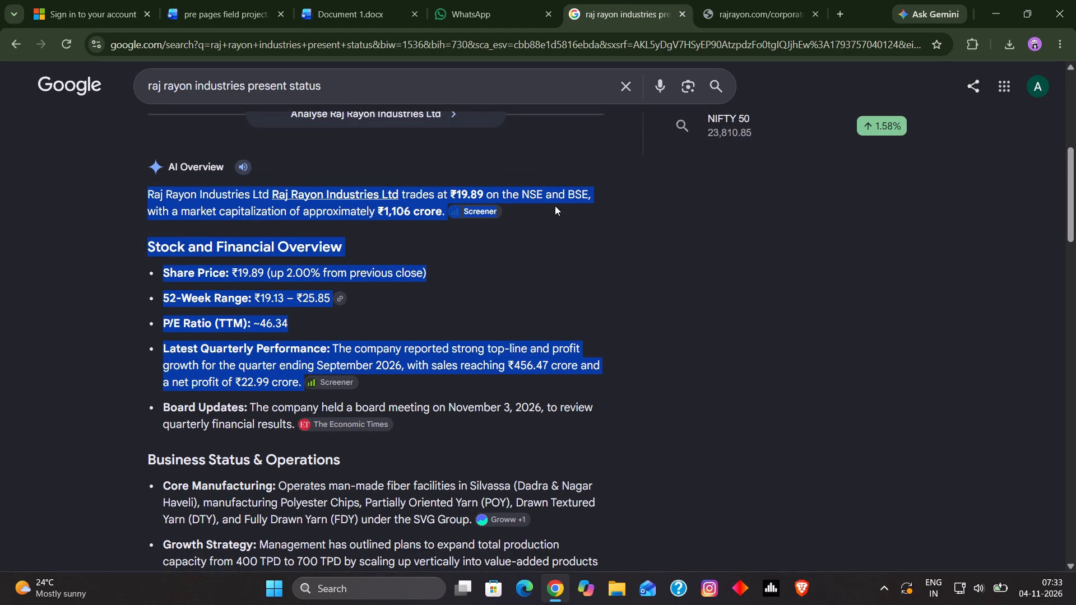
scroll(555, 206, down, 1)
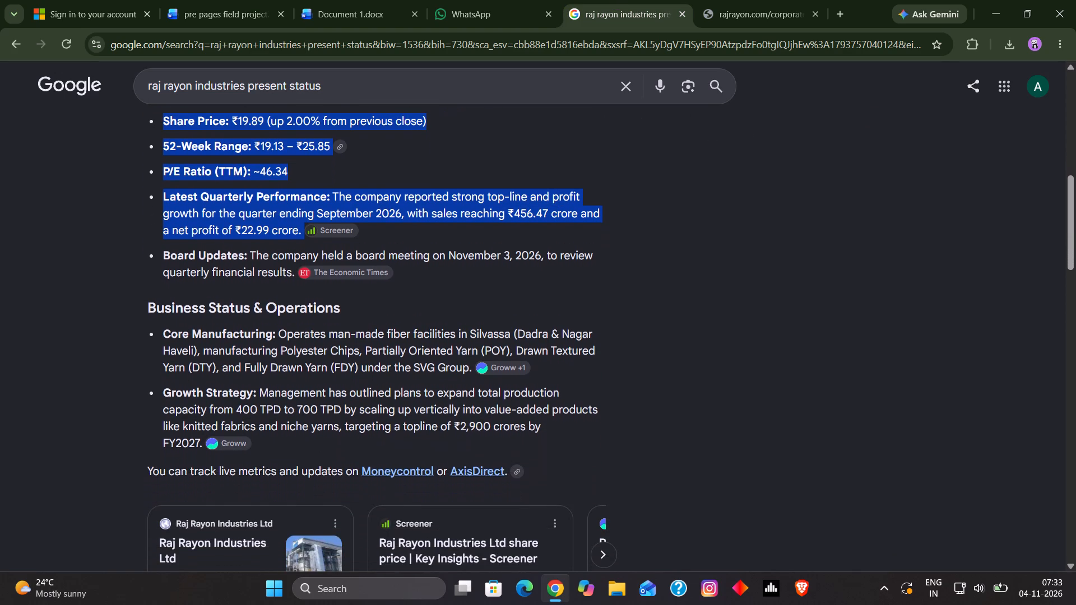
click(239, 10)
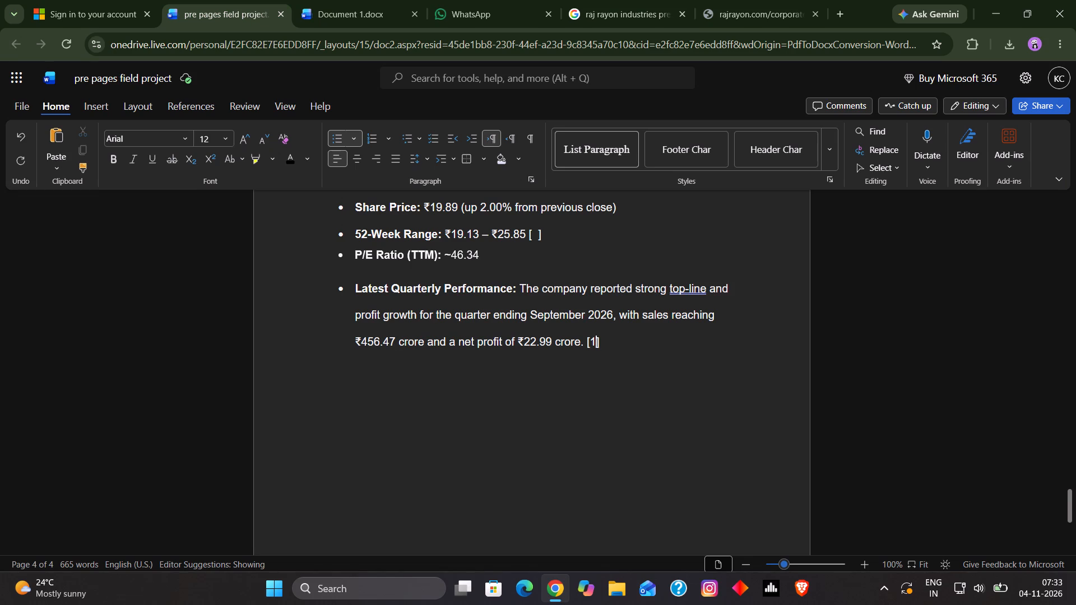
key(BackSpace)
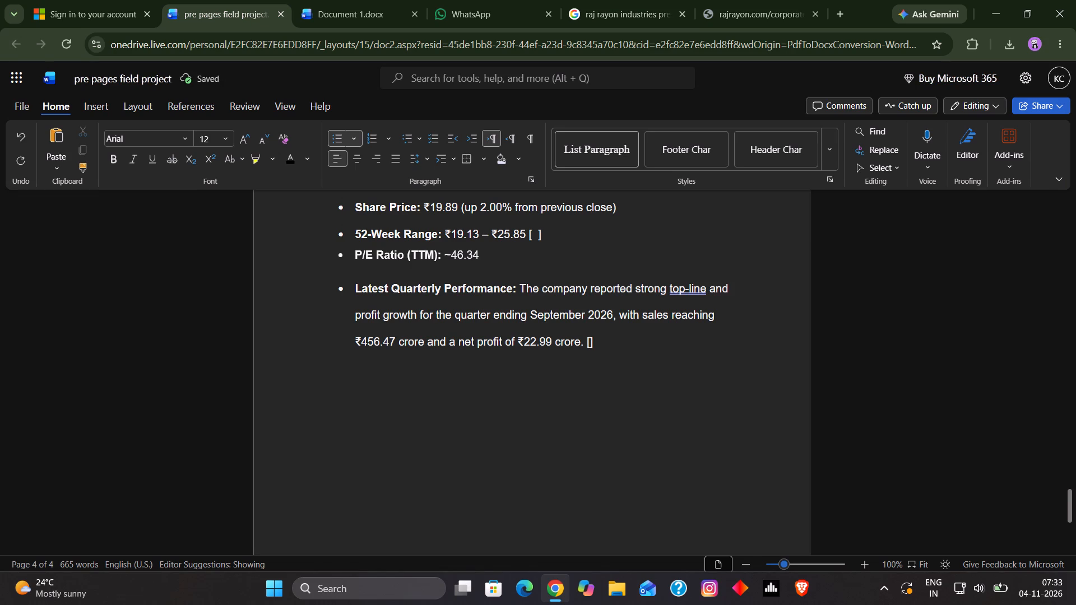
key(Right)
key(BackSpace)
key(BackSpace)
scroll(587, 347, up, 2)
scroll(587, 347, right, 1)
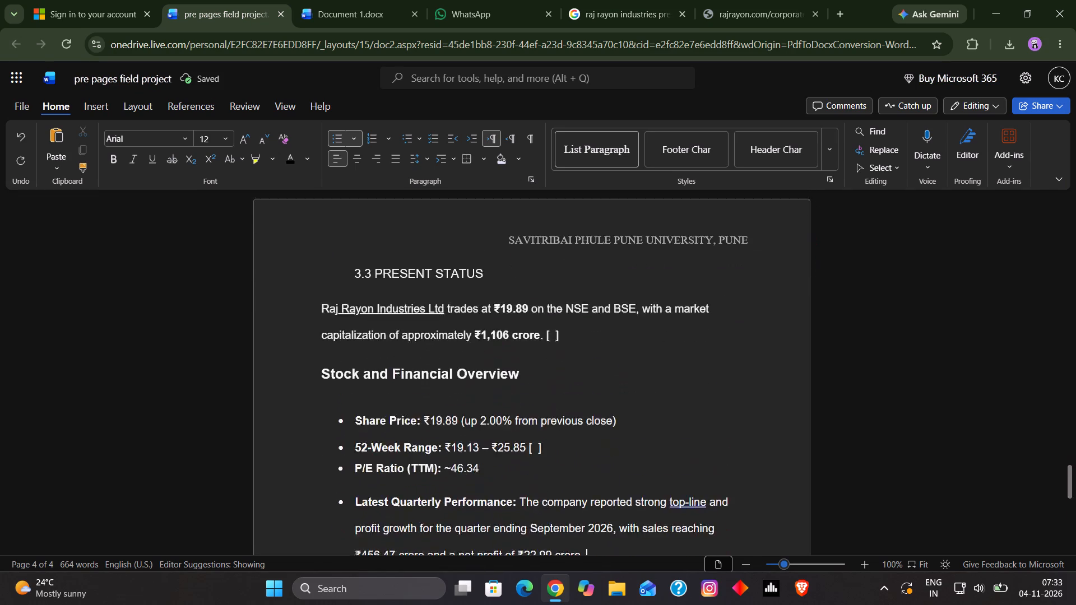
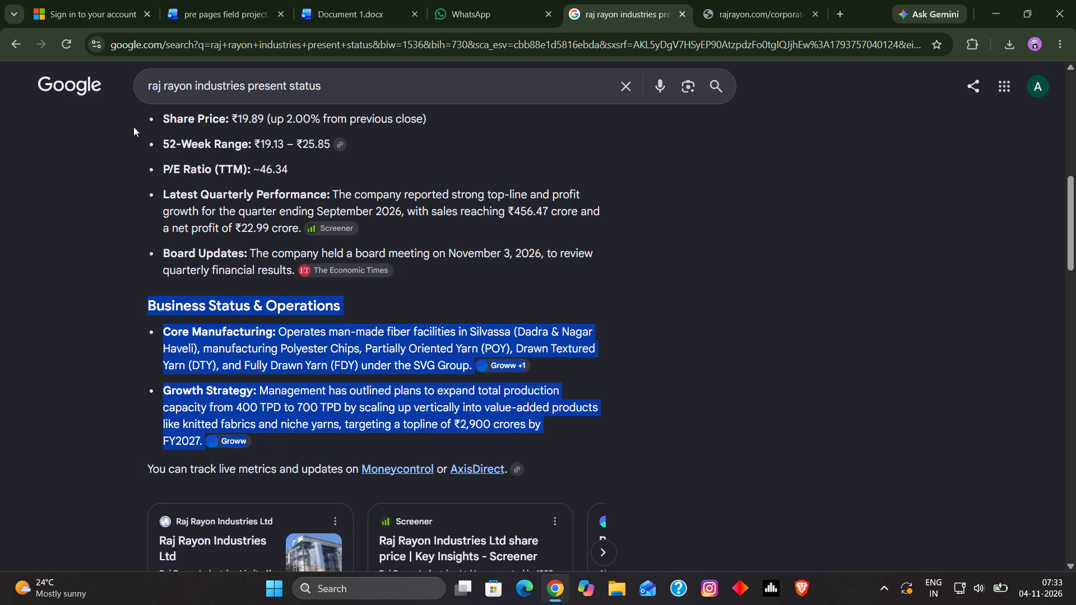
Switch to the pre pages field project document and paste the copied "Business Status & Operations" text below the "Latest Quarterly Performance" bullet, leaving a gap.
click(202, 18)
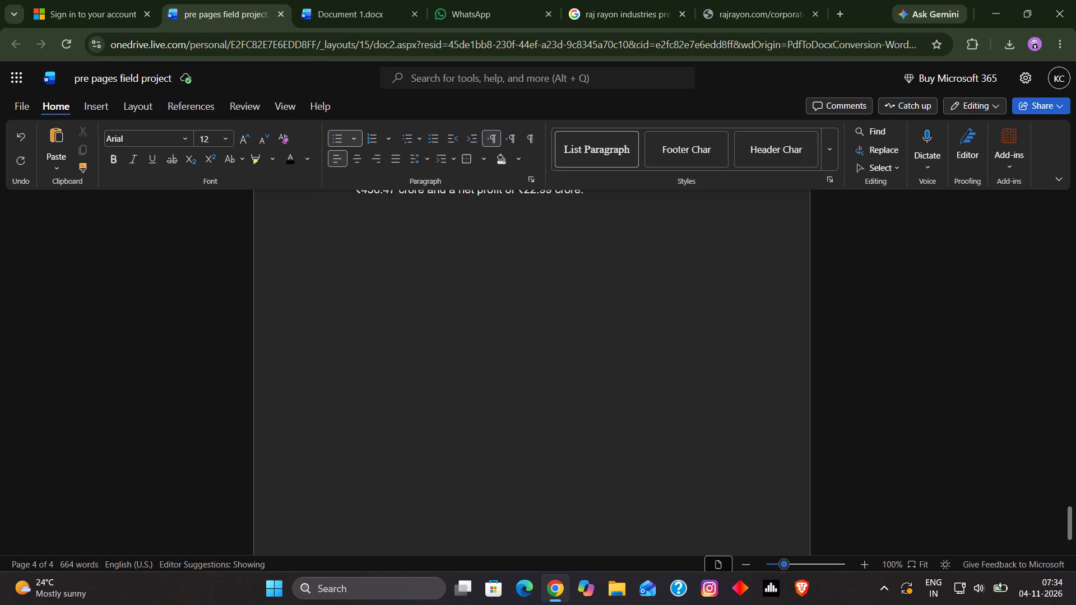
scroll(289, 209, up, 1)
key(Return)
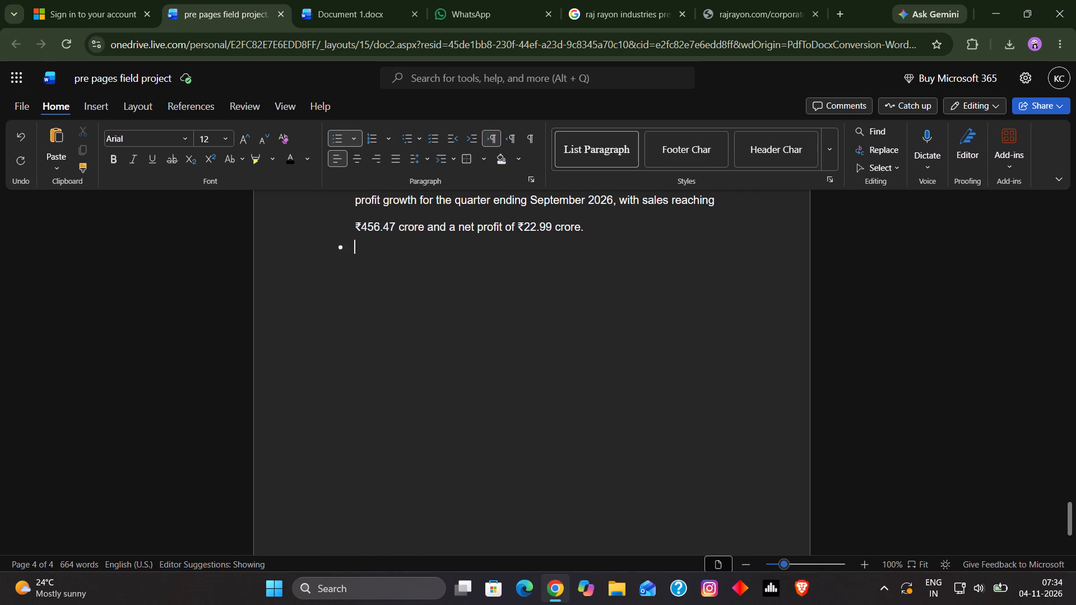
key(Return)
key(Return)
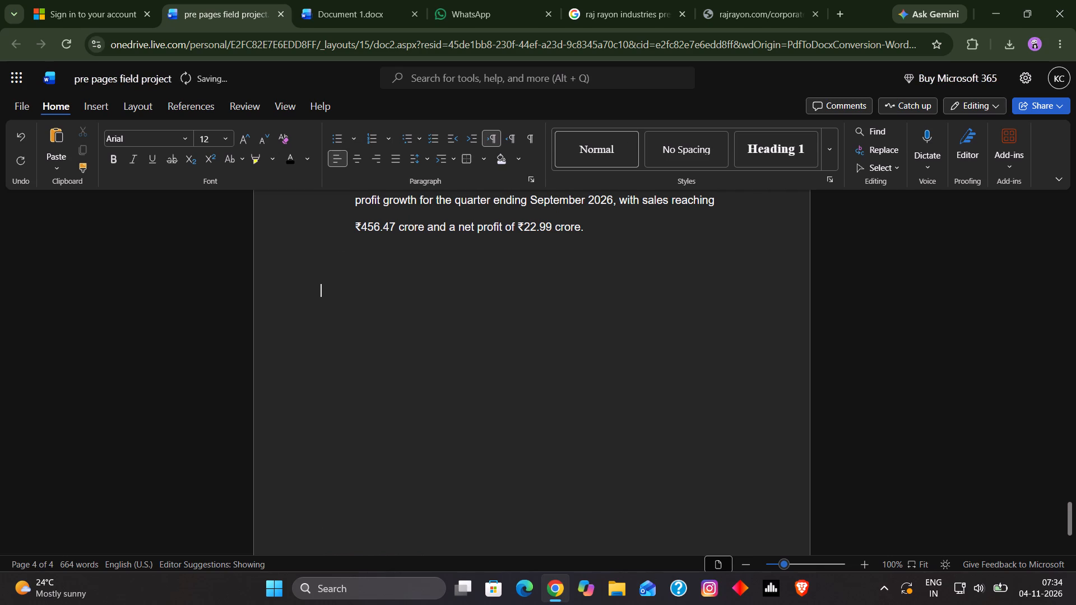
key(ctrl+v)
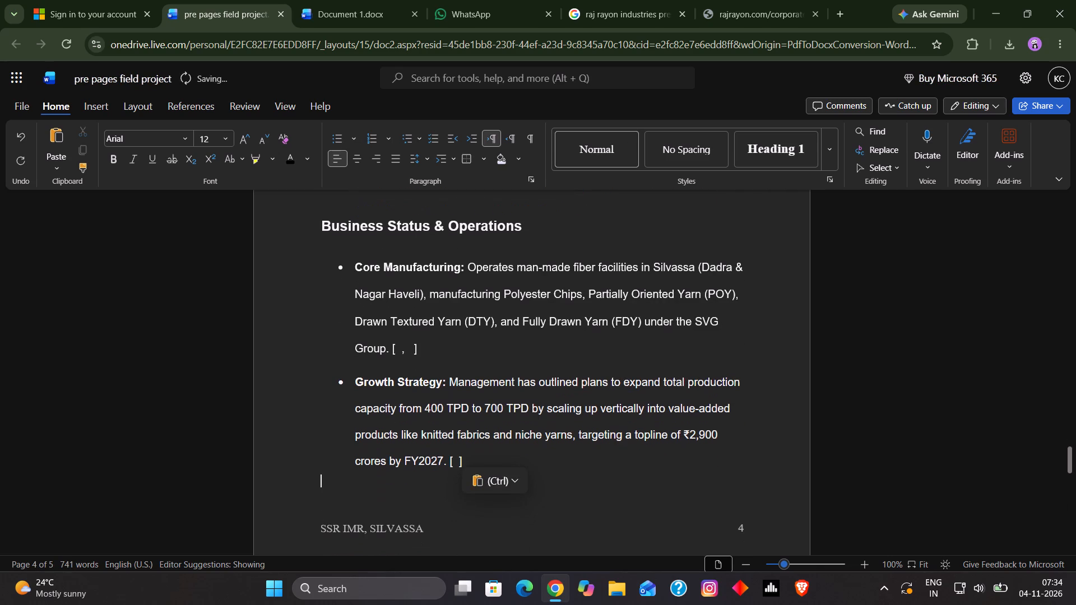
Remove the groww.in hyperlink and delete the bracketed citation after "SVG Group." in the Core Manufacturing bullet.
click(396, 347)
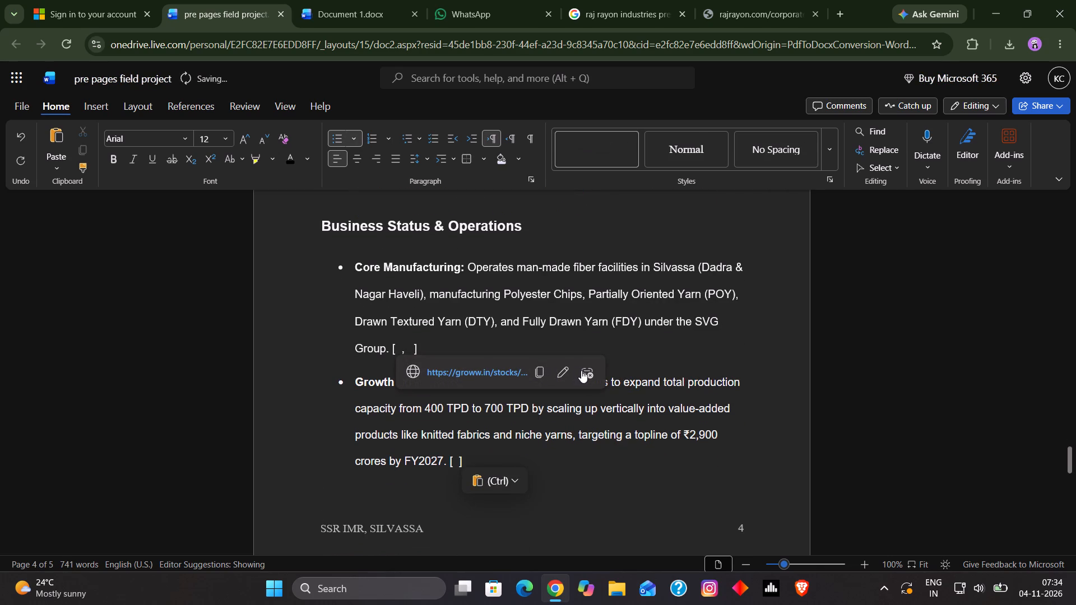
click(584, 373)
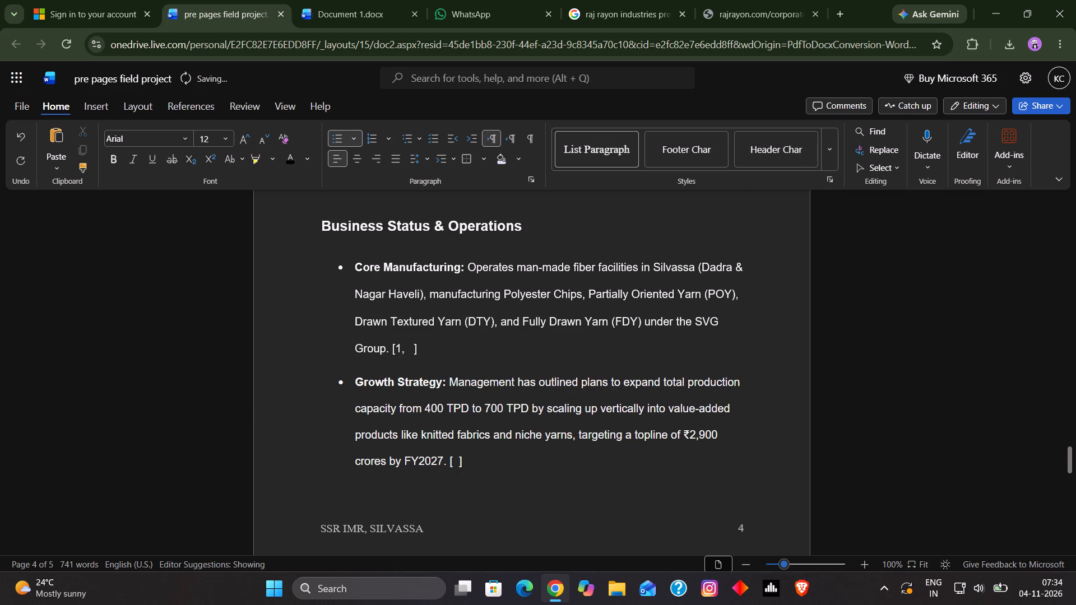
click(436, 345)
key(BackSpace)
key(BackSpace)
key(BackSpace)
key(BackSpace)
key(BackSpace)
key(BackSpace)
key(BackSpace)
Delete the empty citation brackets after "FY2027." at the end of the Growth Strategy bullet.
click(484, 462)
key(BackSpace)
key(BackSpace)
key(BackSpace)
key(BackSpace)
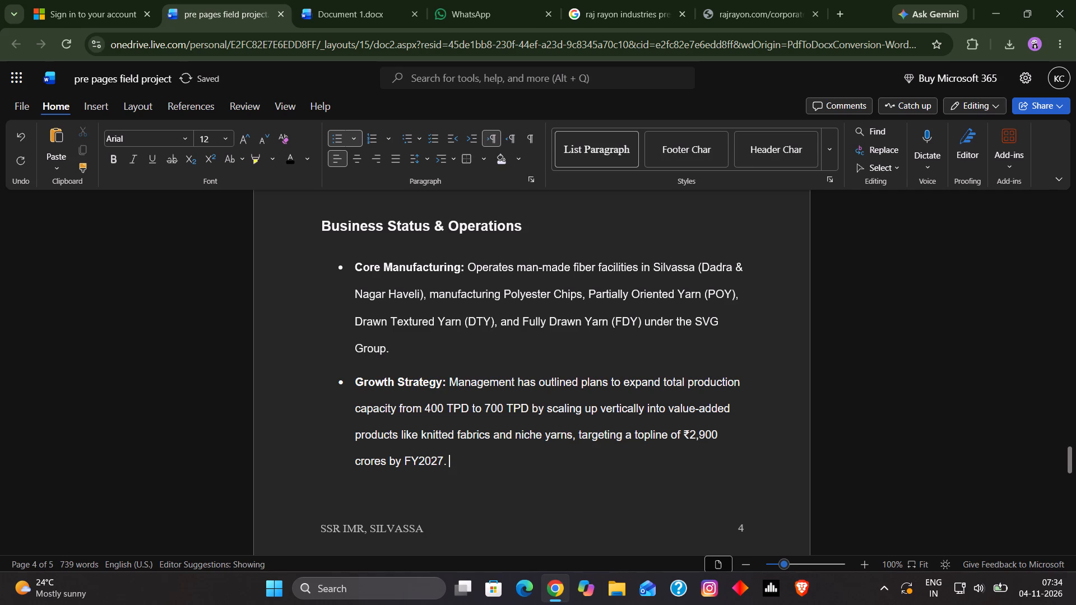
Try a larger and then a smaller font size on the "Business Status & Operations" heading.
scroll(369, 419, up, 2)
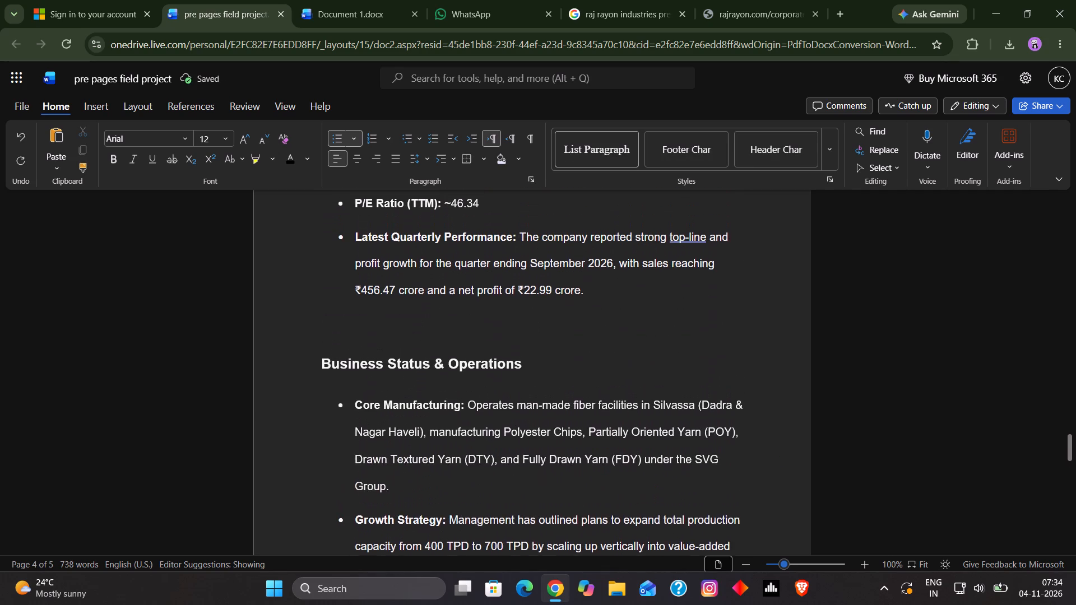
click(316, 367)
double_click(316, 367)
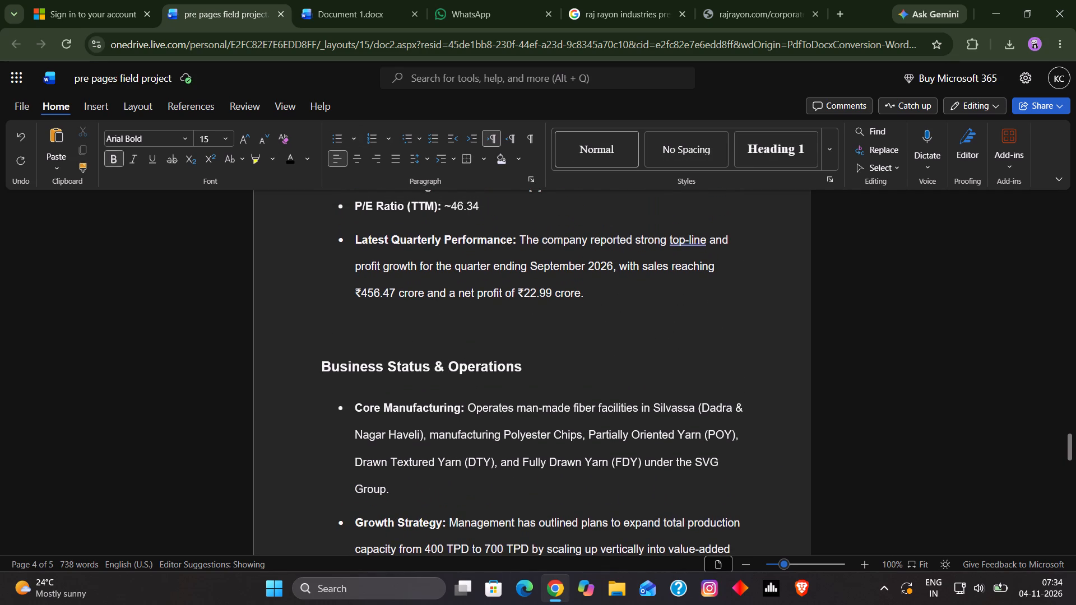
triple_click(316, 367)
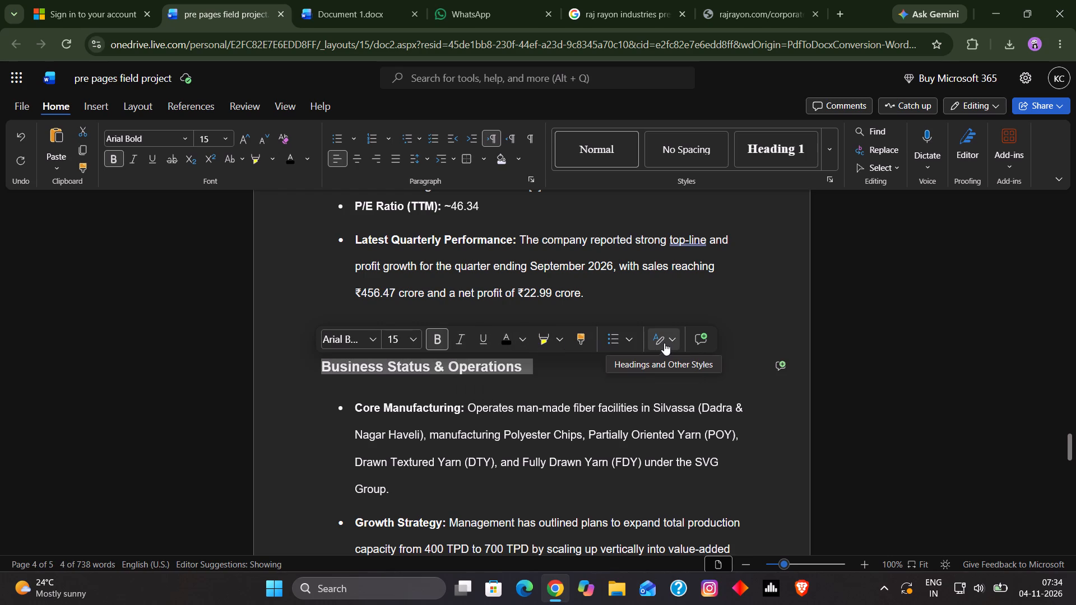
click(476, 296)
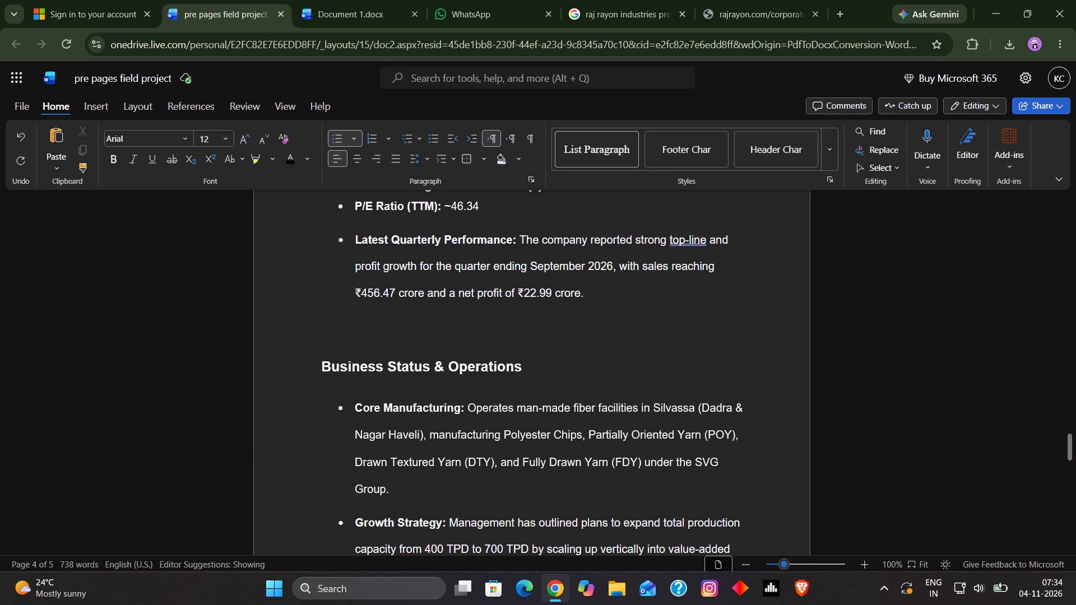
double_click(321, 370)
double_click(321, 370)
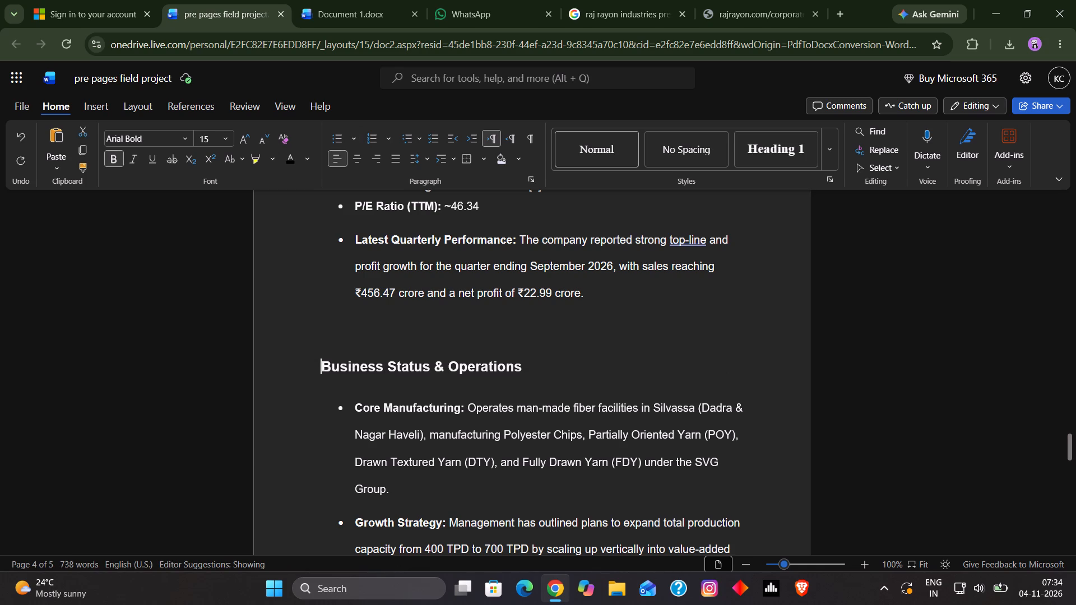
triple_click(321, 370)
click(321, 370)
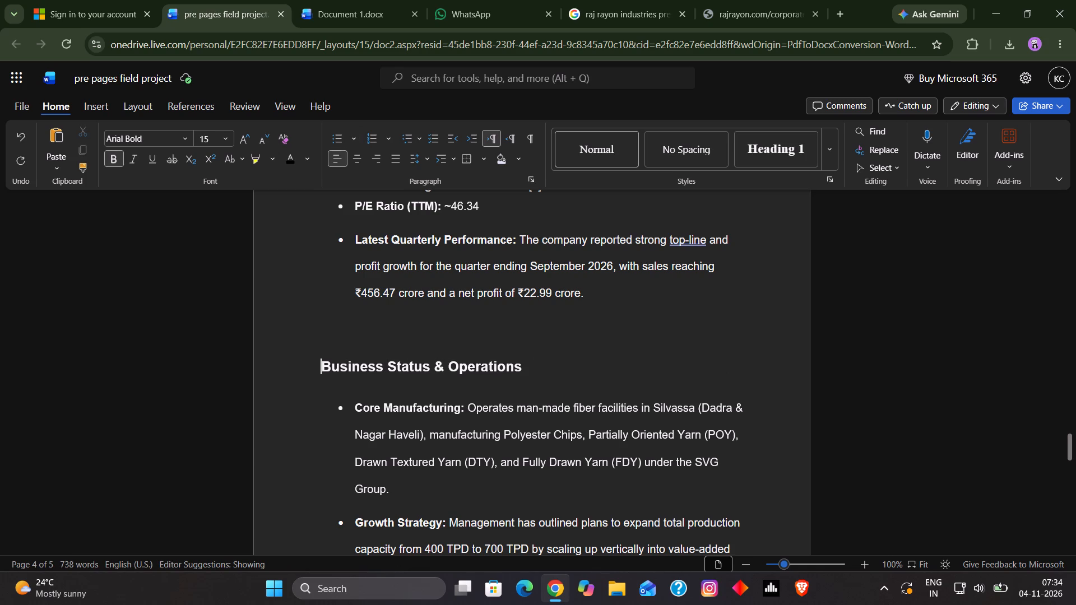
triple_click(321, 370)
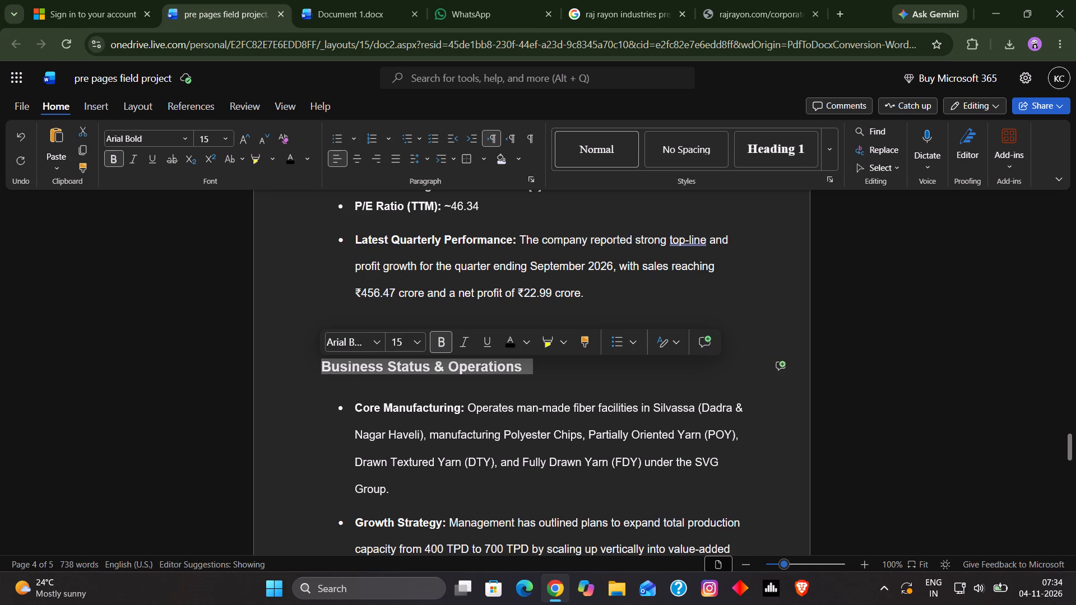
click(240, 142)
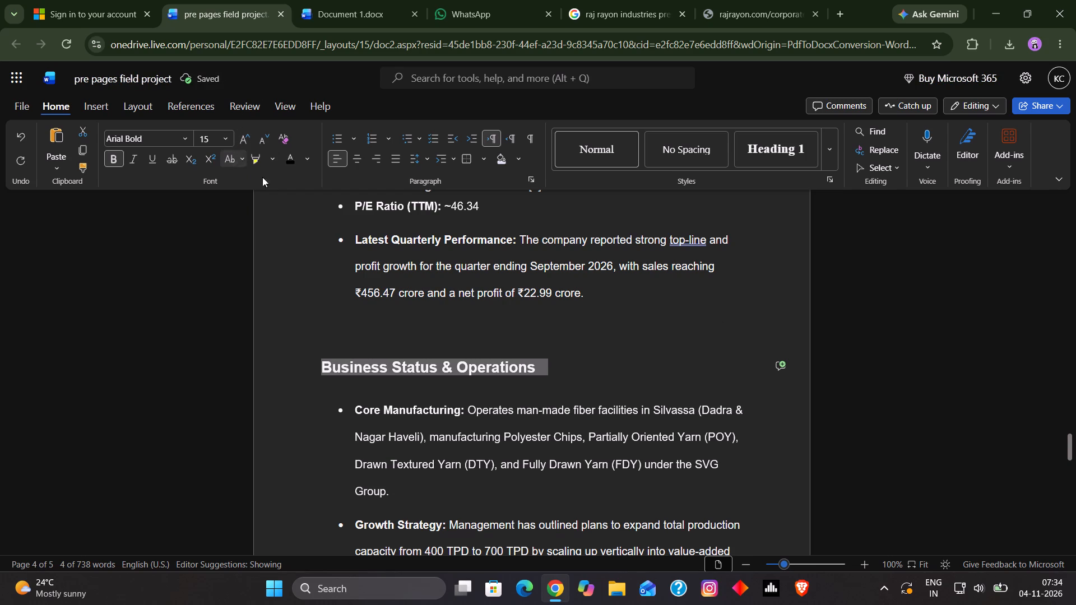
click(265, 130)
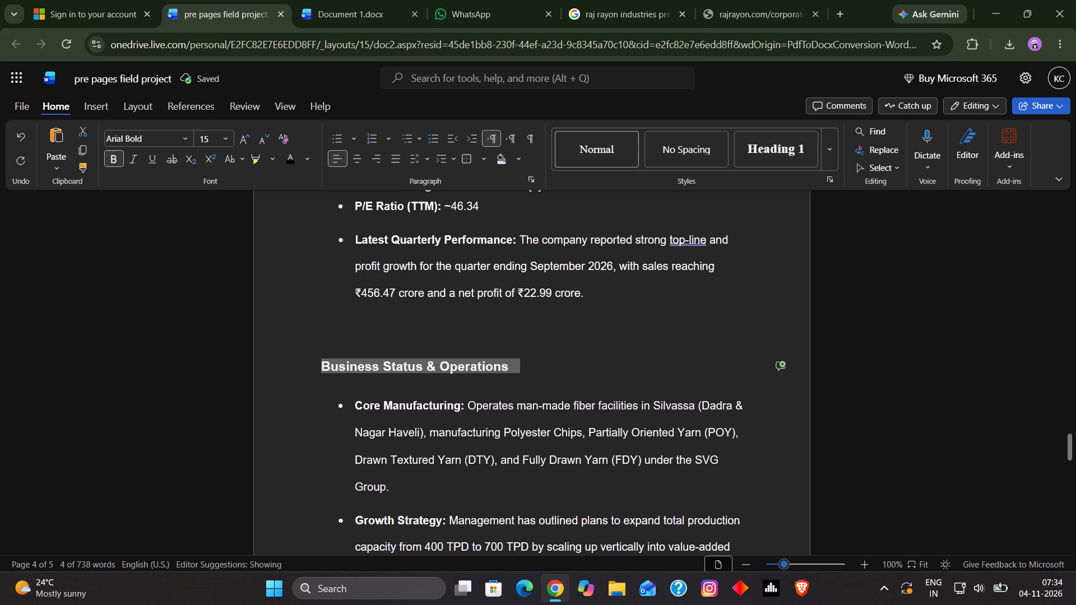
Delete the selected "Business Status & Operations" heading above the Core Manufacturing bullet.
key(BackSpace)
scroll(344, 330, up, 1)
scroll(344, 330, down, 1)
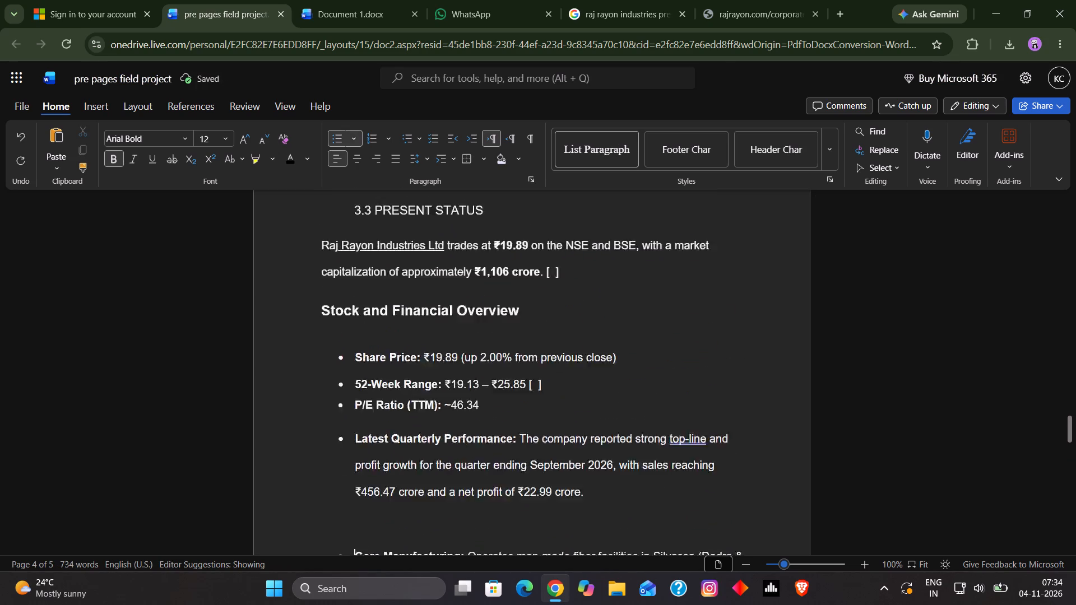
scroll(344, 330, down, 1)
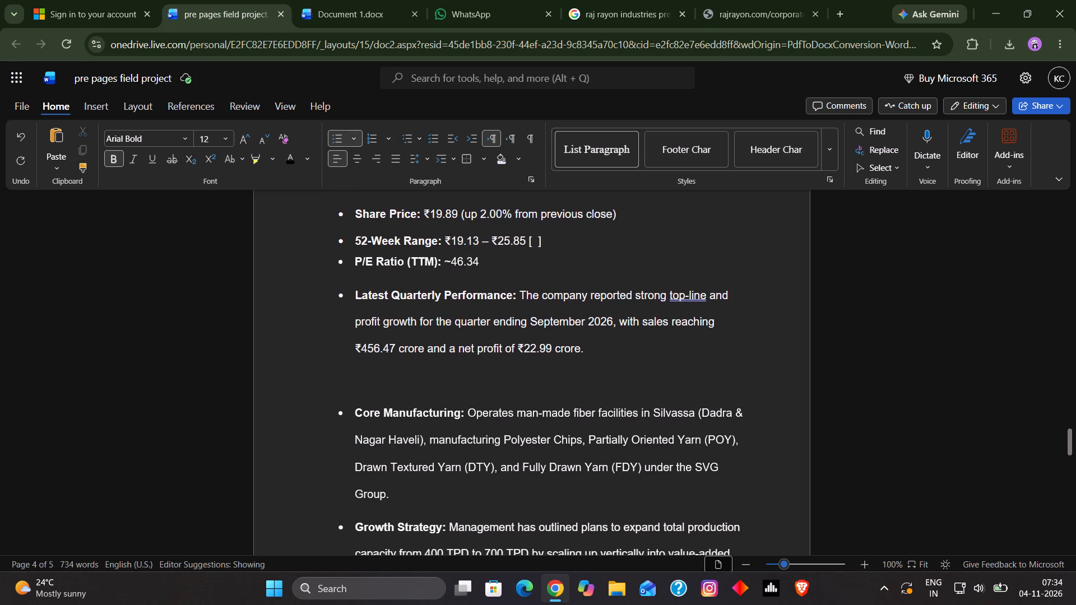
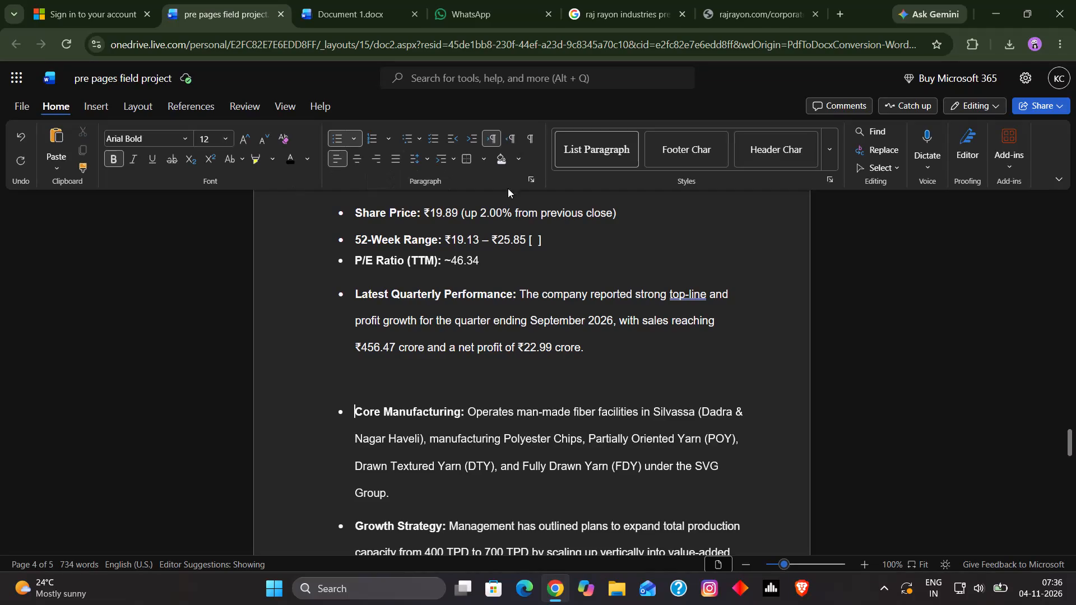
Delete the empty citation brackets after "₹25.85" at the end of the 52-Week Range bullet.
click(542, 246)
key(BackSpace)
key(BackSpace)
key(BackSpace)
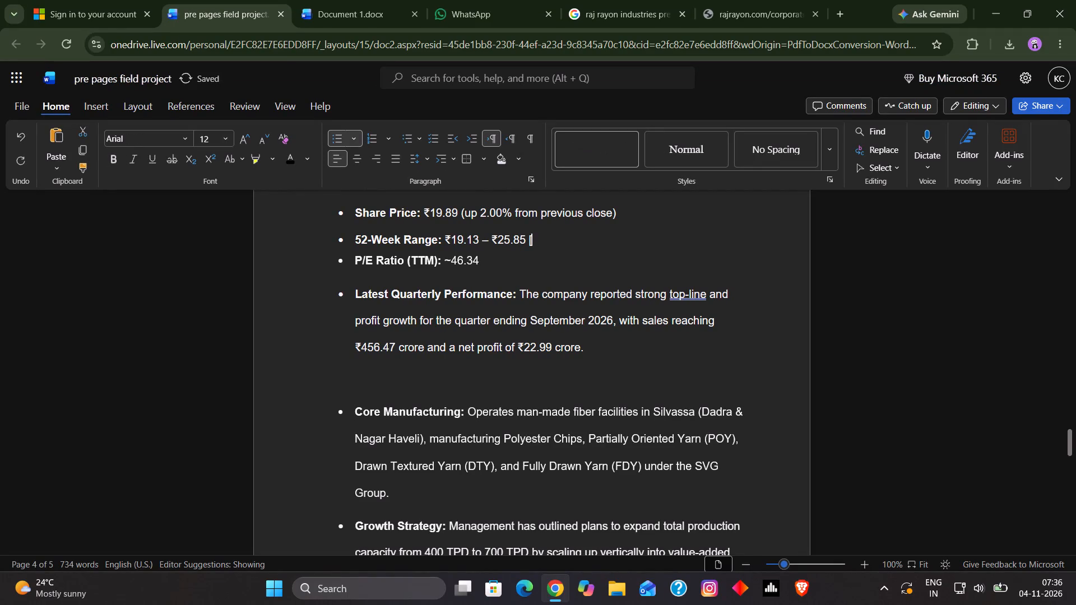
key(BackSpace)
Delete the empty citation brackets after "₹1,106 crore." in the opening paragraph of section 3.3 PRESENT STATUS.
scroll(542, 246, up, 1)
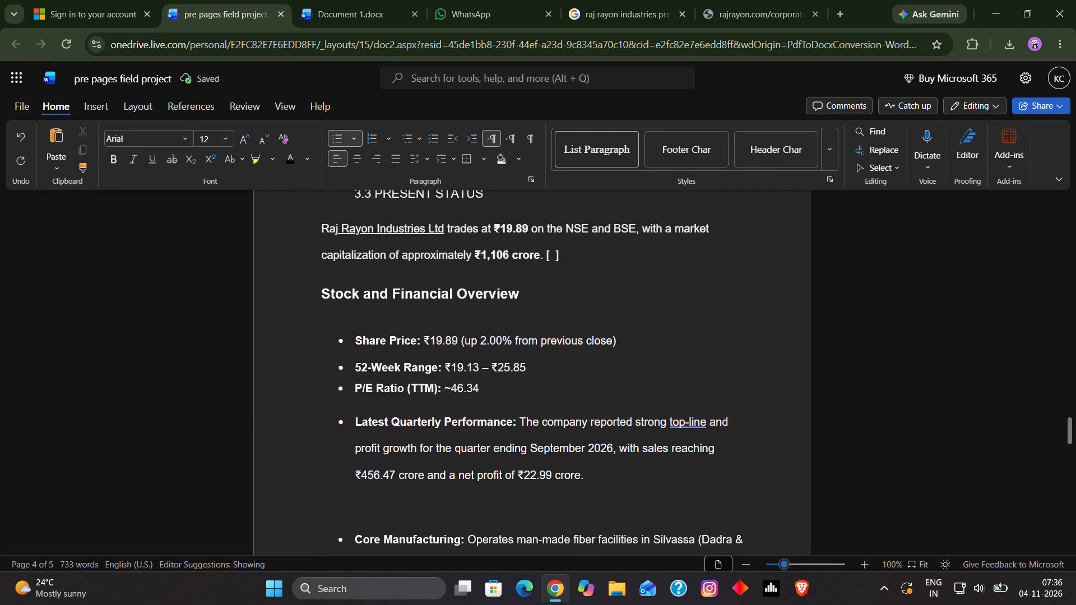
scroll(542, 246, up, 1)
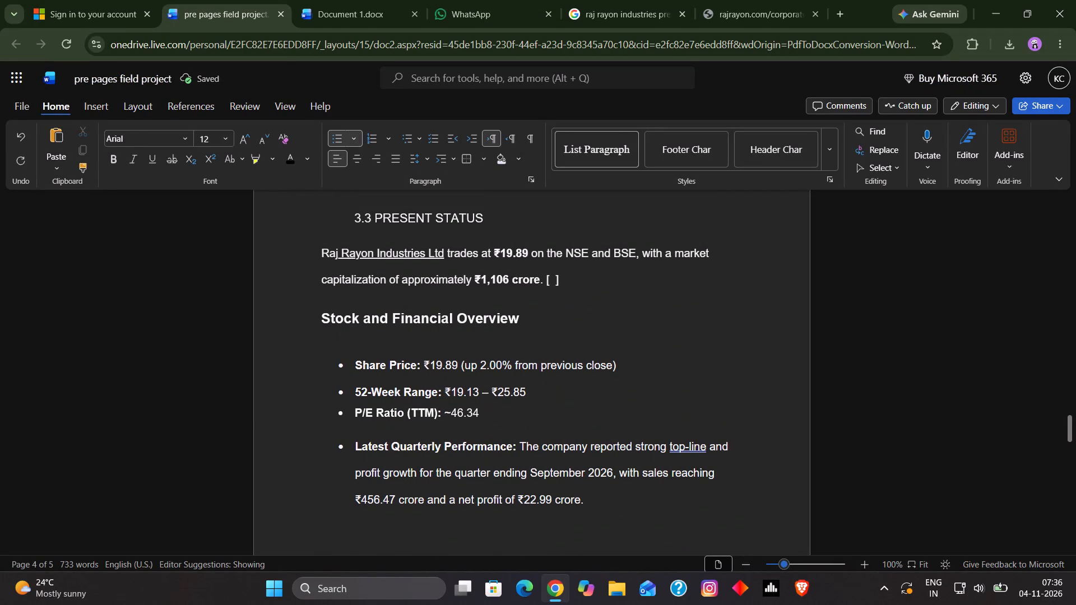
click(565, 287)
key(BackSpace)
key(BackSpace)
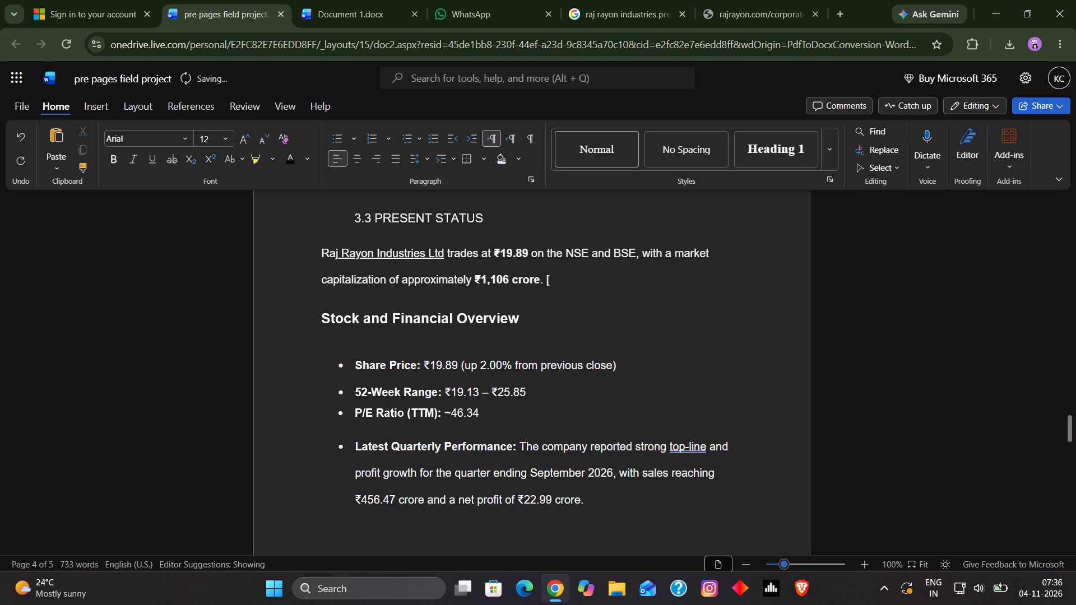
key(BackSpace)
key(BackSpace)
key(BackSpace)
Review section 3.3 from the opening paragraph to the end of the Growth Strategy bullet.
scroll(548, 273, down, 1)
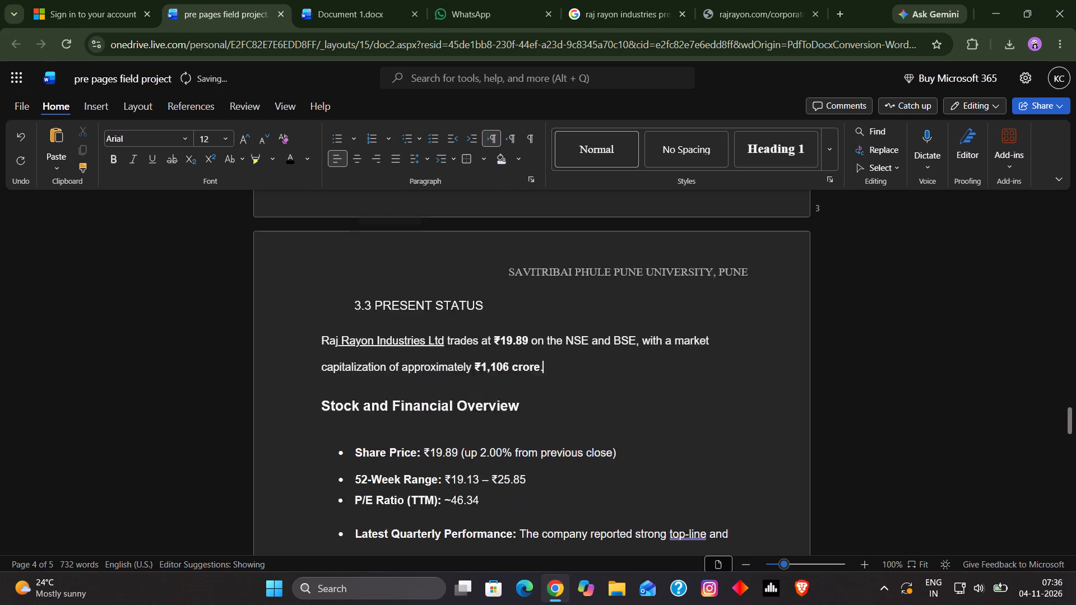
scroll(548, 273, down, 6)
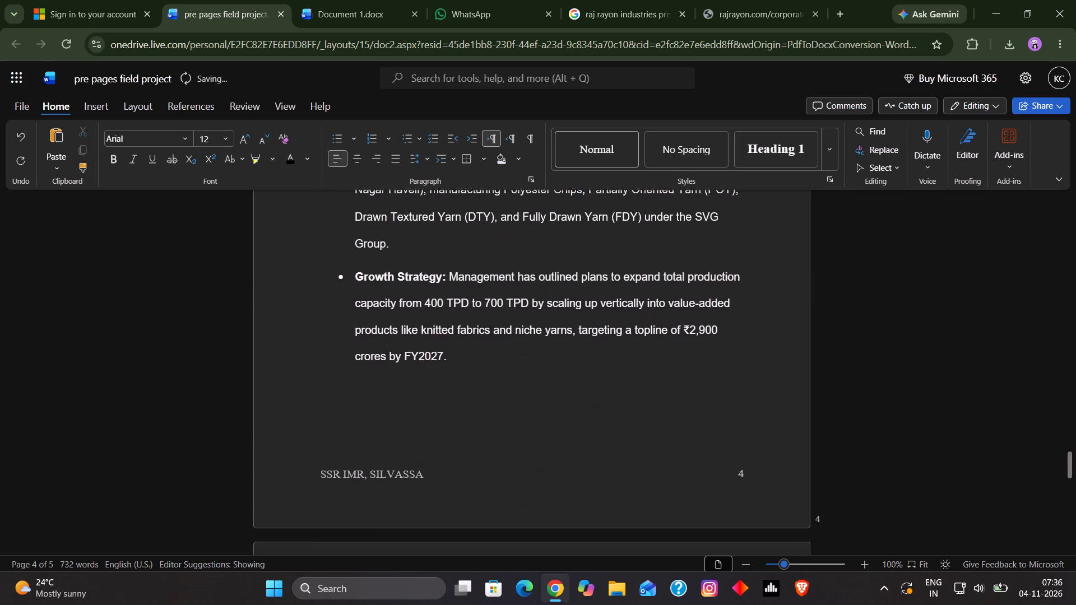
scroll(548, 273, down, 2)
scroll(548, 273, up, 6)
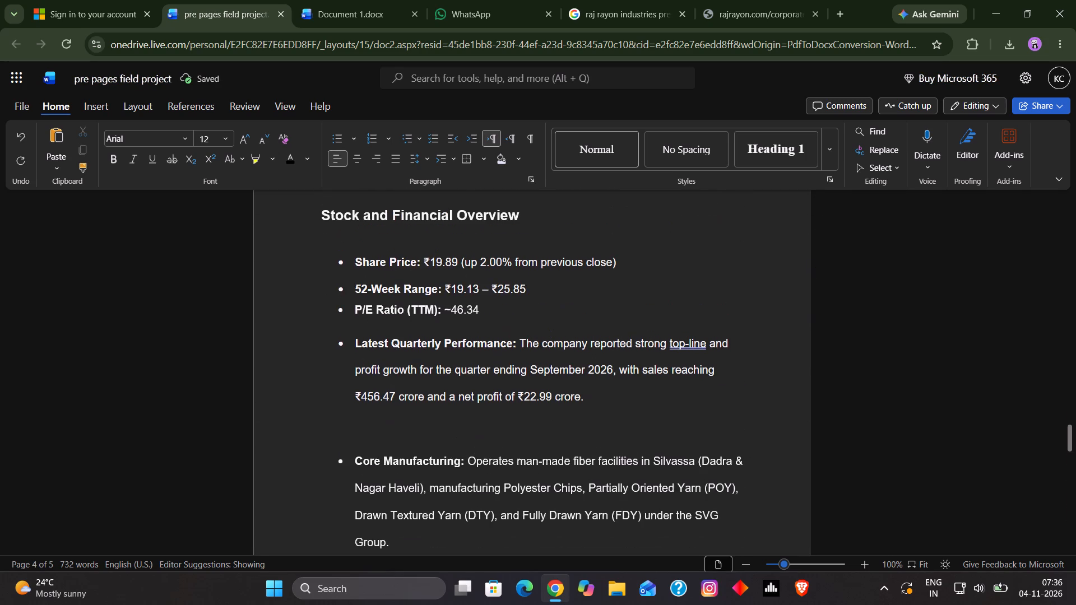
scroll(548, 273, up, 1)
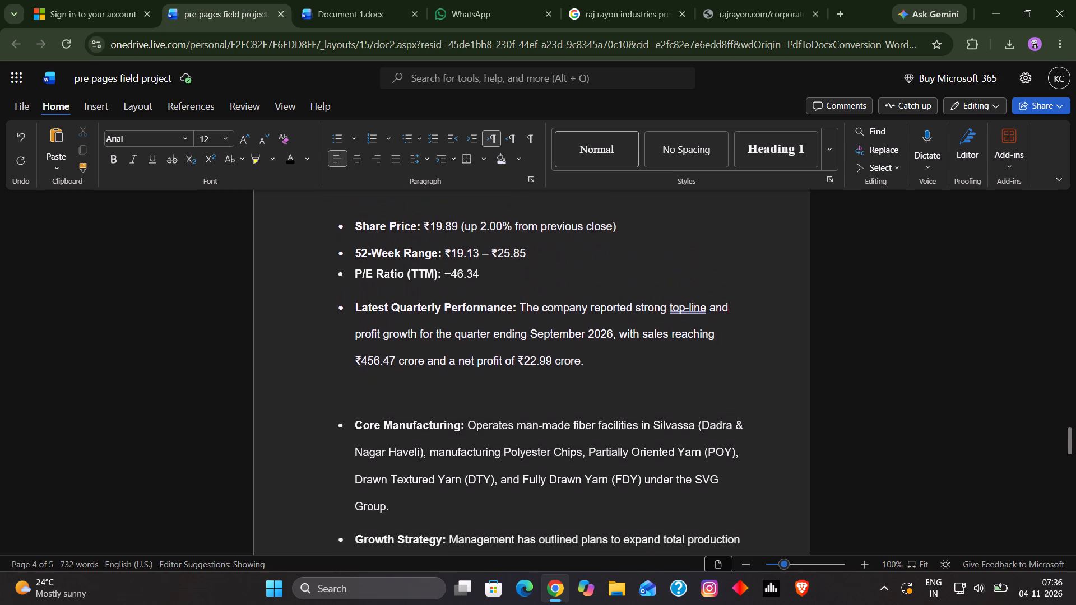
scroll(548, 273, up, 1)
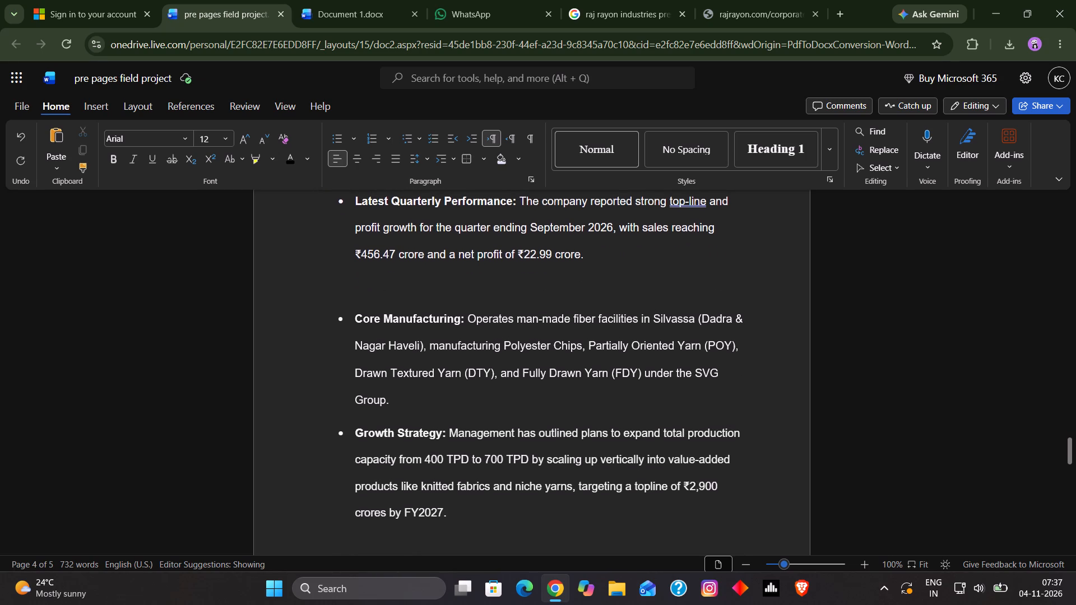
scroll(548, 273, up, 1)
Enter the heading "3,4 STATUS AND OPERATIONS" on the blank line above the Core Manufacturing bullet, consulting the Google results for its wording.
click(387, 319)
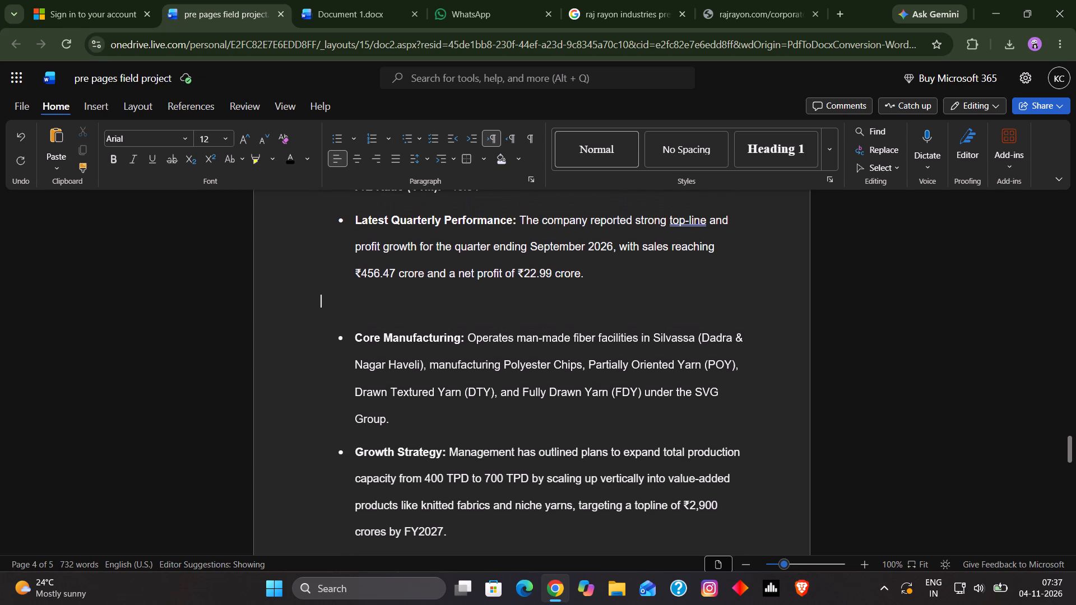
scroll(387, 319, up, 3)
scroll(387, 319, down, 1)
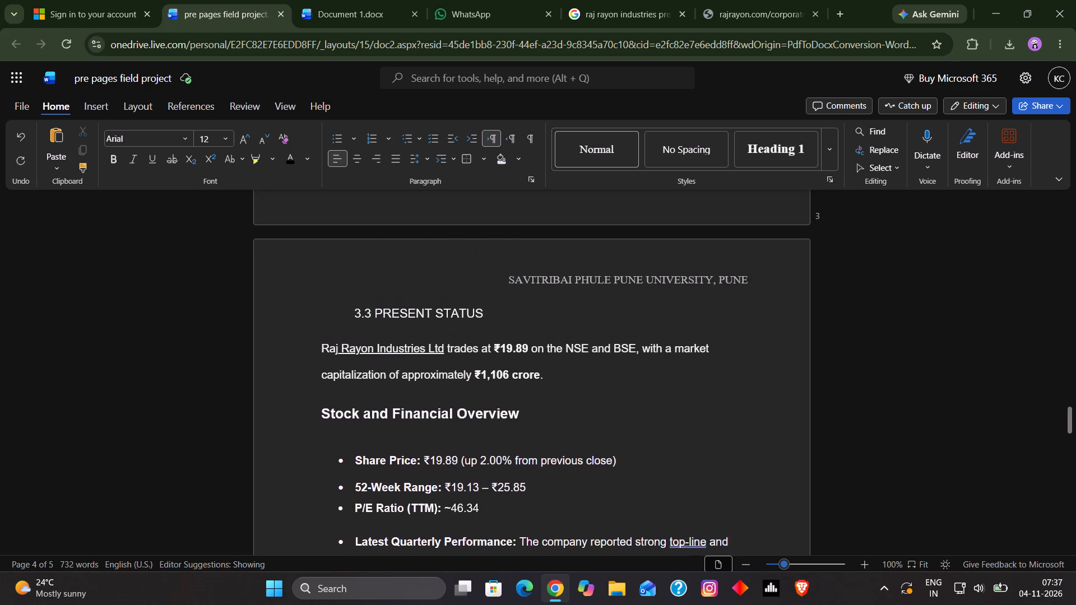
scroll(387, 319, down, 1)
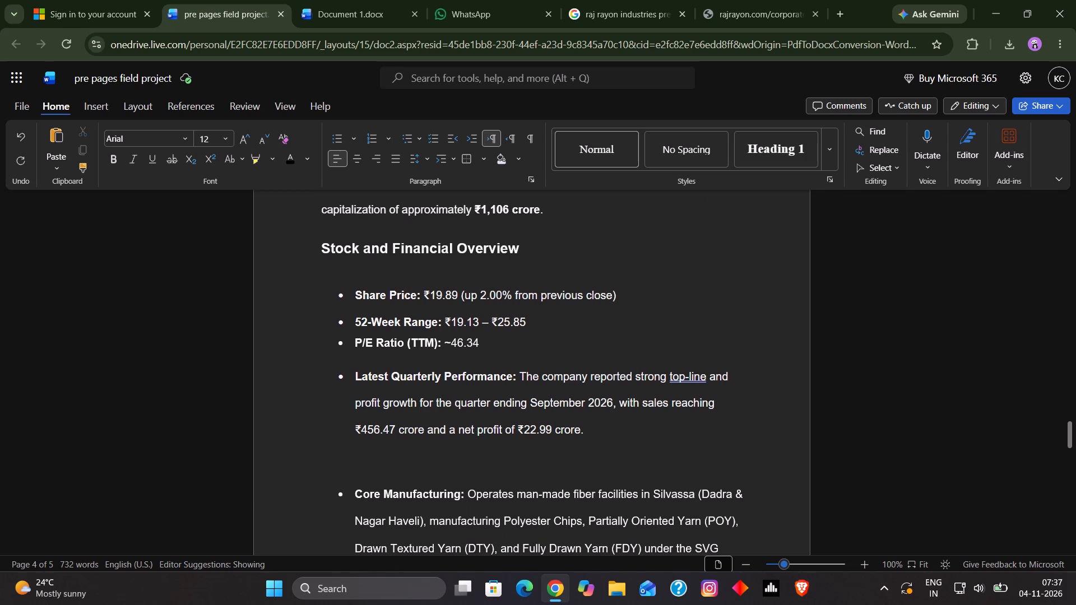
text(3,4)
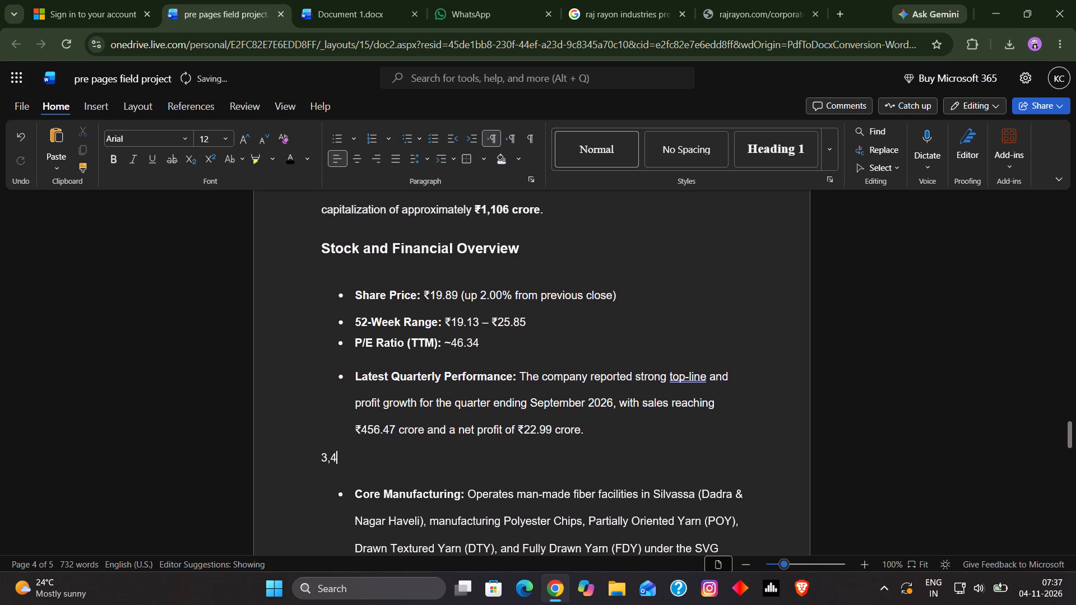
key(space)
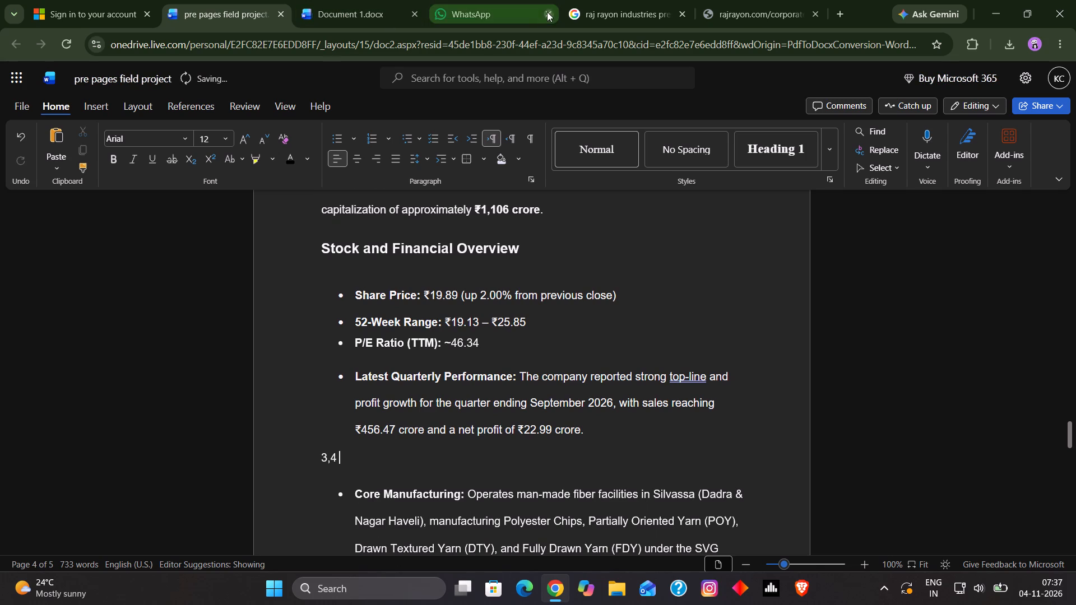
click(577, 13)
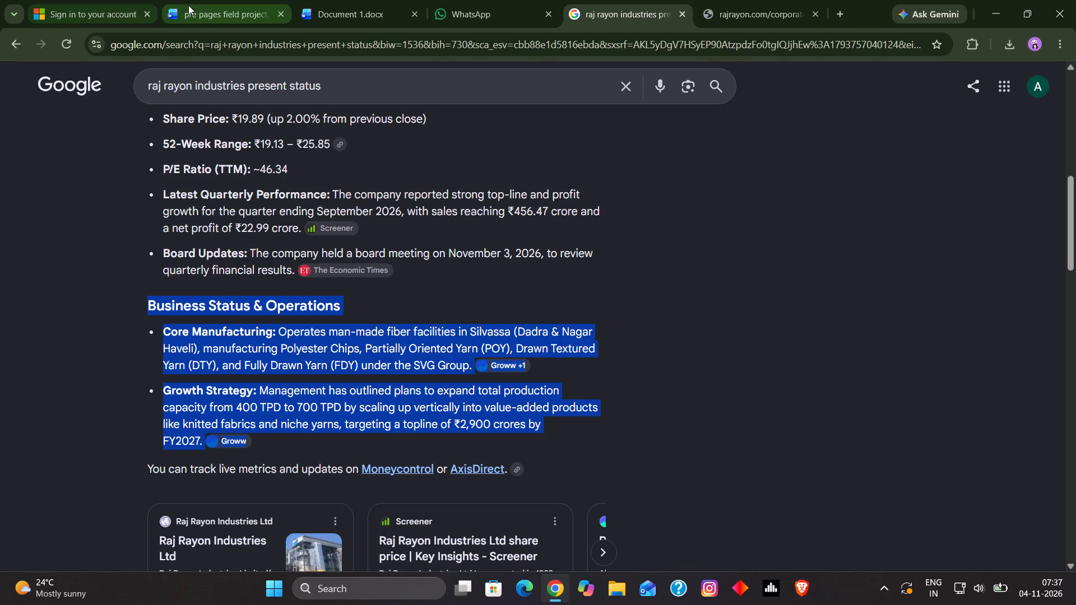
click(197, 4)
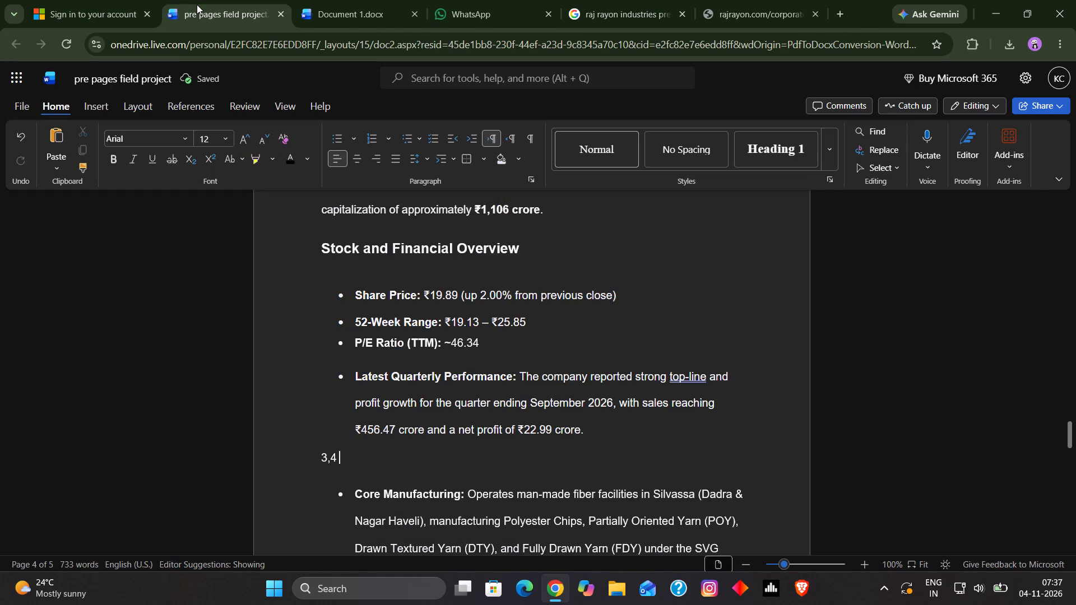
text(STAT)
text(US AND OPERATIONS)
key(space)
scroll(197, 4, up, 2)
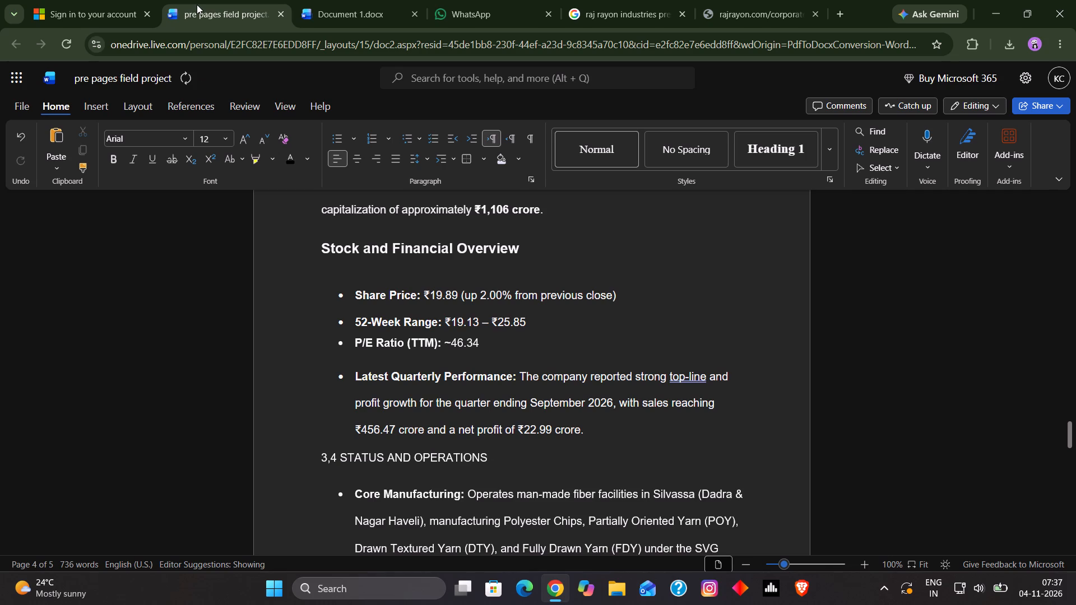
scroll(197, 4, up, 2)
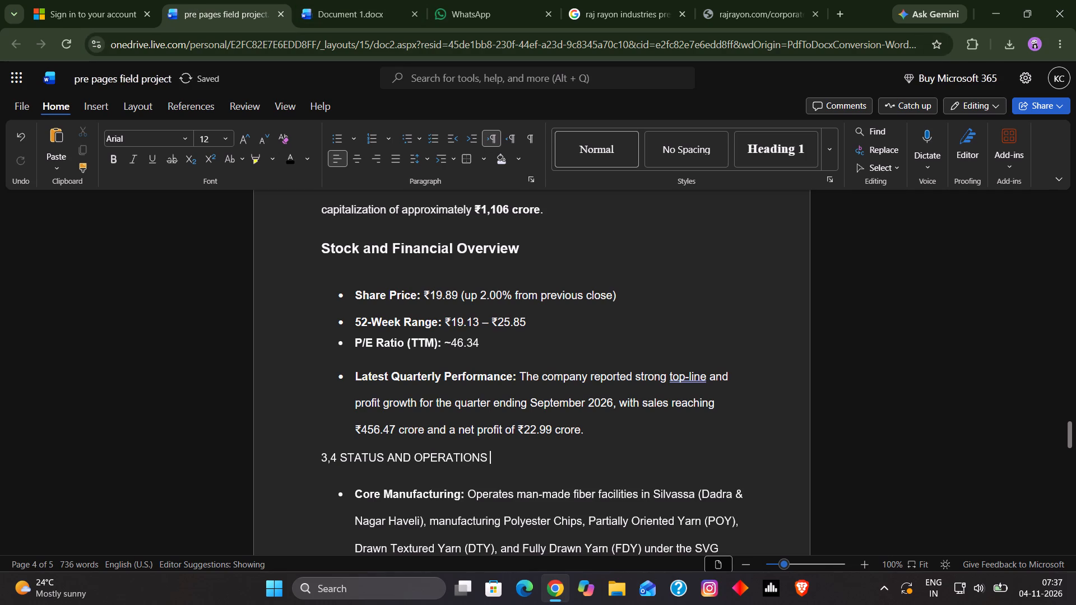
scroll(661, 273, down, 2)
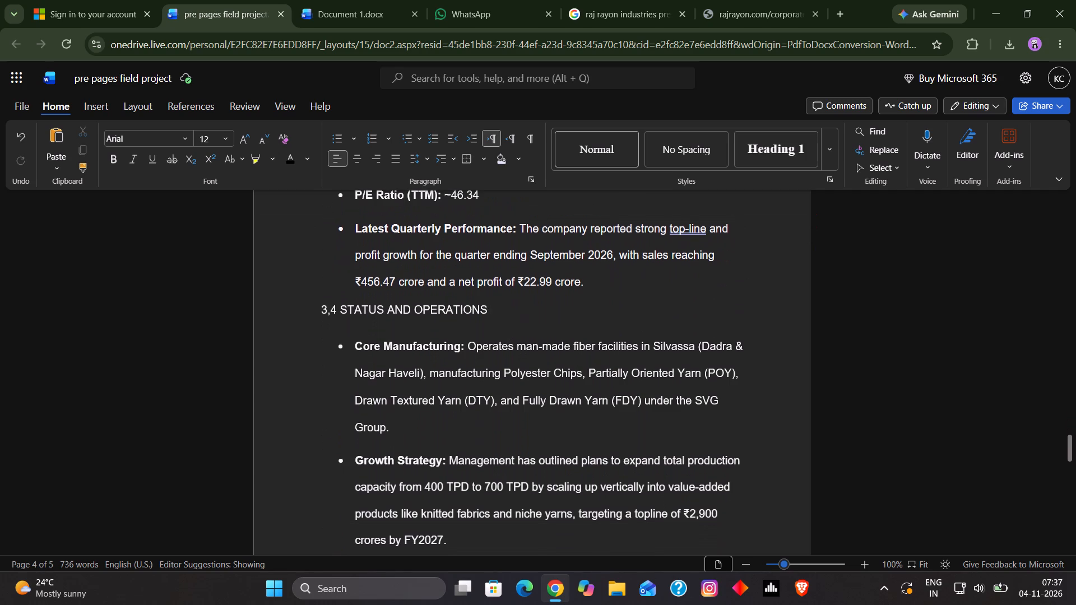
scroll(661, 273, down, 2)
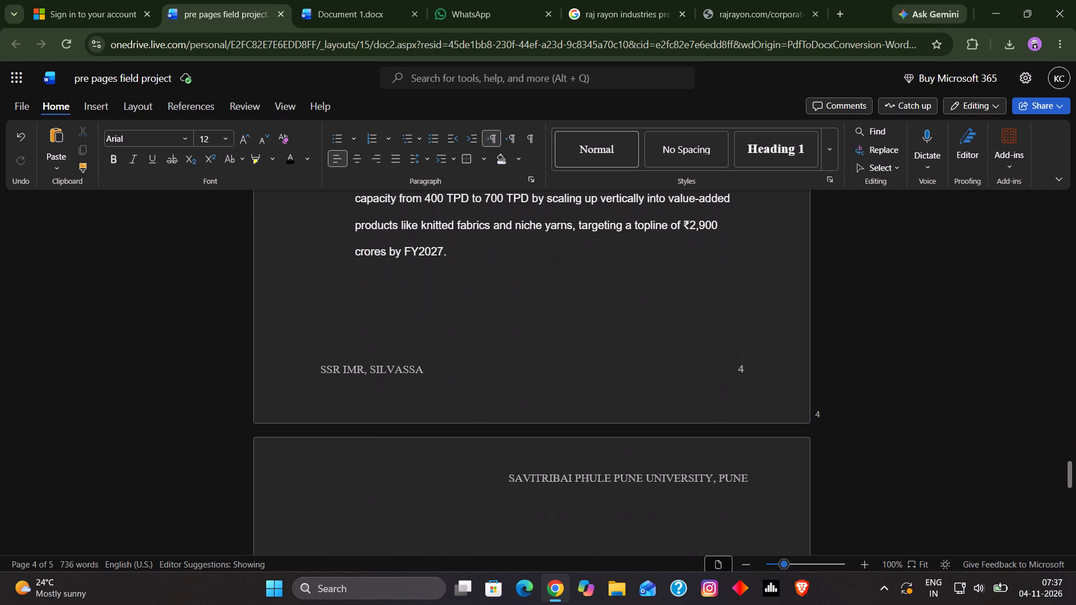
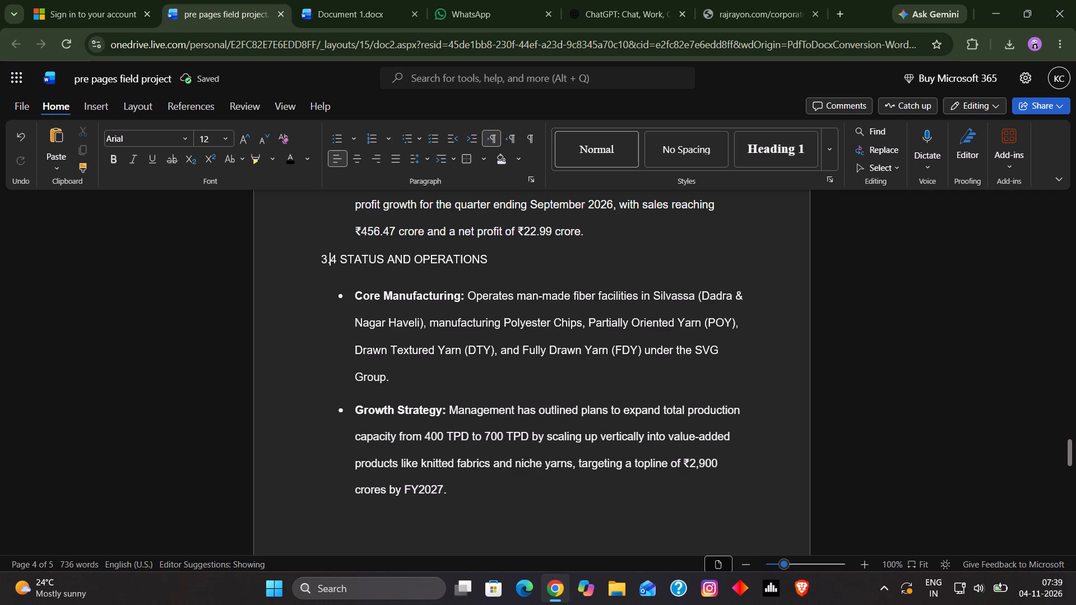
Add the heading "3.5 ACHIEVEMNTS" as plain text below the Growth Strategy bullet, followed by a new line.
click(489, 485)
key(Return)
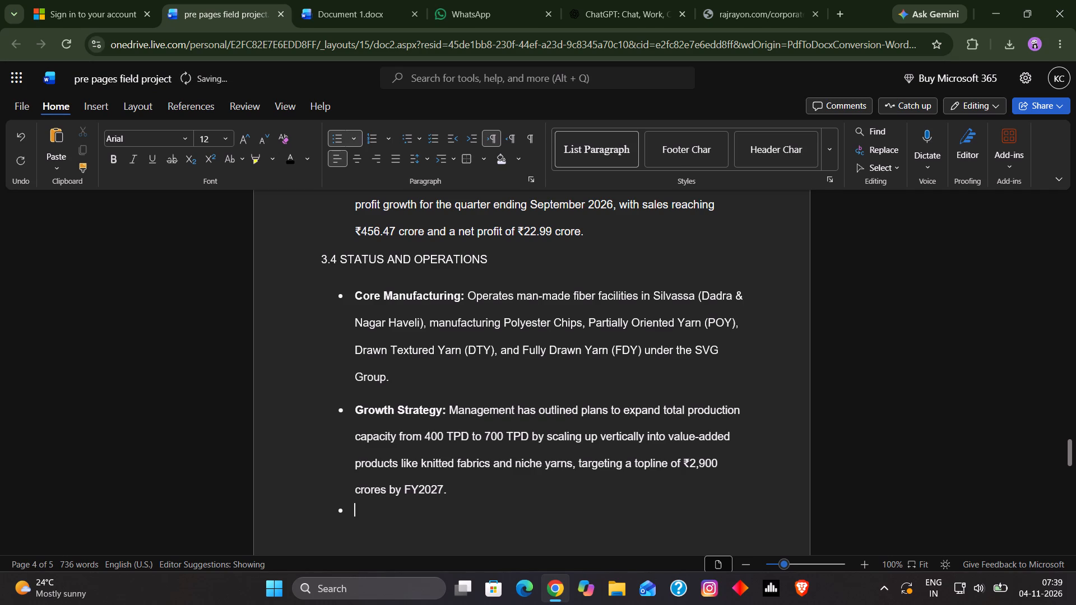
key(Return)
key(Return)
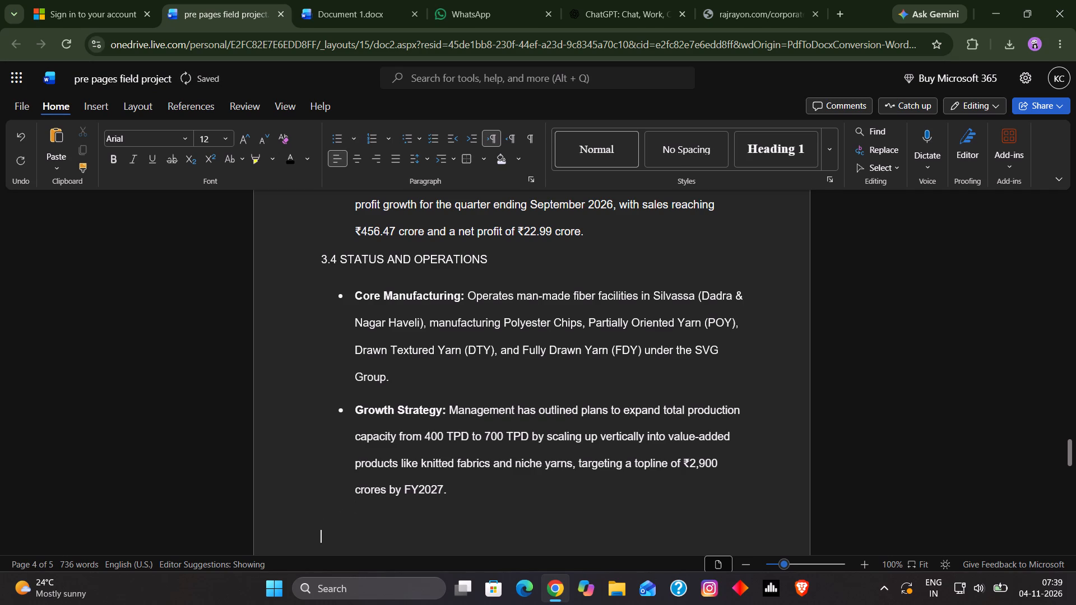
key(3)
text(.5)
key(space)
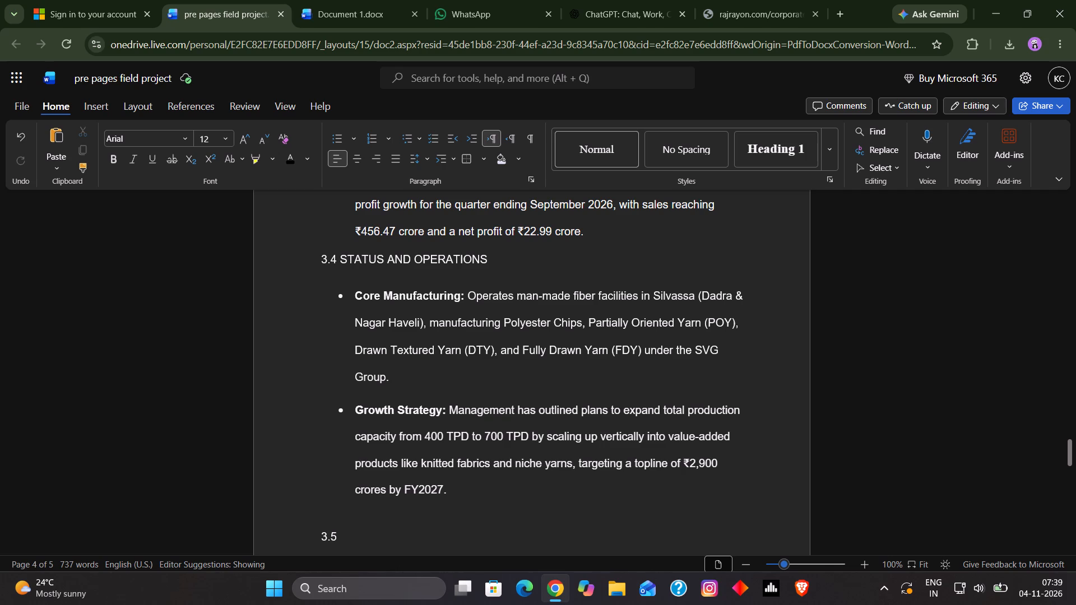
text(ACHIEVEMNE)
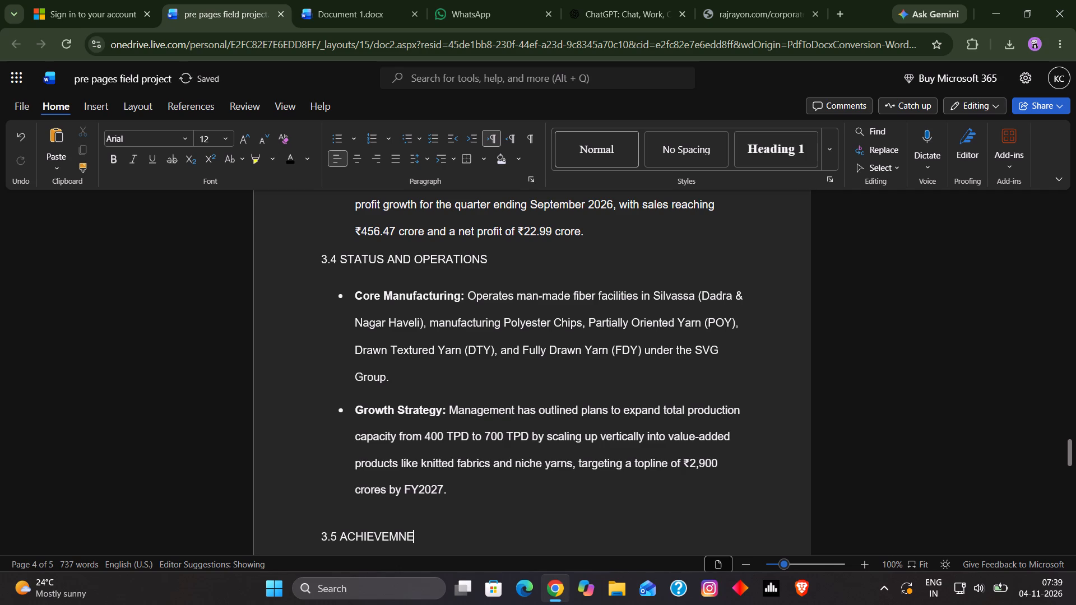
key(BackSpace)
key(BackSpace)
text(NTS)
key(space)
key(Return)
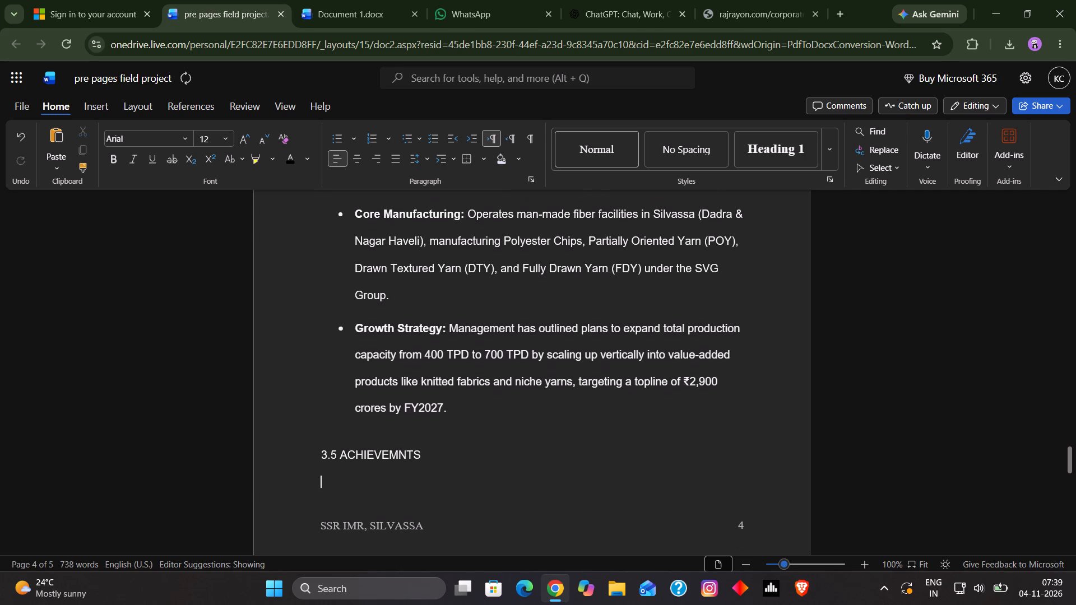
Paste the copied Raj Rayon conclusion paragraph under the 3.5 heading.
key(ctrl+v)
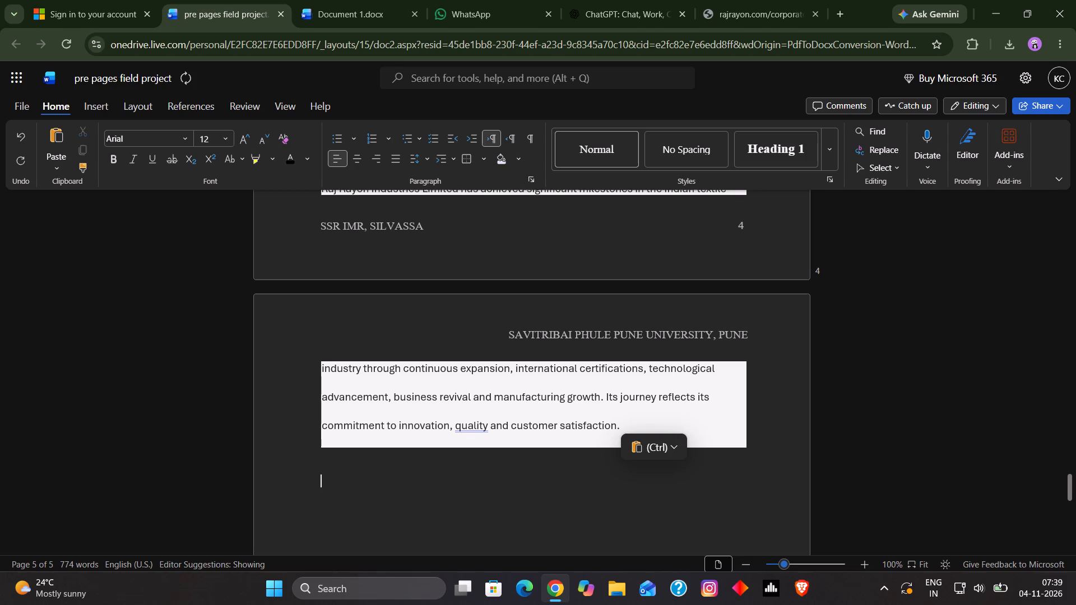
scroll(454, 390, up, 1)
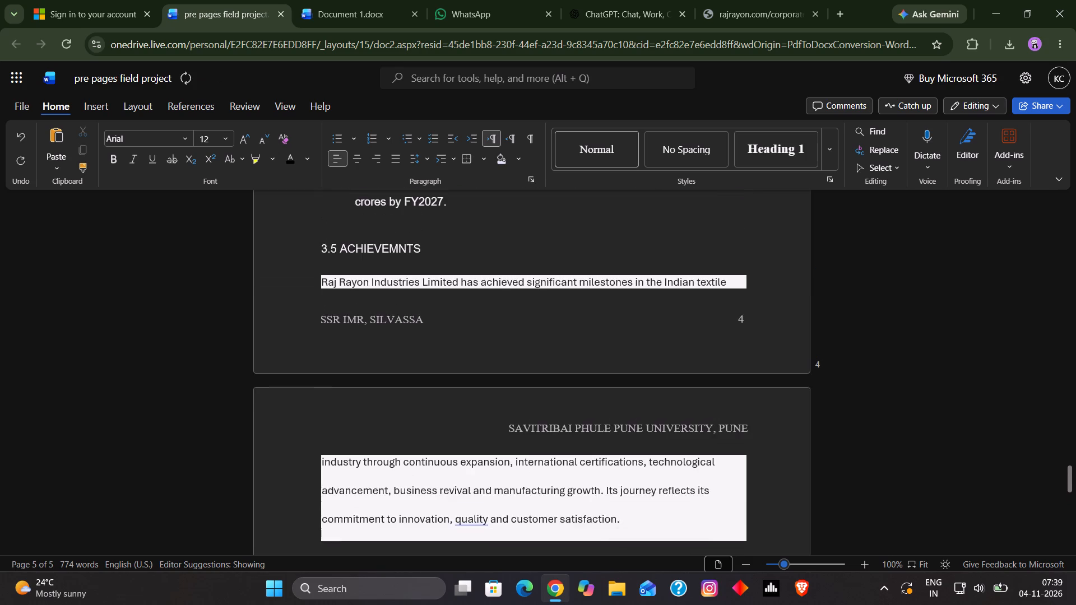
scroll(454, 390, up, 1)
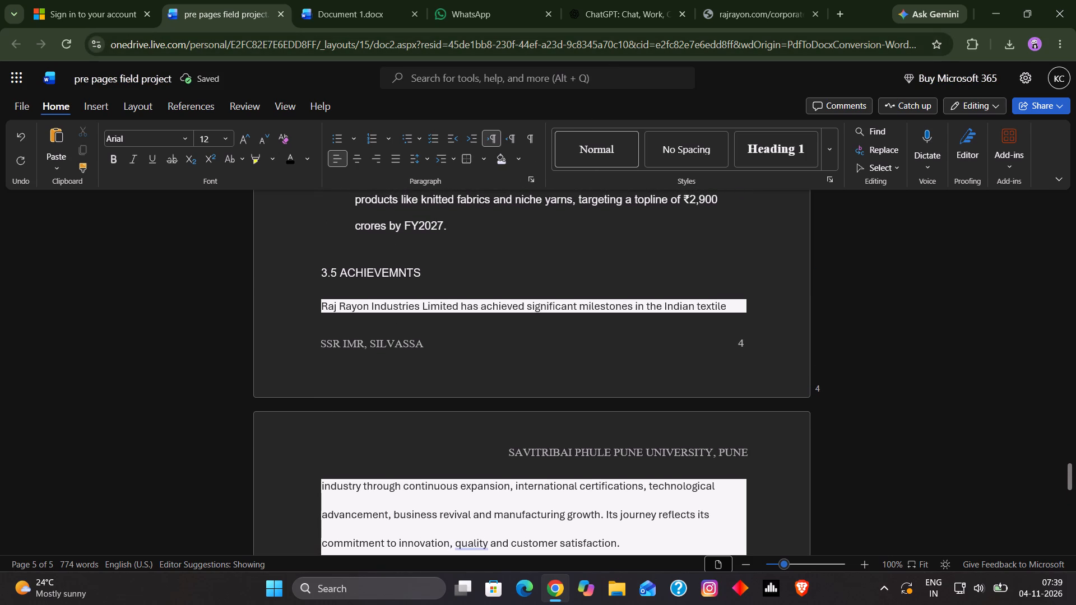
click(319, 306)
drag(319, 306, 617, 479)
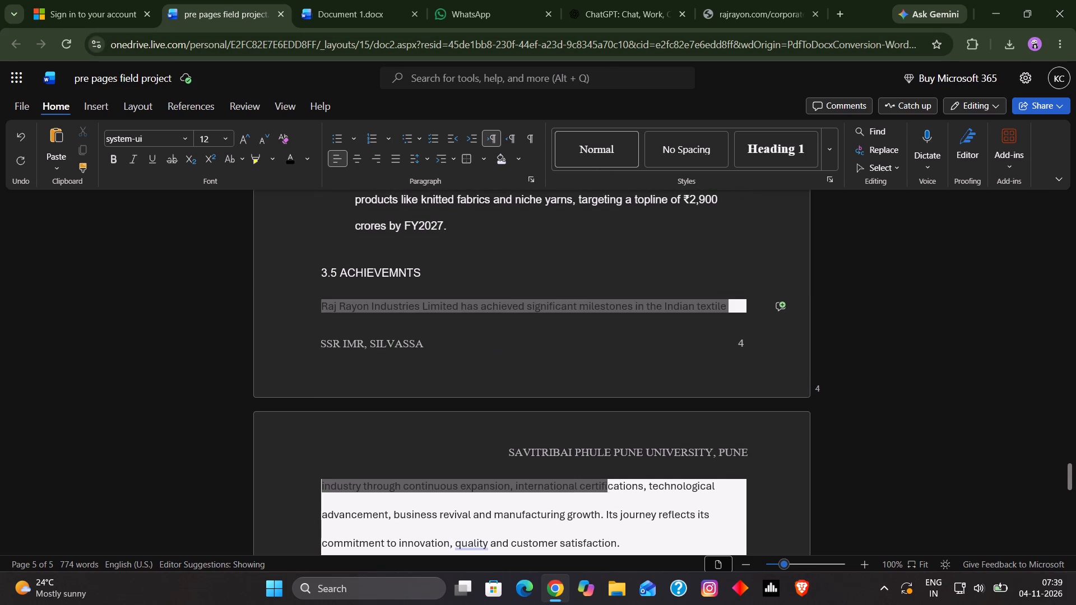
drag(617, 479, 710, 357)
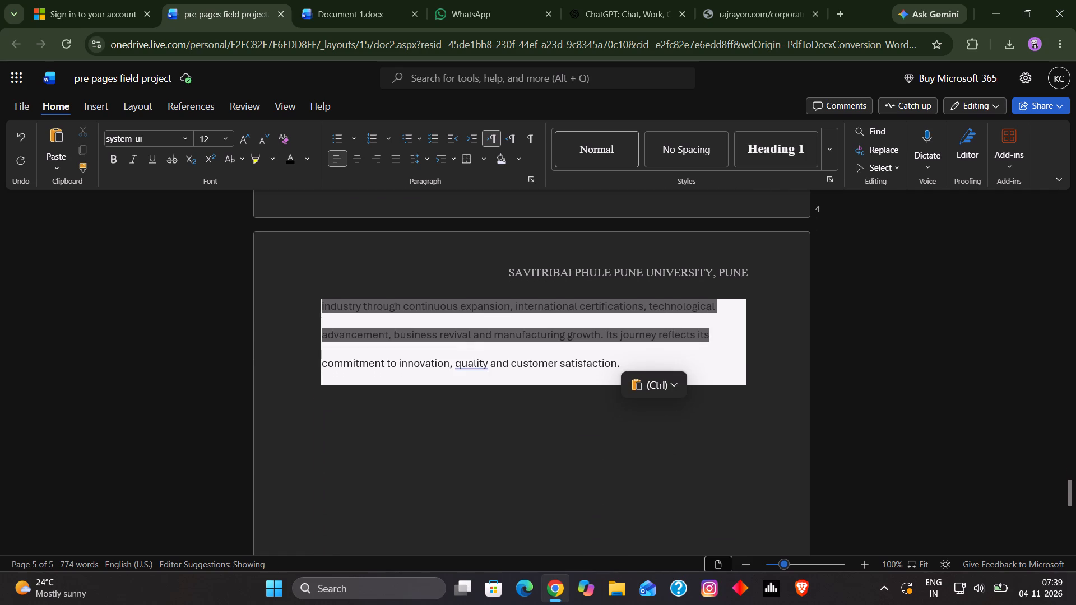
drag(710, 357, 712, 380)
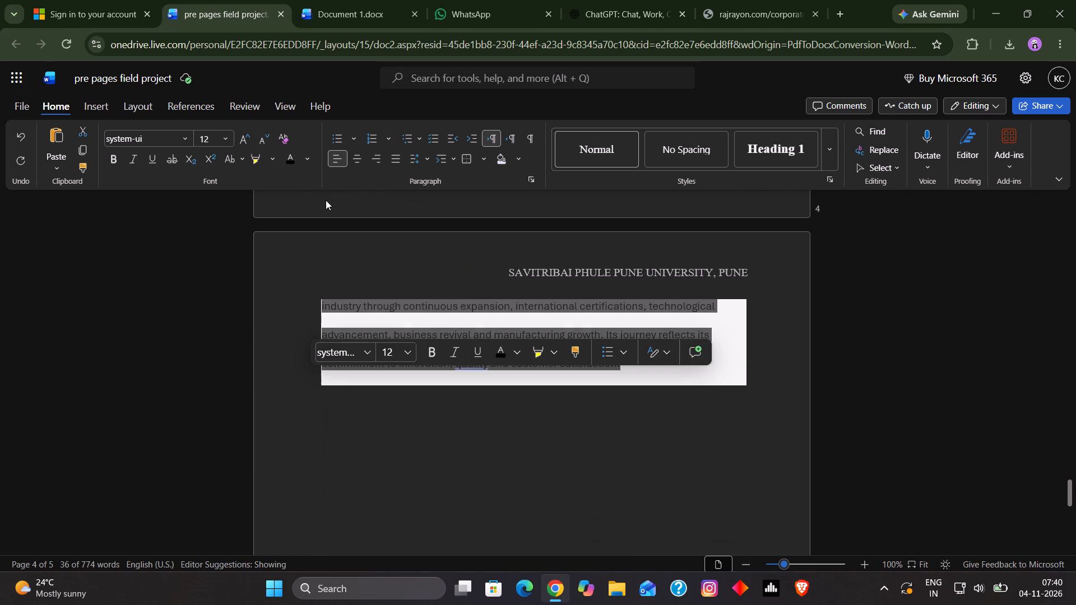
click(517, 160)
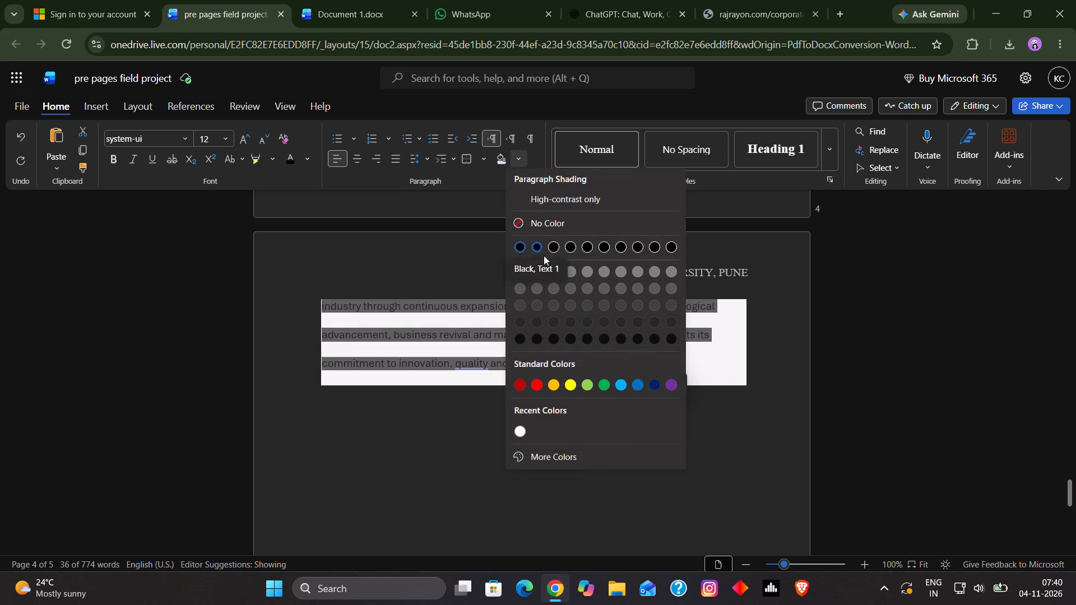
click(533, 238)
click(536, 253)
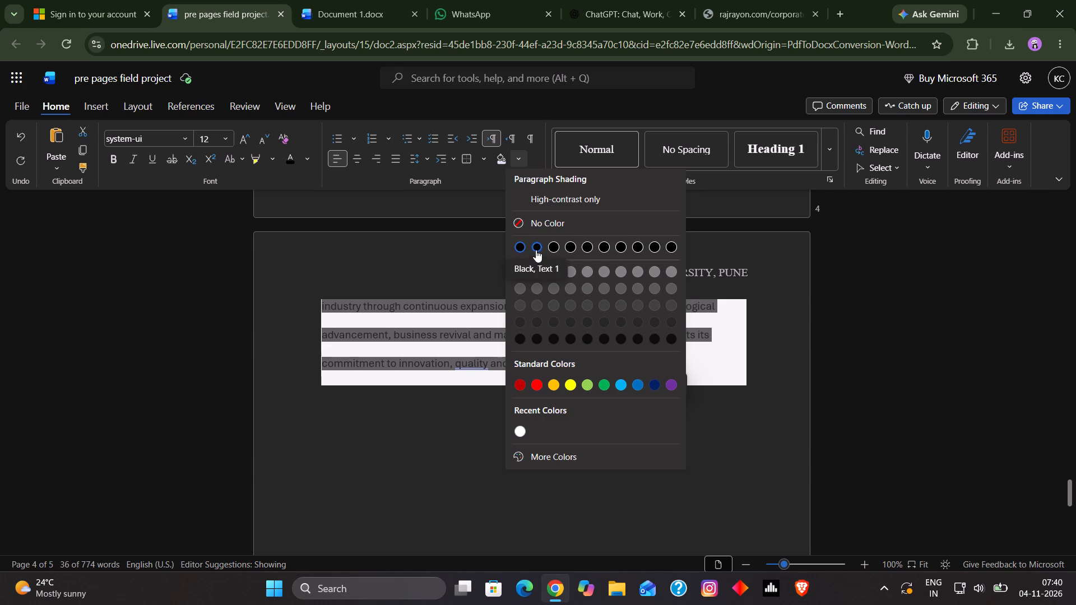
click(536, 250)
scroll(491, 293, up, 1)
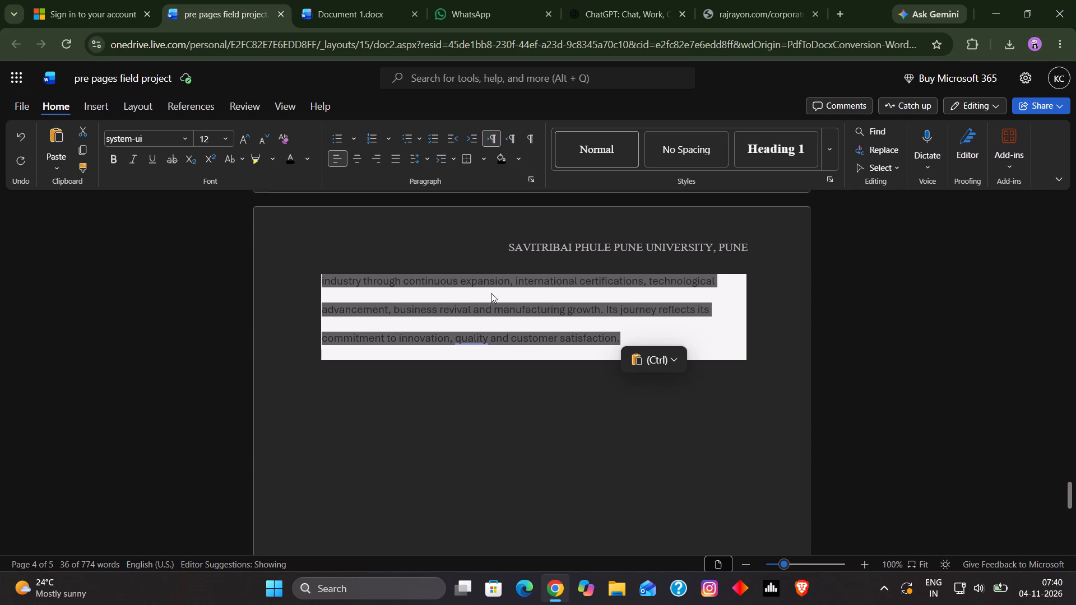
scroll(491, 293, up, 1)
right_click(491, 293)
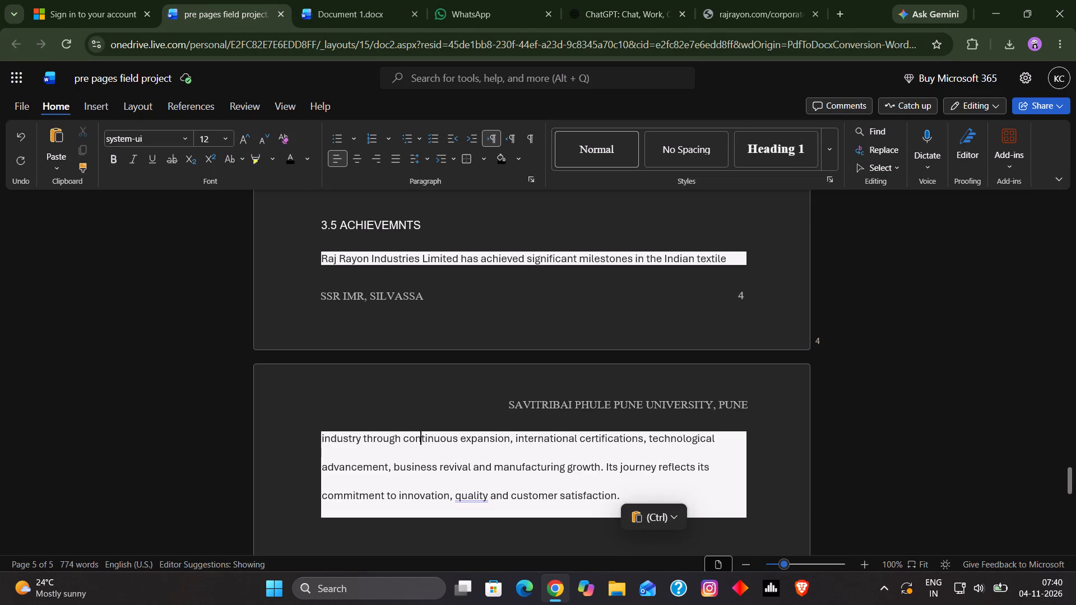
drag(319, 263, 649, 530)
key(BackSpace)
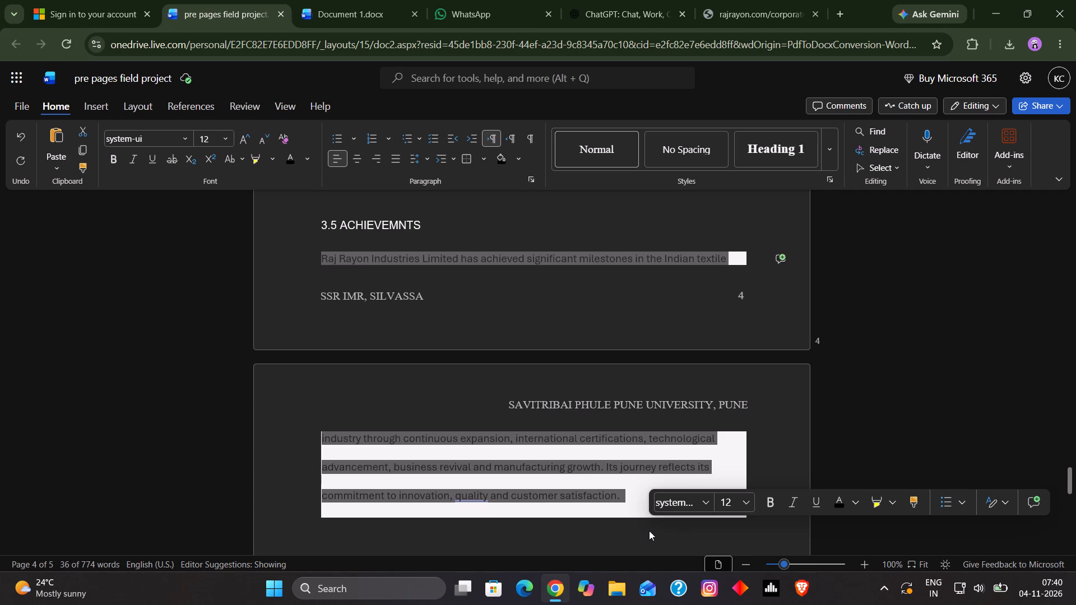
key(BackSpace)
click(631, 501)
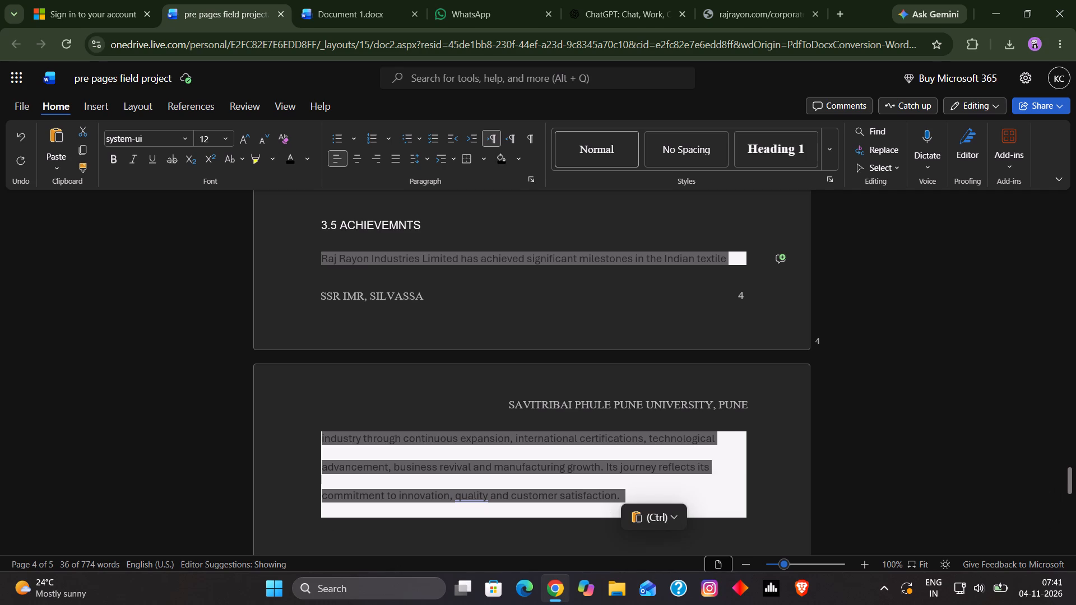
key(BackSpace)
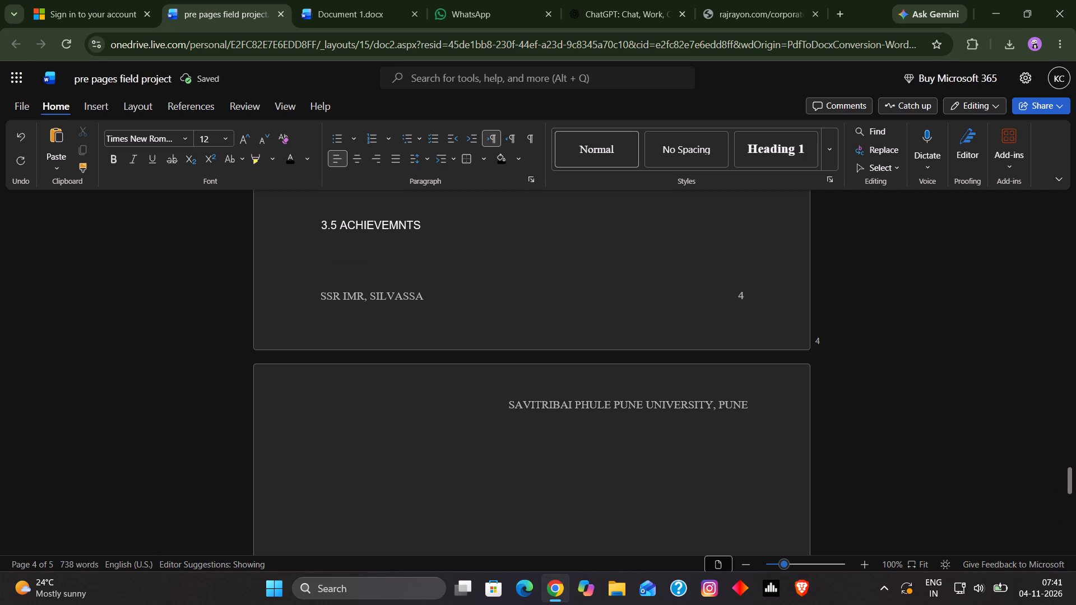
key(ctrl+v)
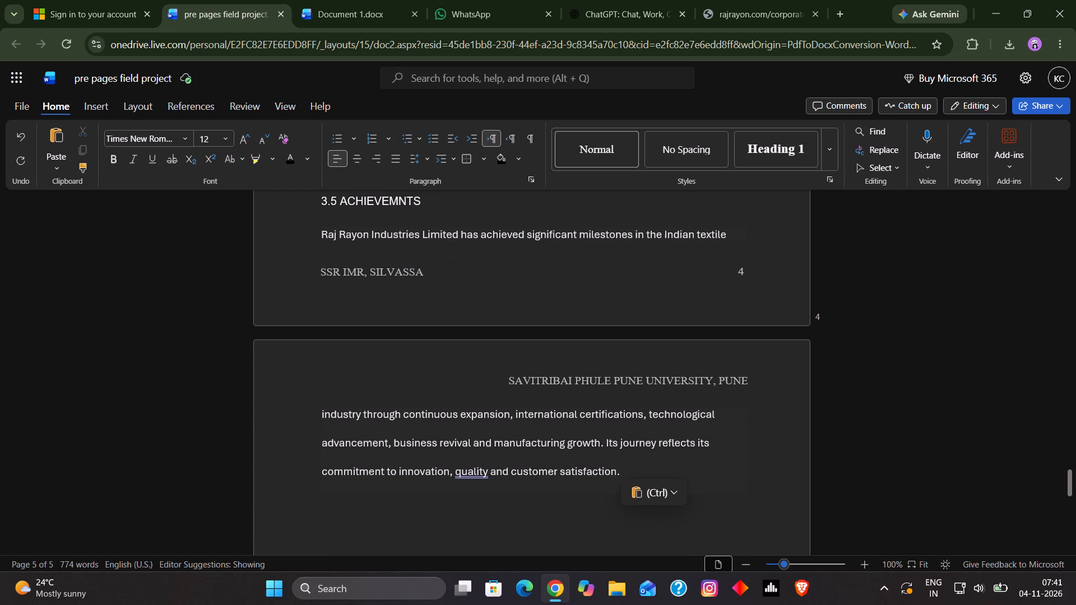
Accept the editor suggestion that adds a comma after "quality" in the section 3.5 paragraph's last sentence.
click(477, 450)
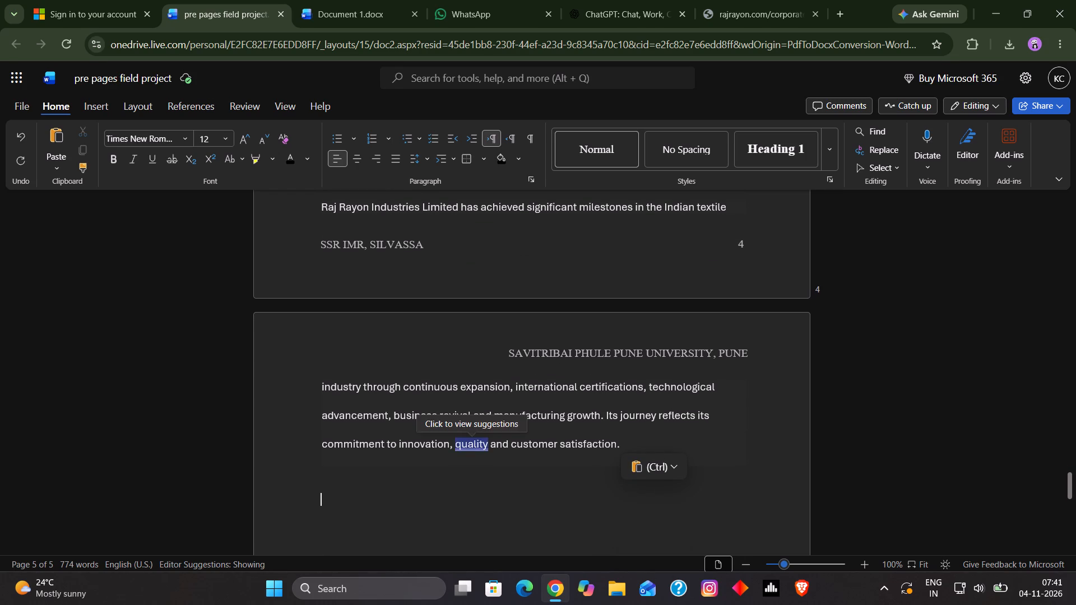
click(488, 503)
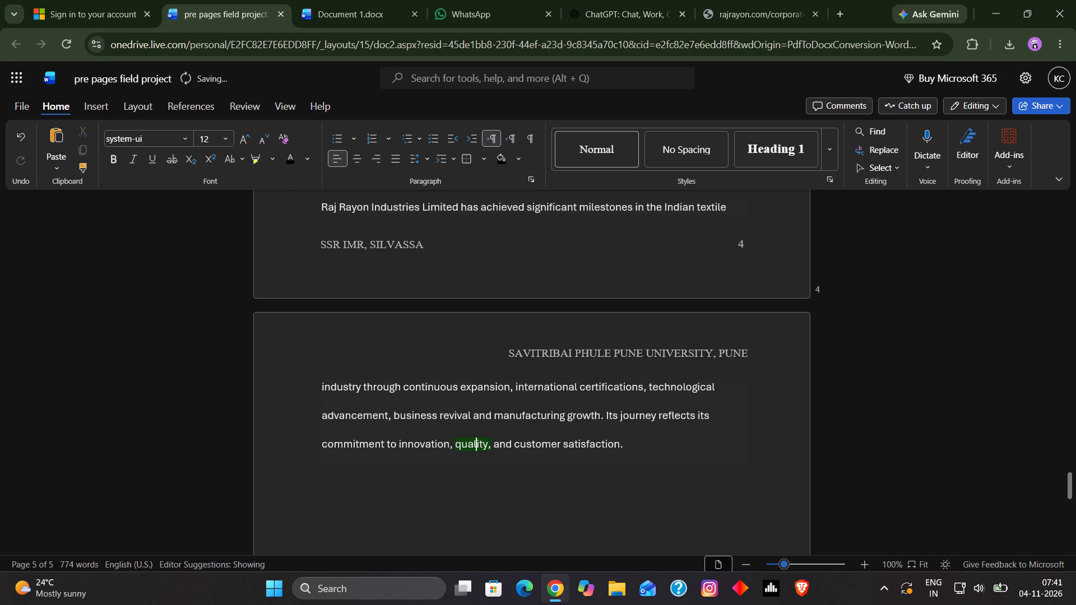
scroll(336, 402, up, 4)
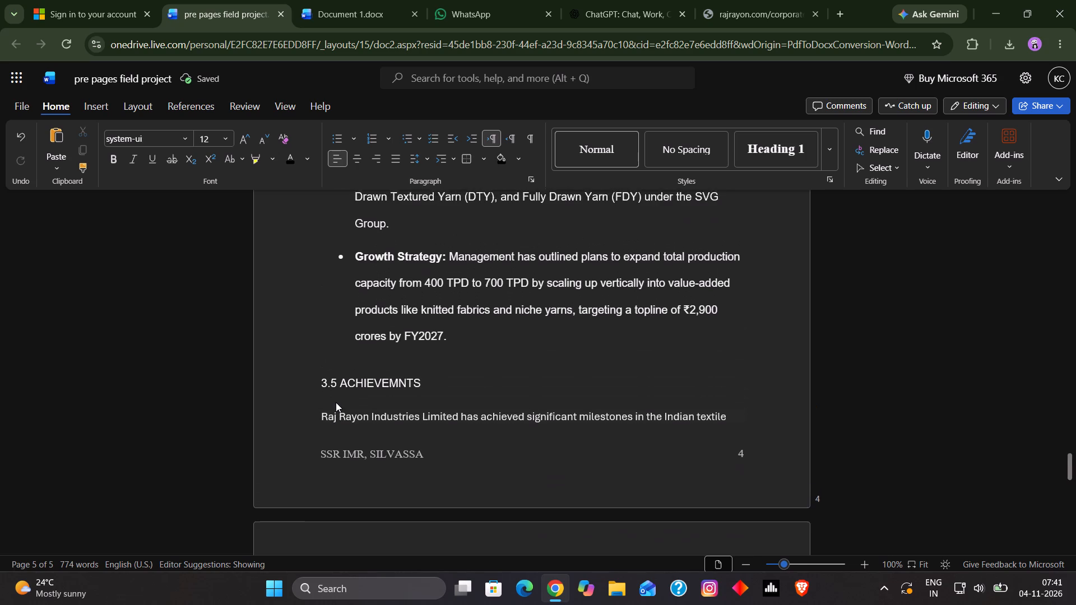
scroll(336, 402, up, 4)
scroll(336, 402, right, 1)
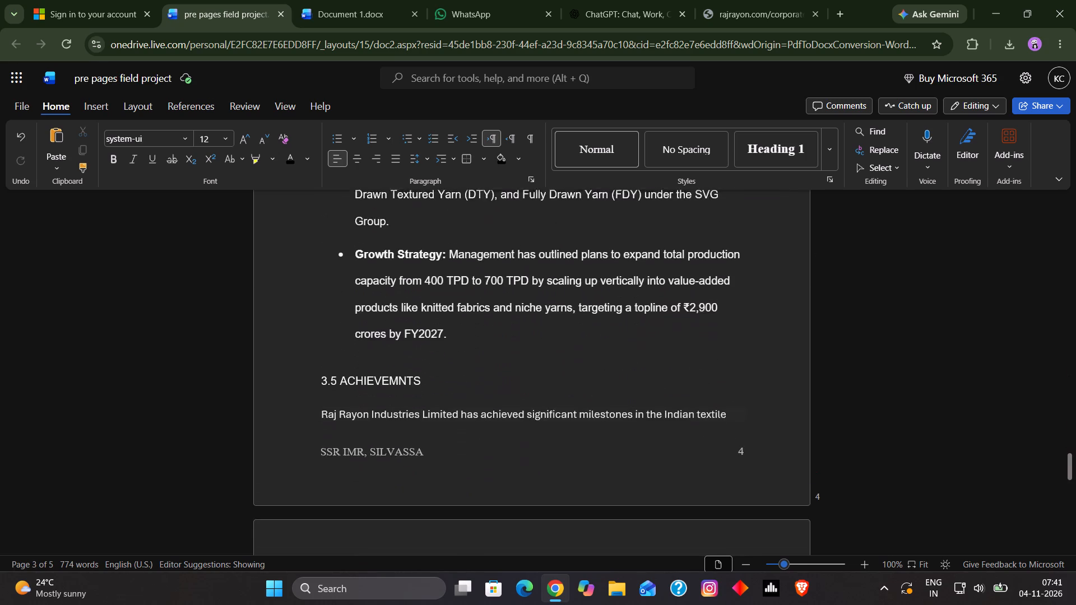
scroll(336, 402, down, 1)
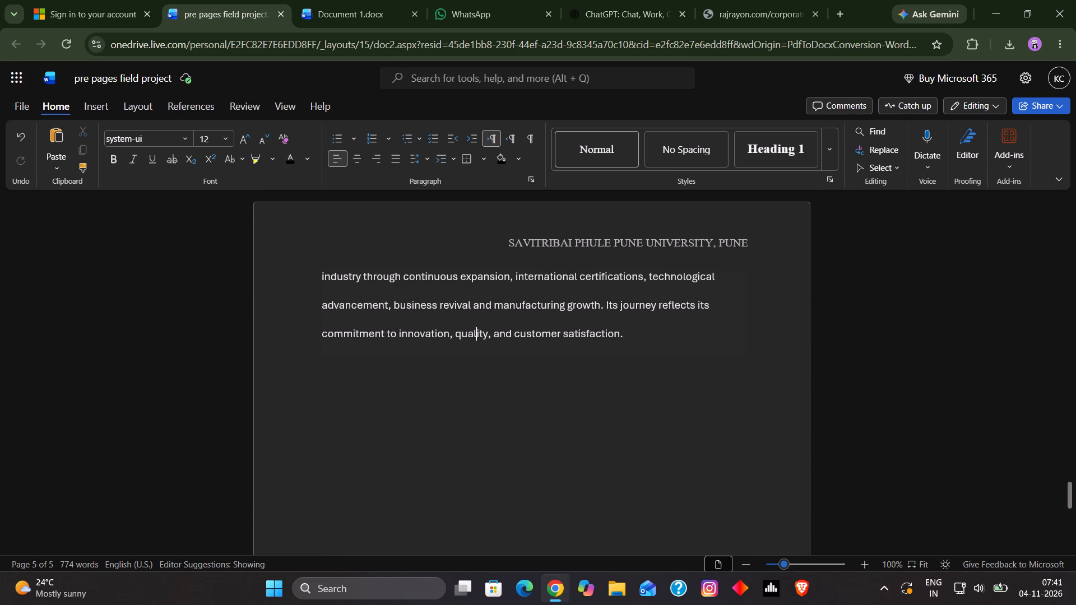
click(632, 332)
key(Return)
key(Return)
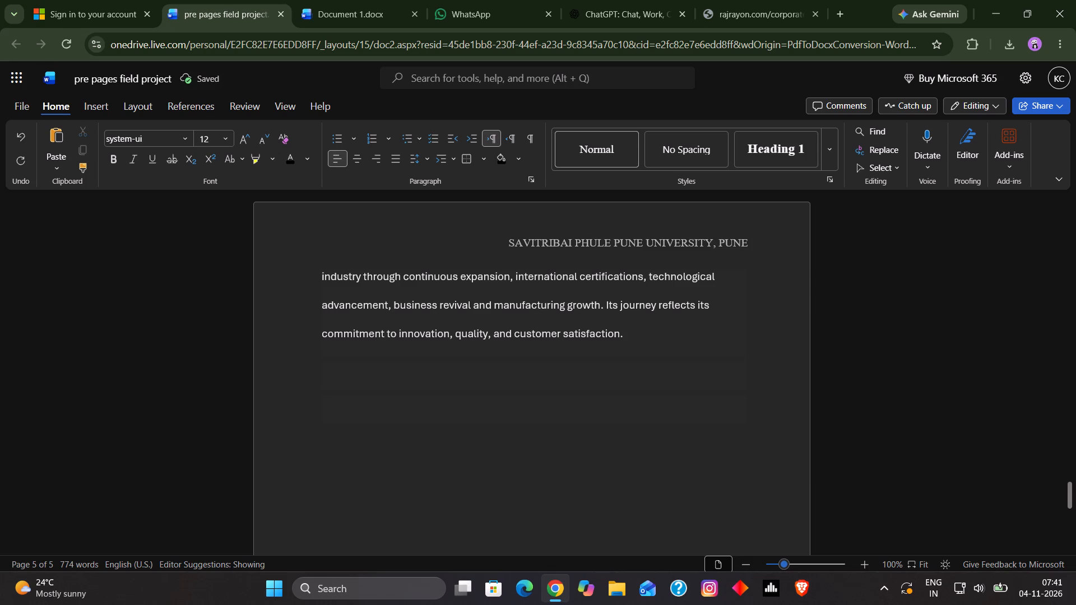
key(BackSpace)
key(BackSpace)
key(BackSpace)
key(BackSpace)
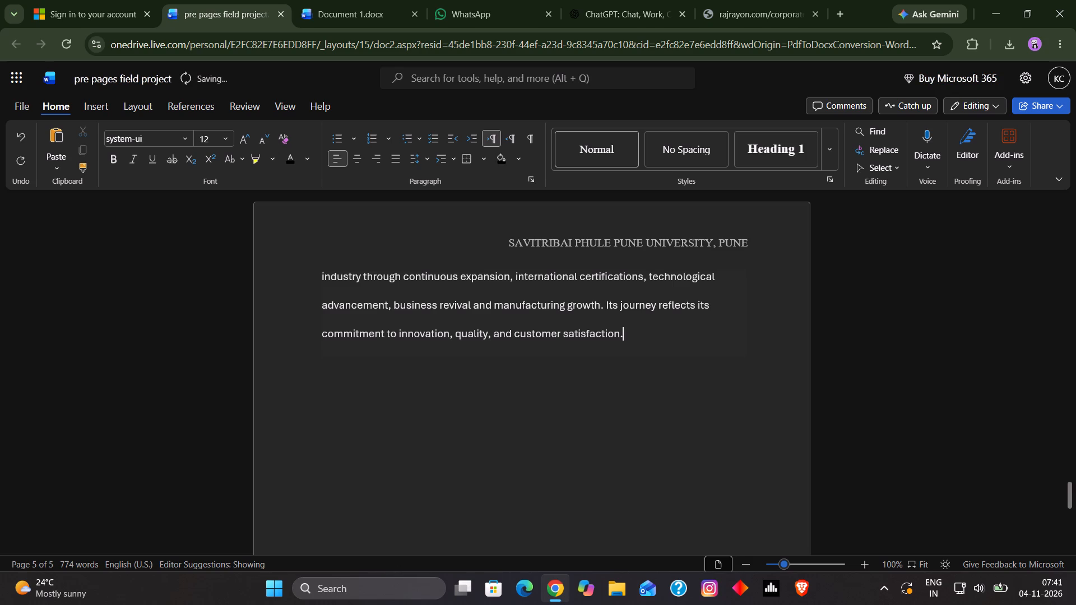
Set the text highlight to No Color at the end of the section 3.5 paragraph.
right_click(730, 317)
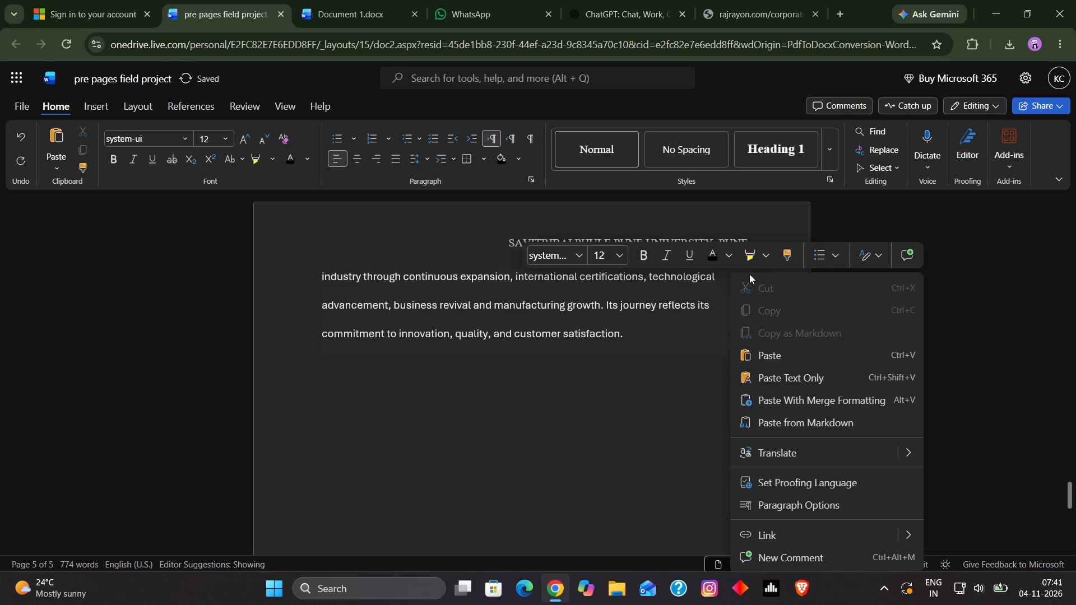
click(763, 257)
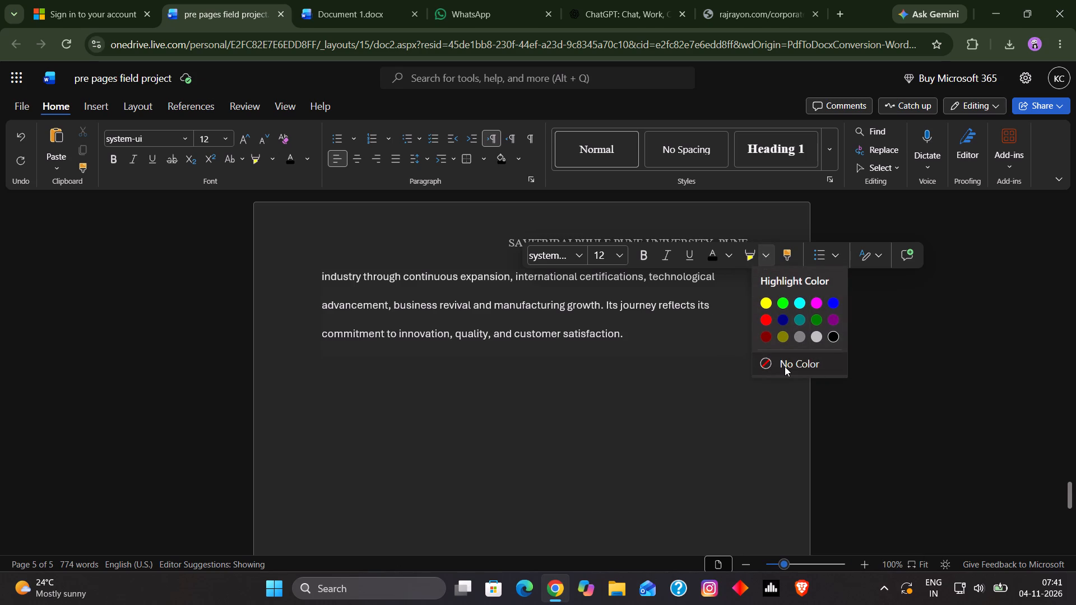
click(785, 366)
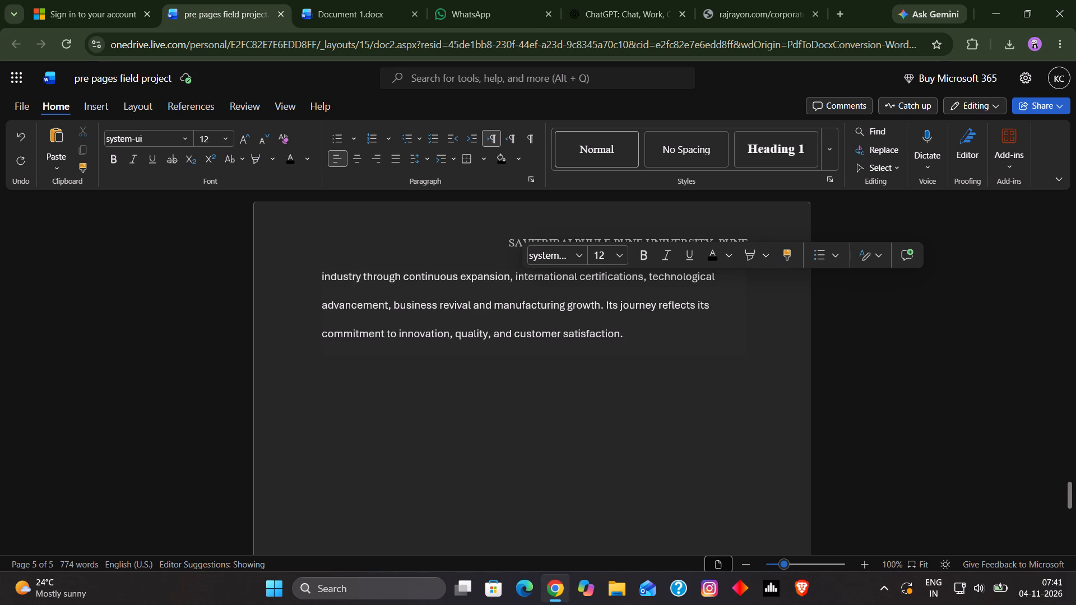
Start a new line in the empty paragraph below the section 3.5 text.
click(758, 368)
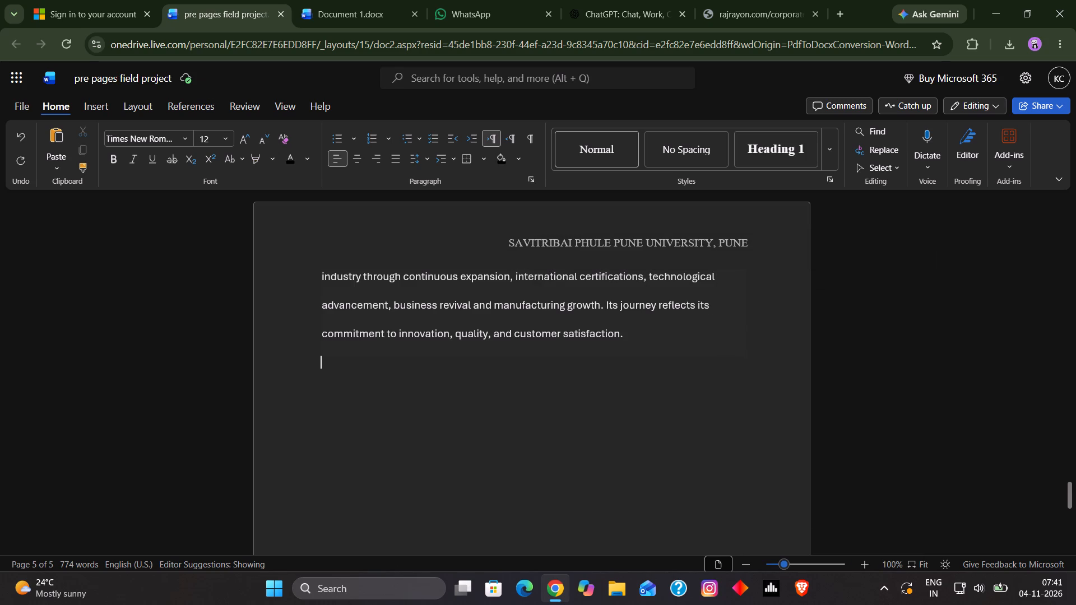
key(space)
key(Return)
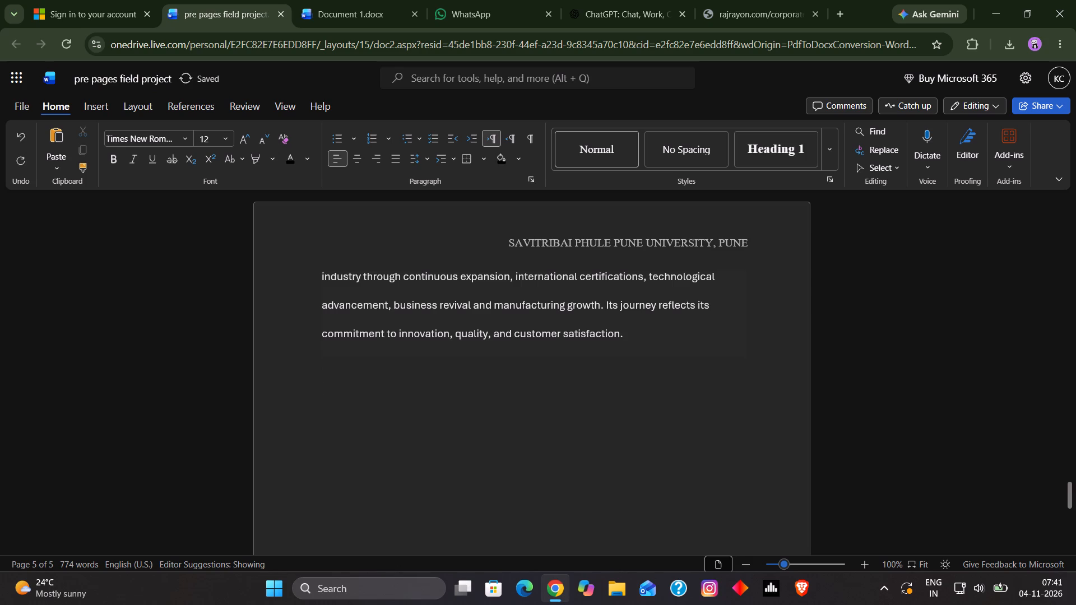
Delete the extra blank line below the section 3.5 paragraph.
key(BackSpace)
Try to clear the text highlight from the whole Raj Rayon Industries Limited paragraph under 3.5 ACHIEVEMNTS.
scroll(684, 459, up, 2)
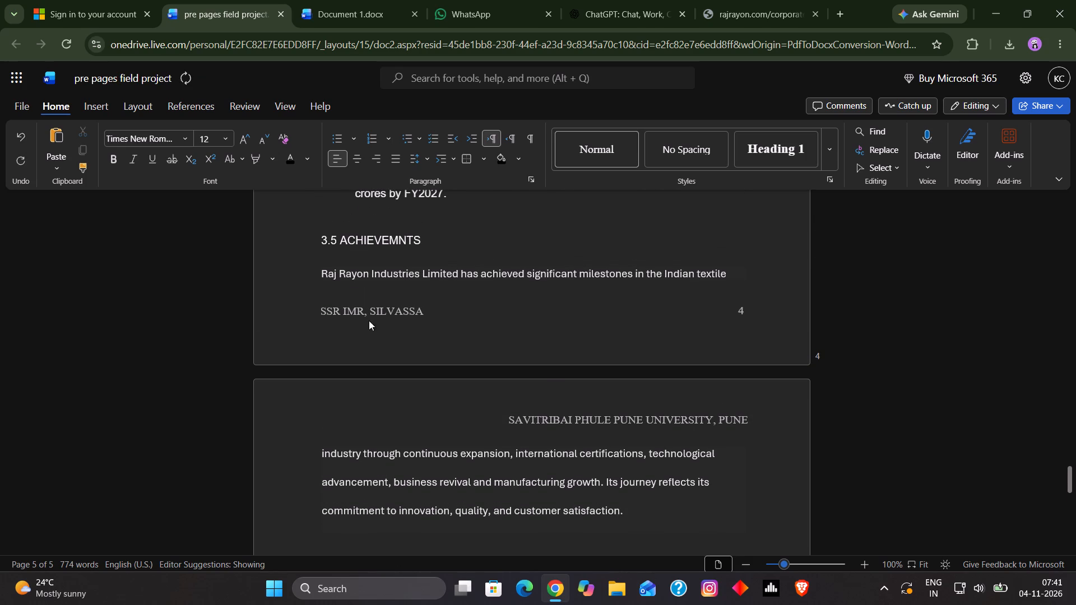
drag(309, 281, 658, 510)
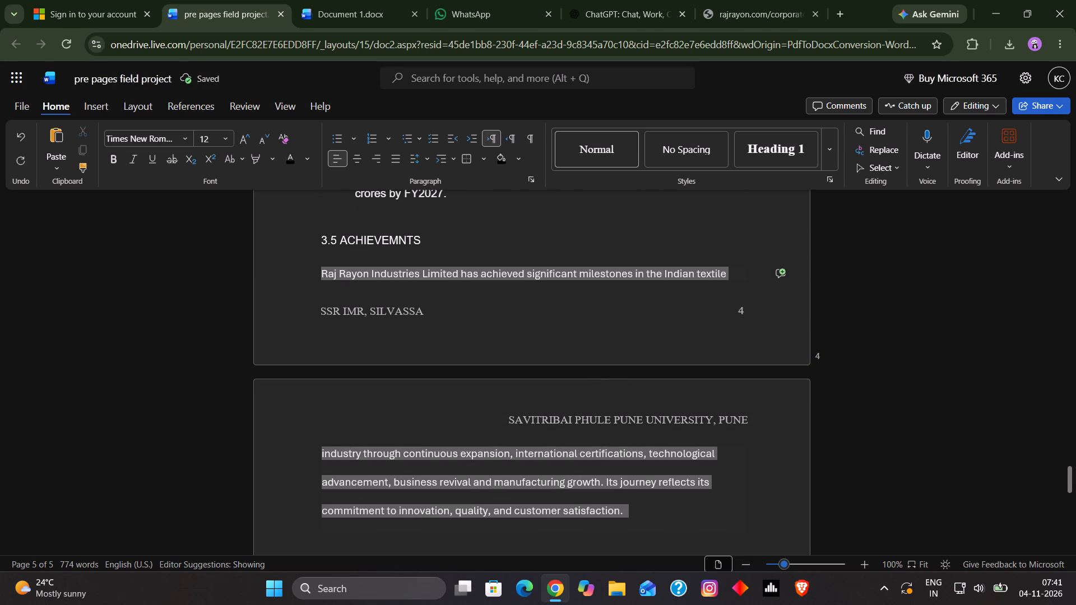
drag(658, 510, 677, 517)
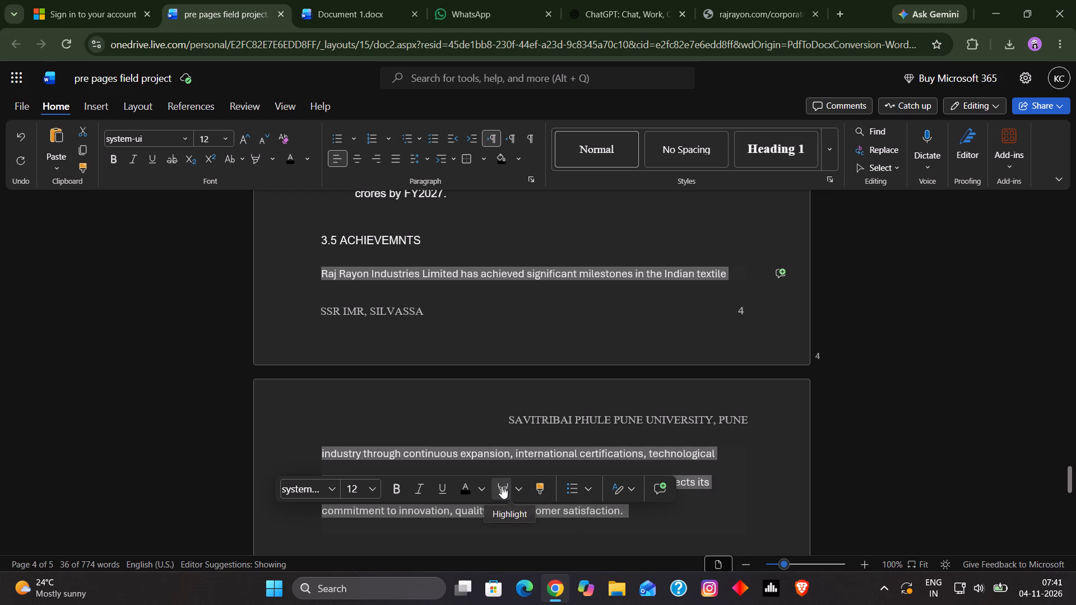
click(502, 486)
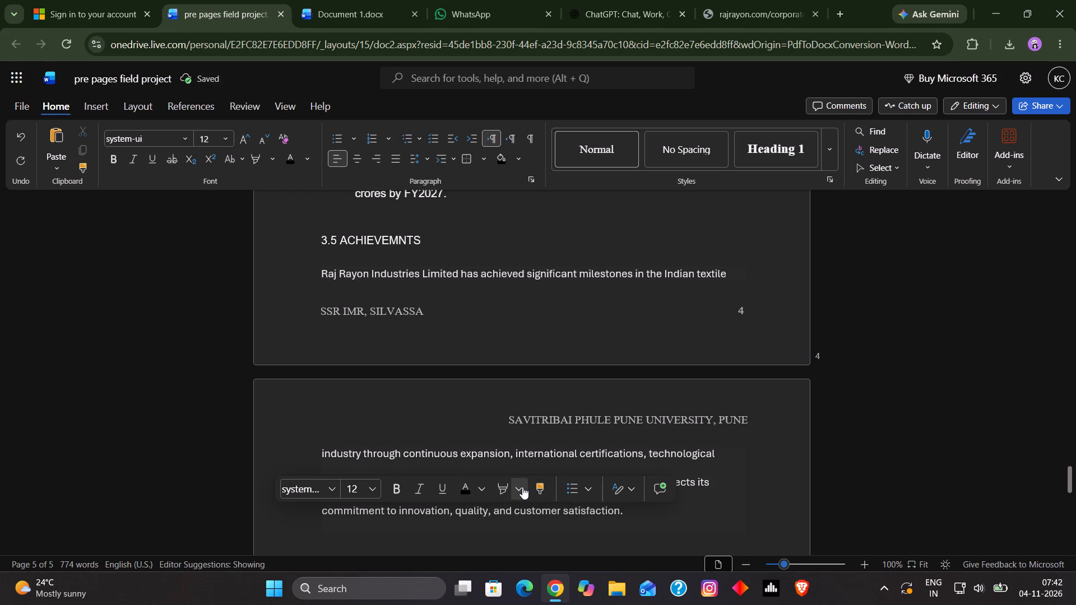
click(522, 487)
click(531, 463)
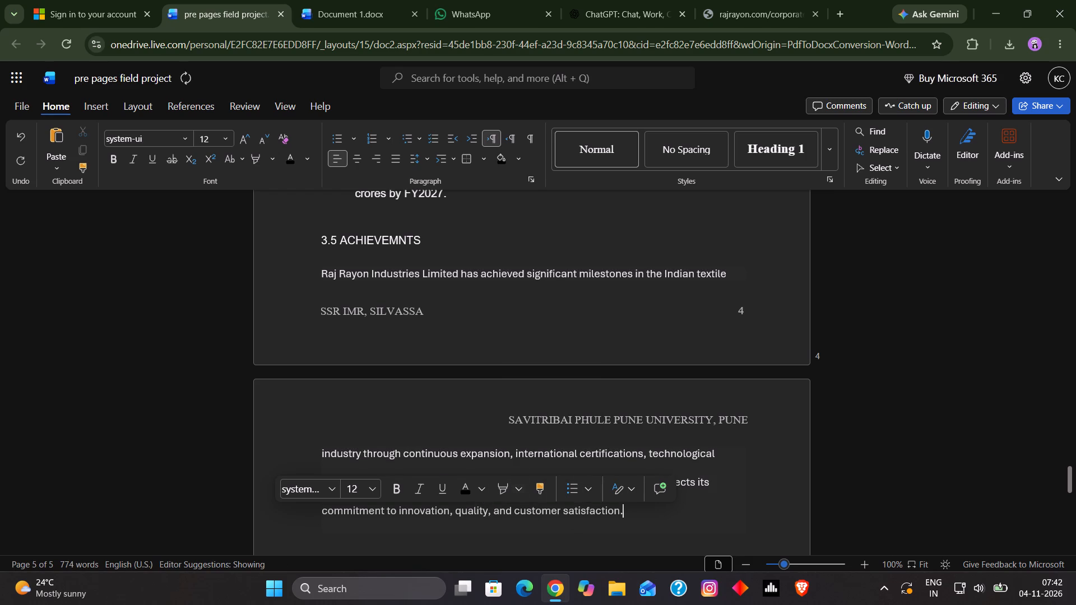
click(752, 470)
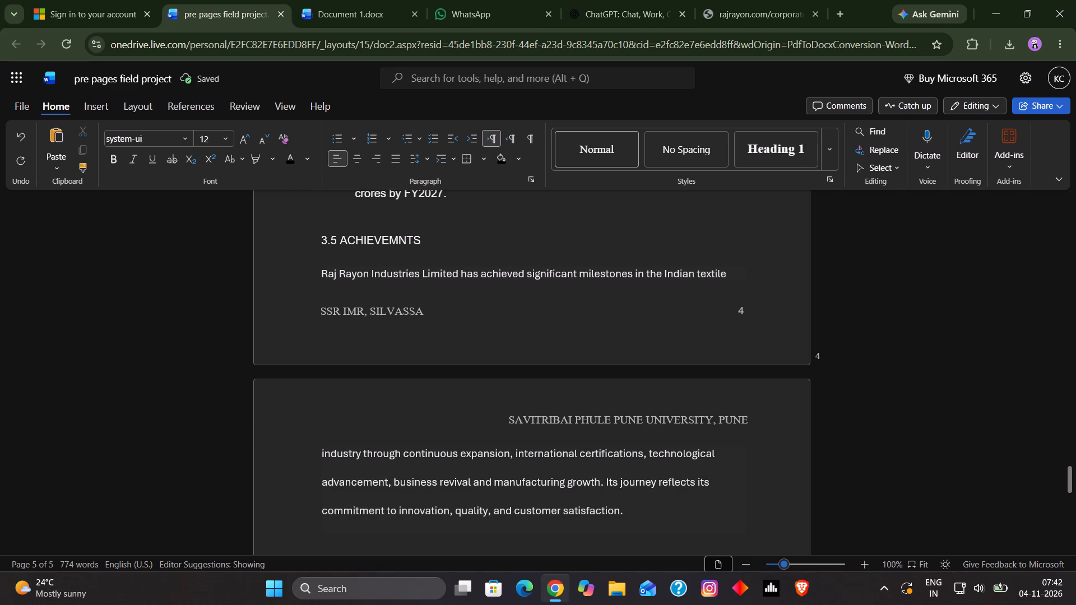
Insert a space in the empty line below the section 3.5 paragraph.
click(766, 534)
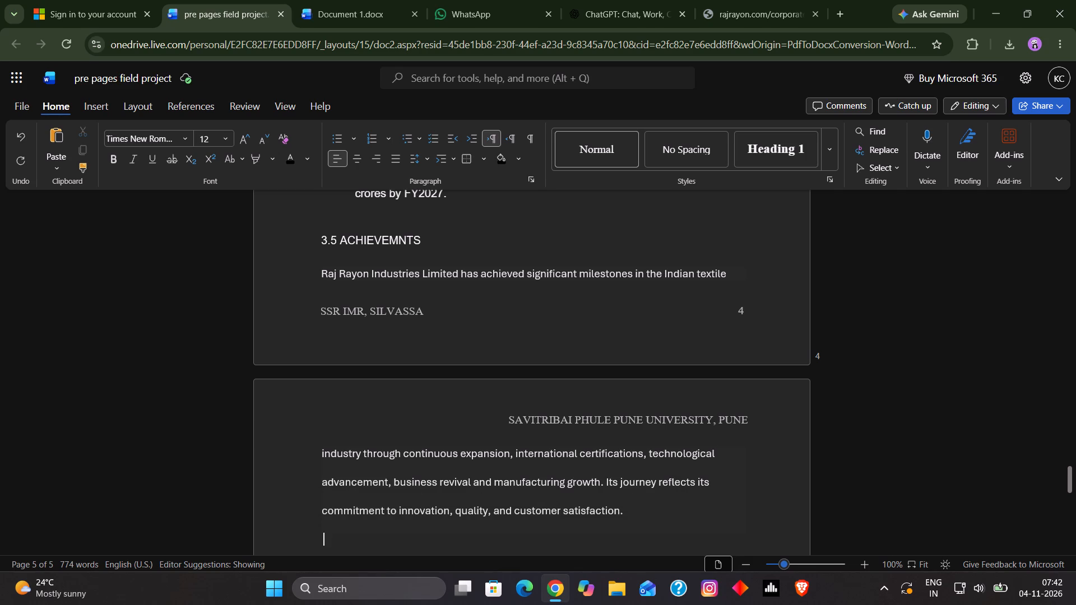
scroll(345, 384, down, 1)
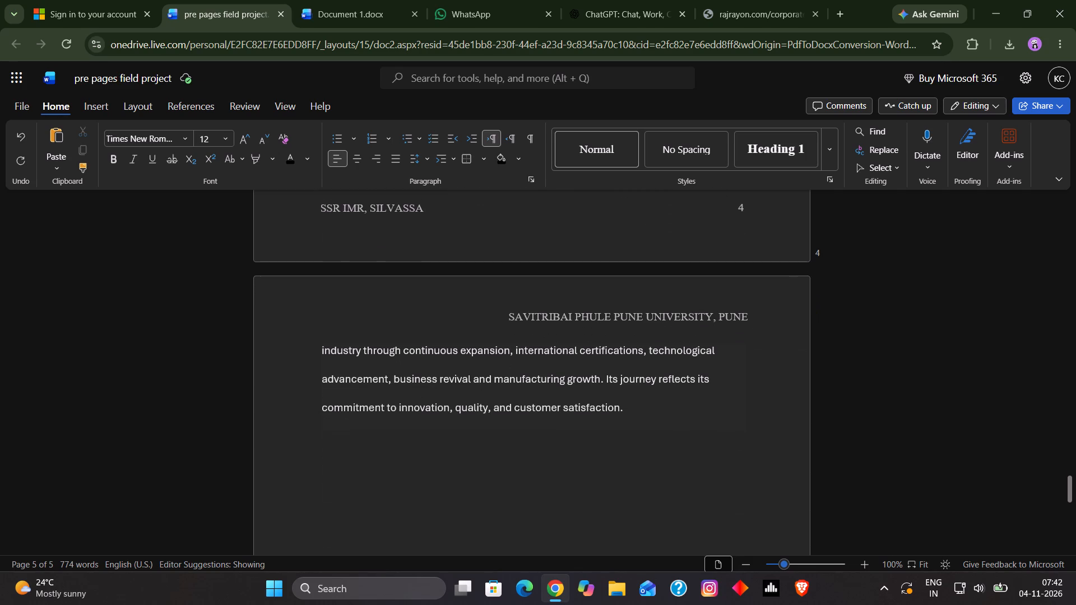
scroll(345, 384, down, 1)
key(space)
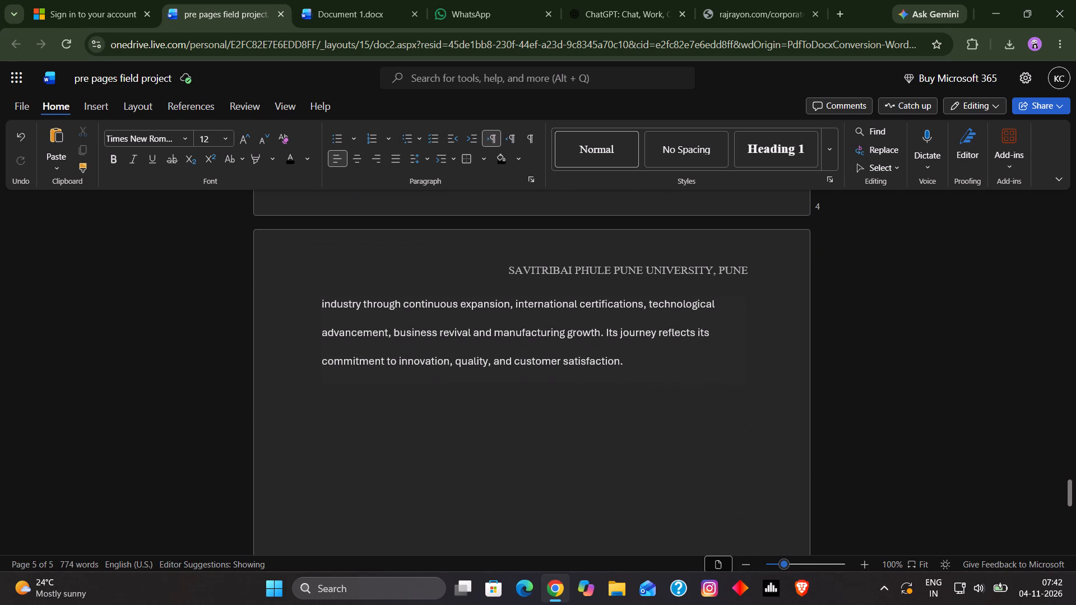
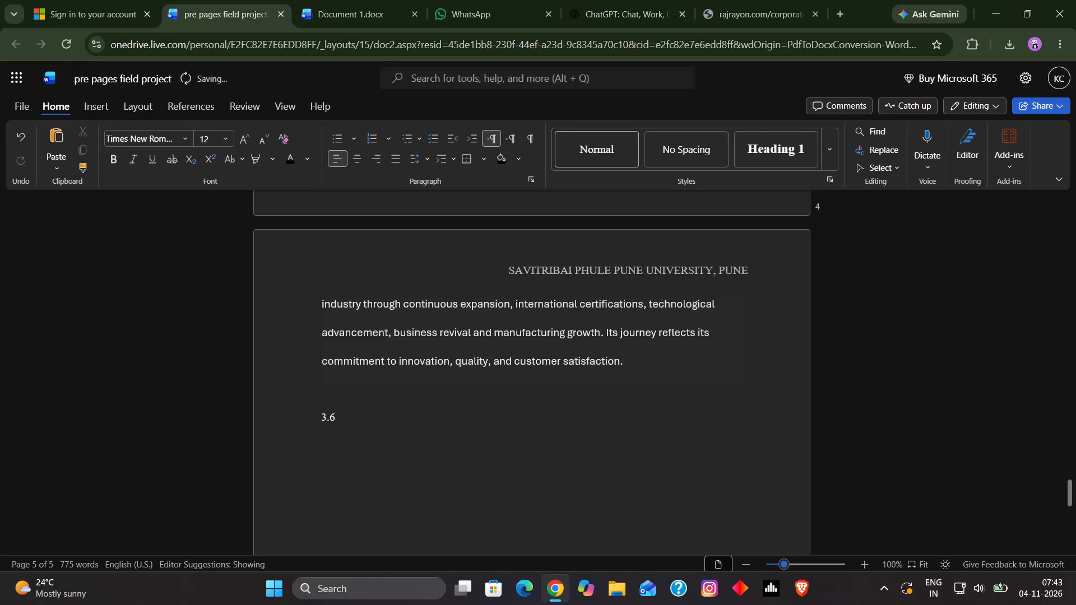
Add the heading text starting with "COMPETIT" after the number 3.6 below the section 3.5 paragraph.
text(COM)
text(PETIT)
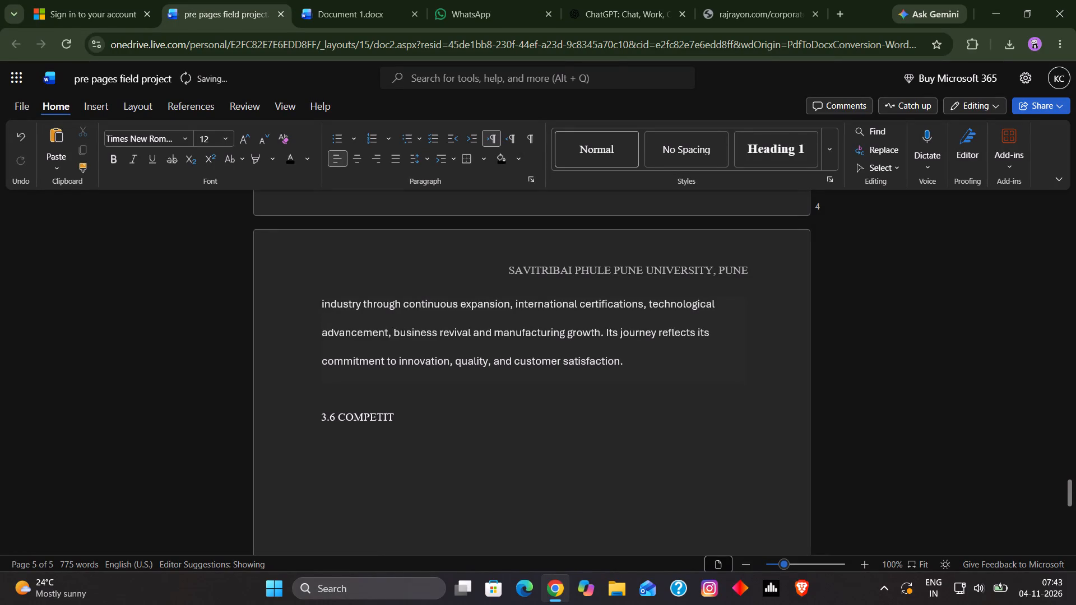
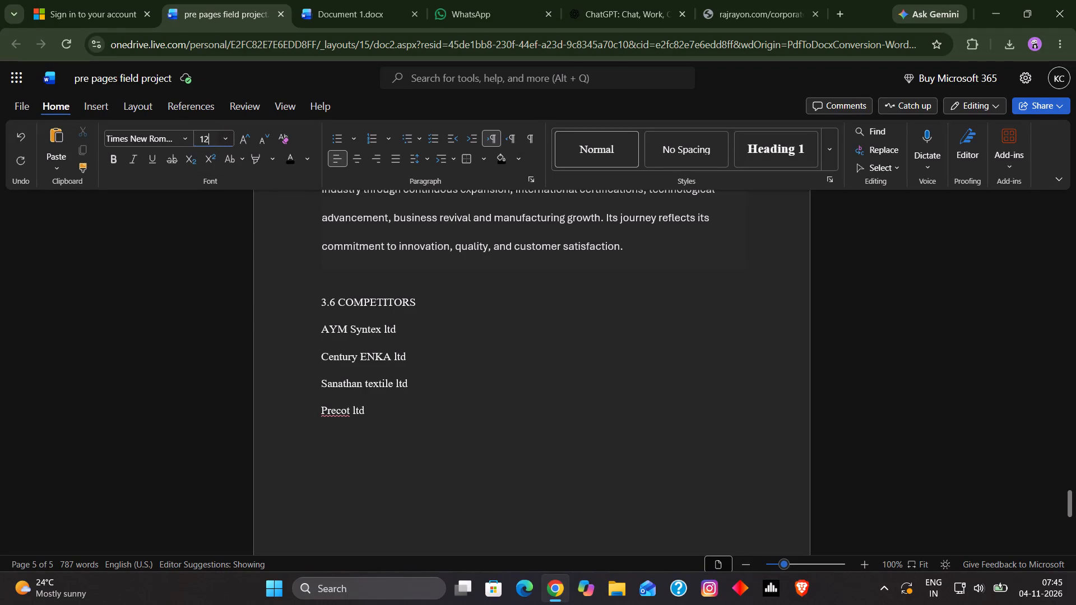
Set the font size to 14 and start a new line of text with "4" below "Precot ltd" in the project document.
key(BackSpace)
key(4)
click(333, 463)
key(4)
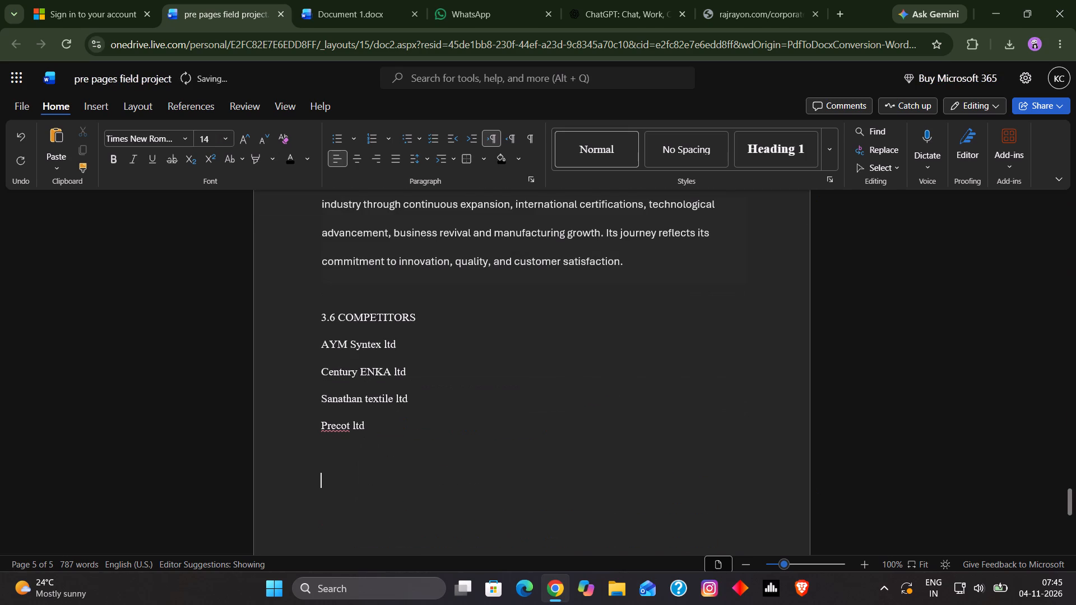
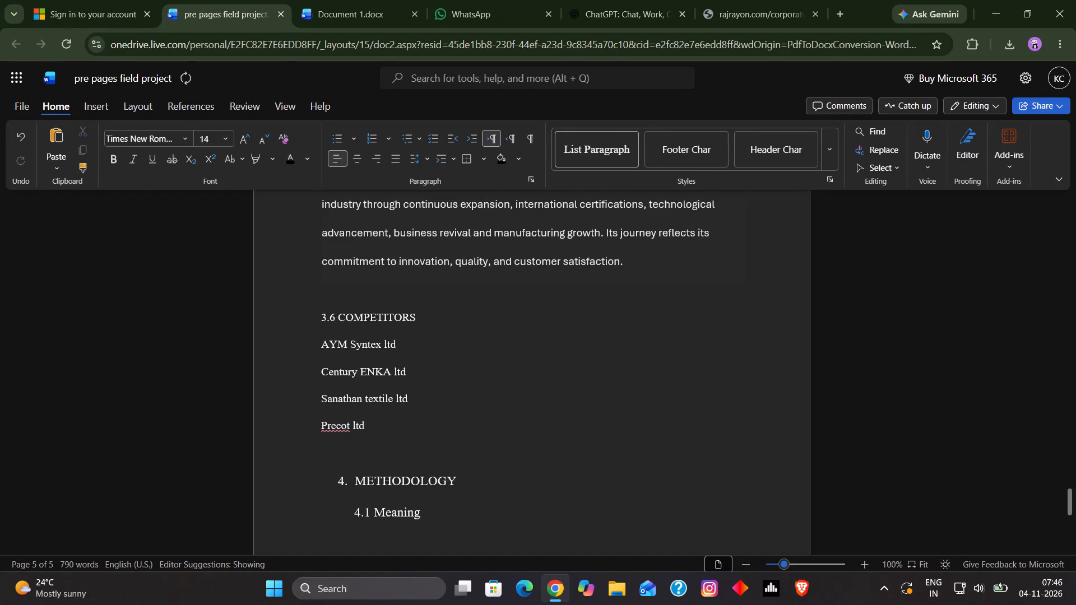
Extend the 4.1 subheading under METHODOLOGY so that it reads "4.1 Meaning of Methodo".
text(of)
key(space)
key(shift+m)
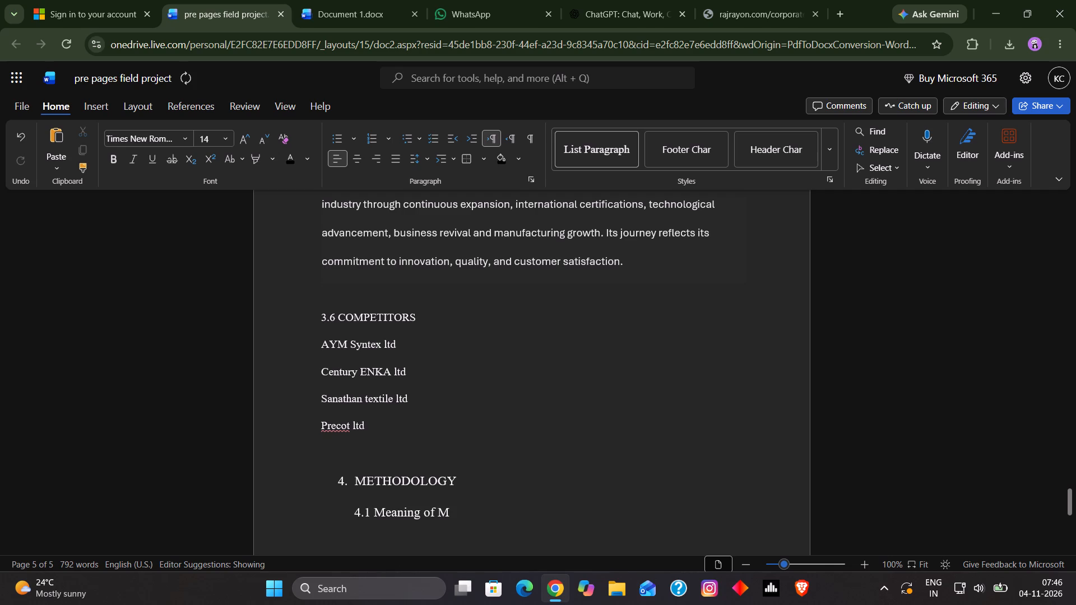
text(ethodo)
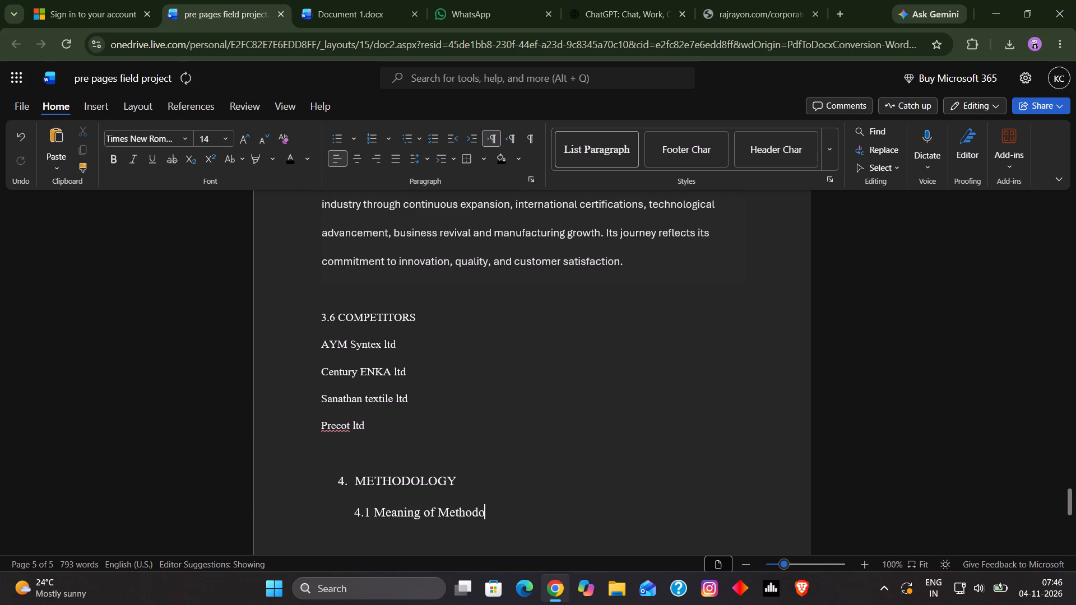
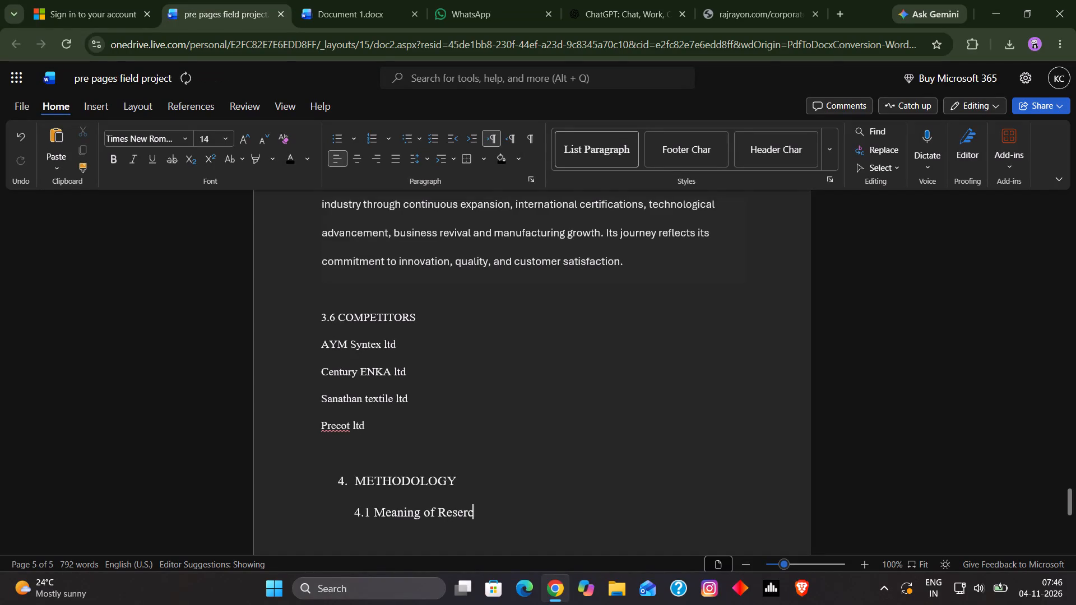
Complete the 4.1 subheading under METHODOLOGY as "Meaning of Research", using the spelling suggestion for its last word, with a new line below.
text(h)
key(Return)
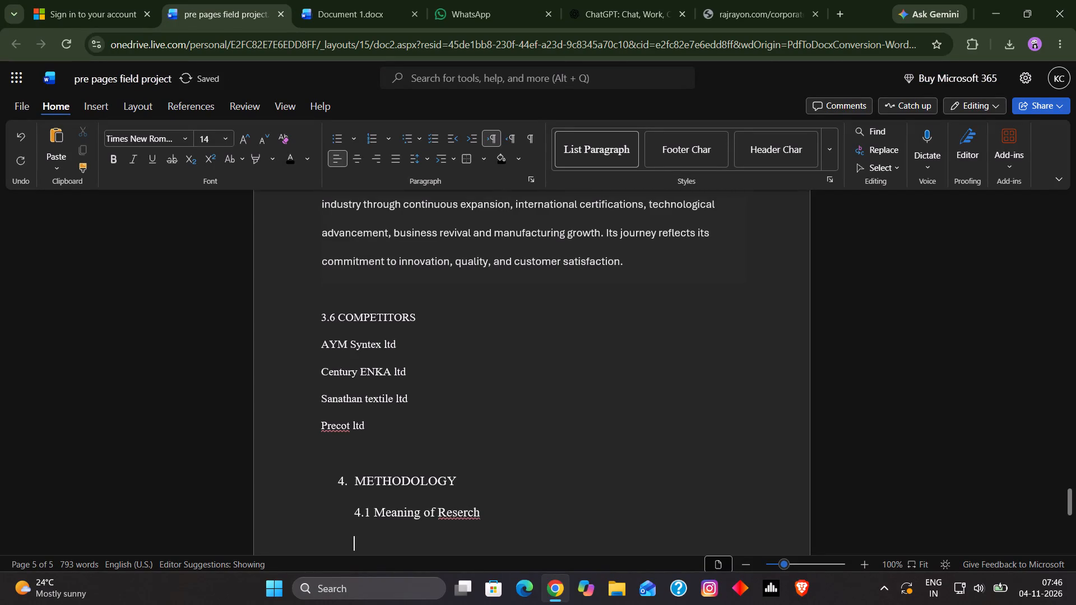
click(457, 509)
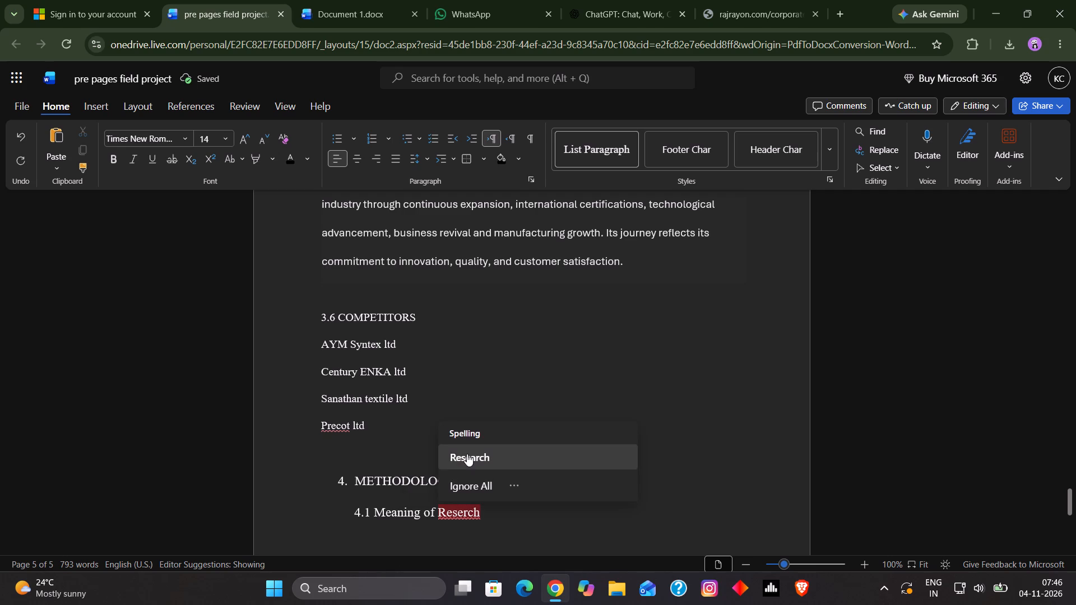
click(468, 454)
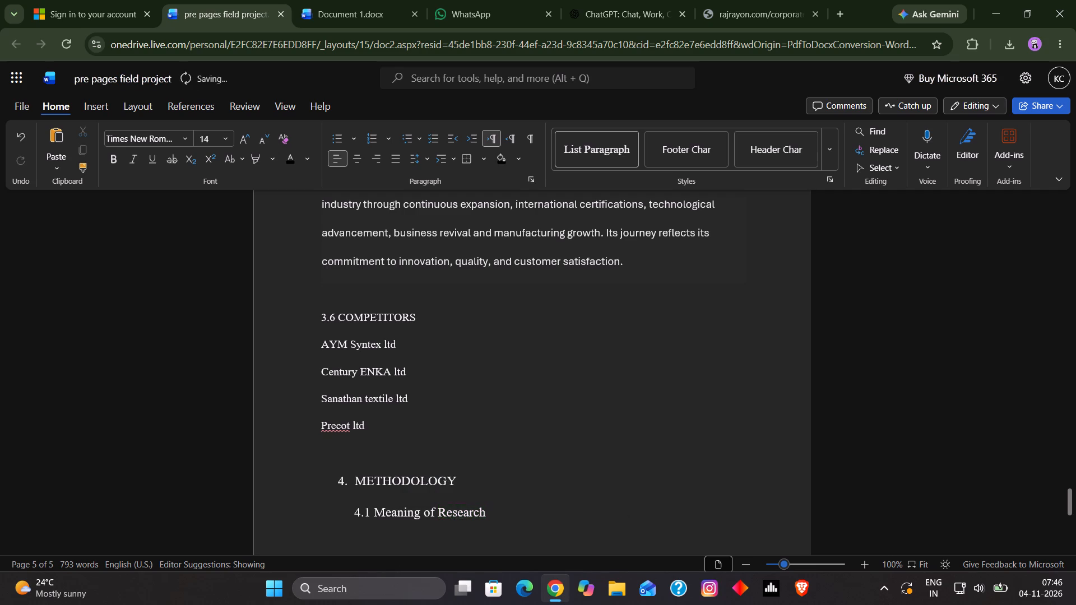
click(500, 518)
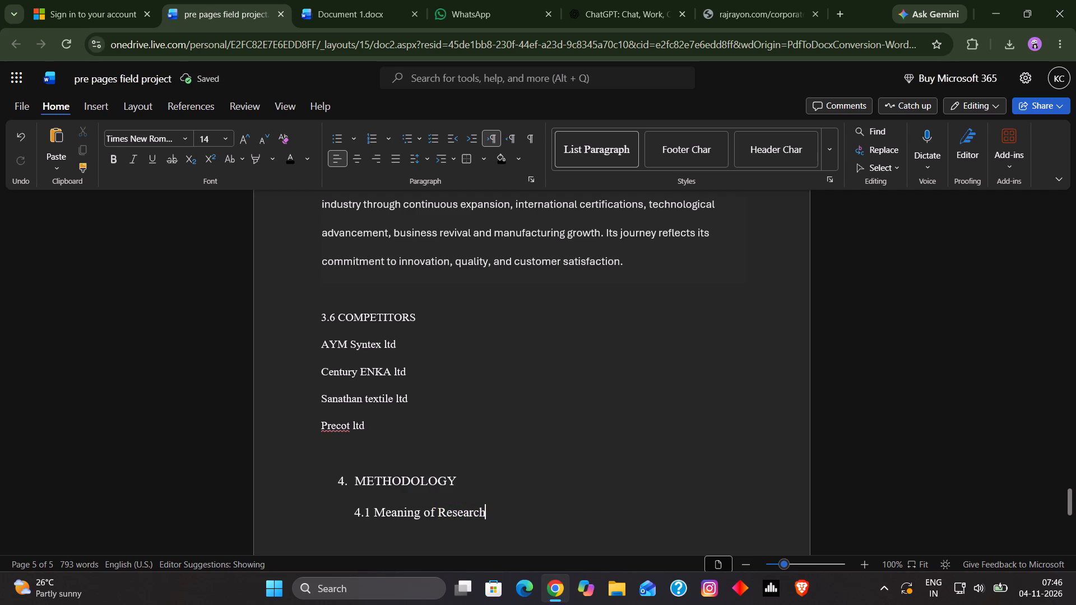
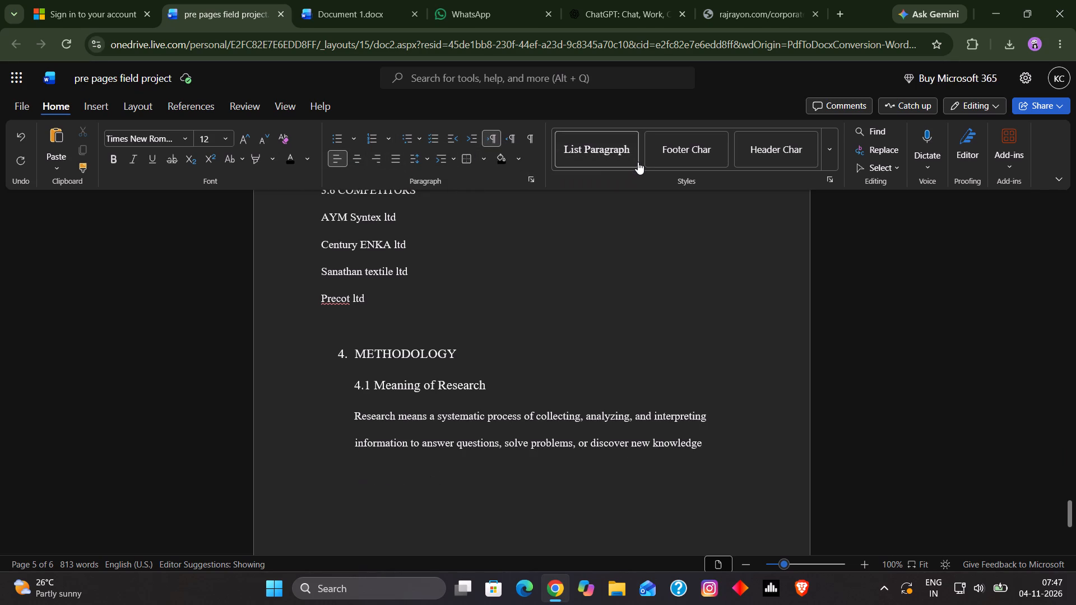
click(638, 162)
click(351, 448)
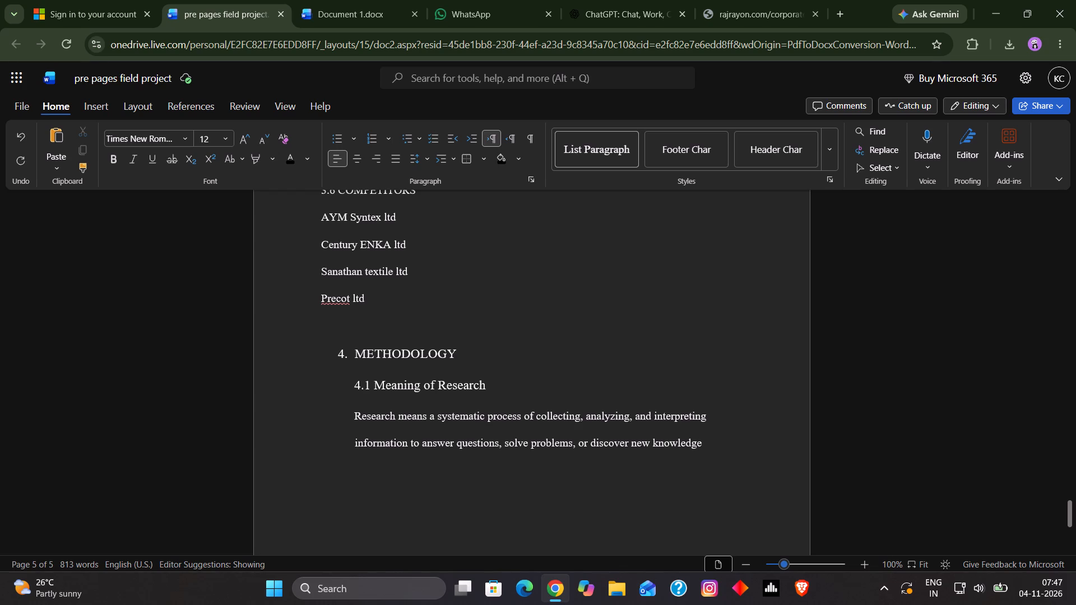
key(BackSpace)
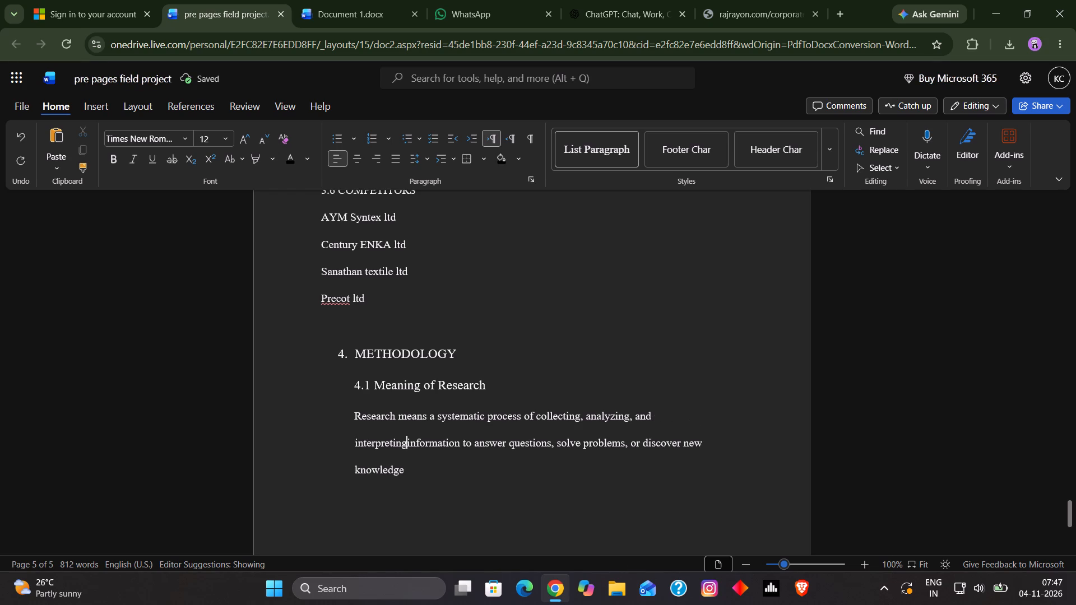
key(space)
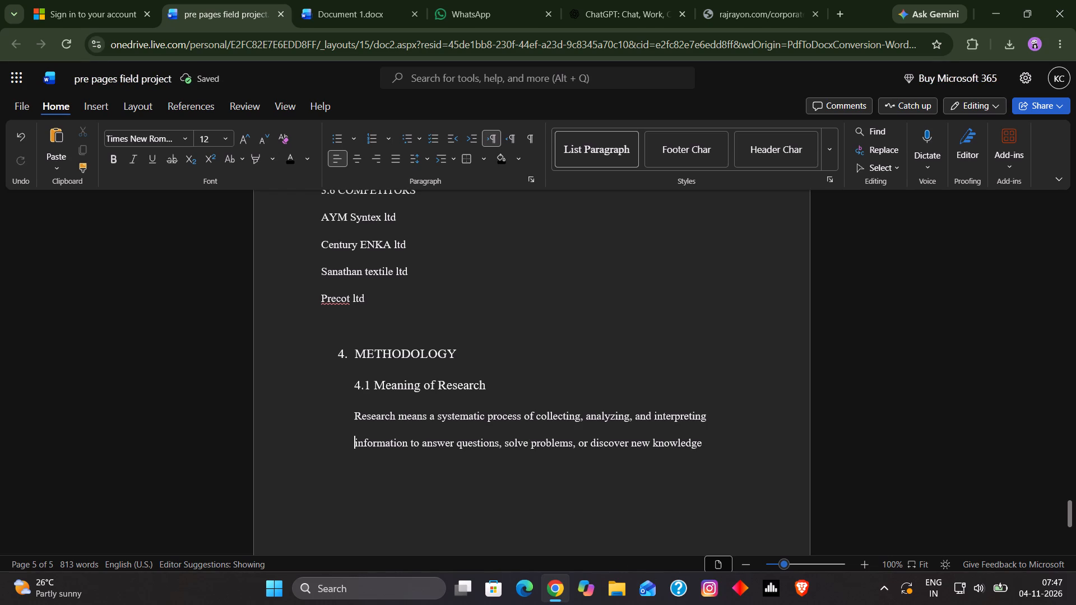
Set the font size of the research definition paragraph under 4.1 Meaning of Research to 13 and return to the end of its text.
drag(352, 410, 710, 455)
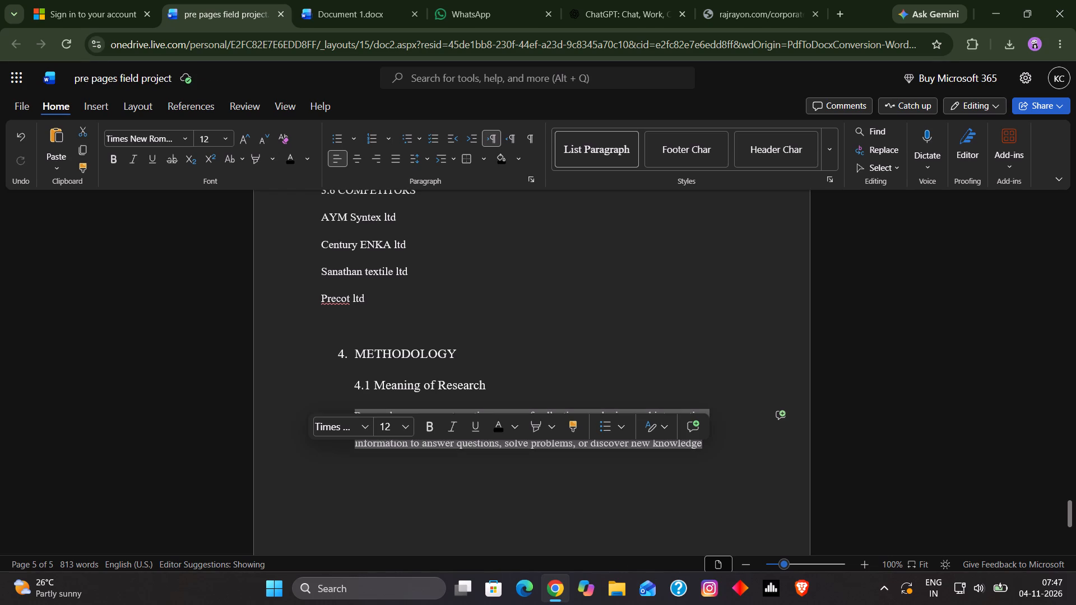
click(210, 139)
click(210, 139)
key(BackSpace)
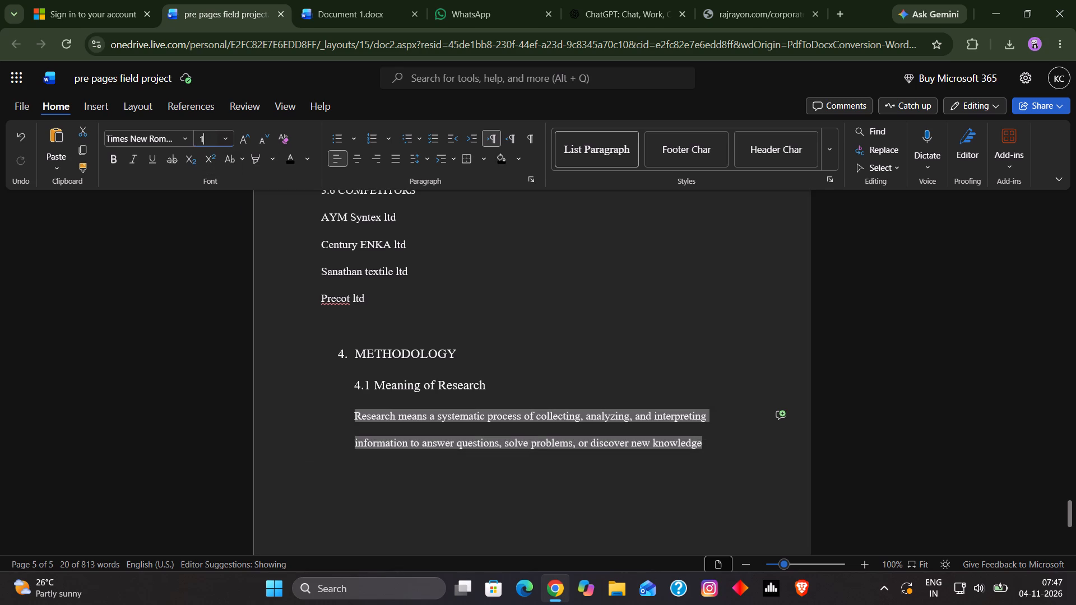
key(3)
click(226, 129)
click(717, 449)
click(736, 453)
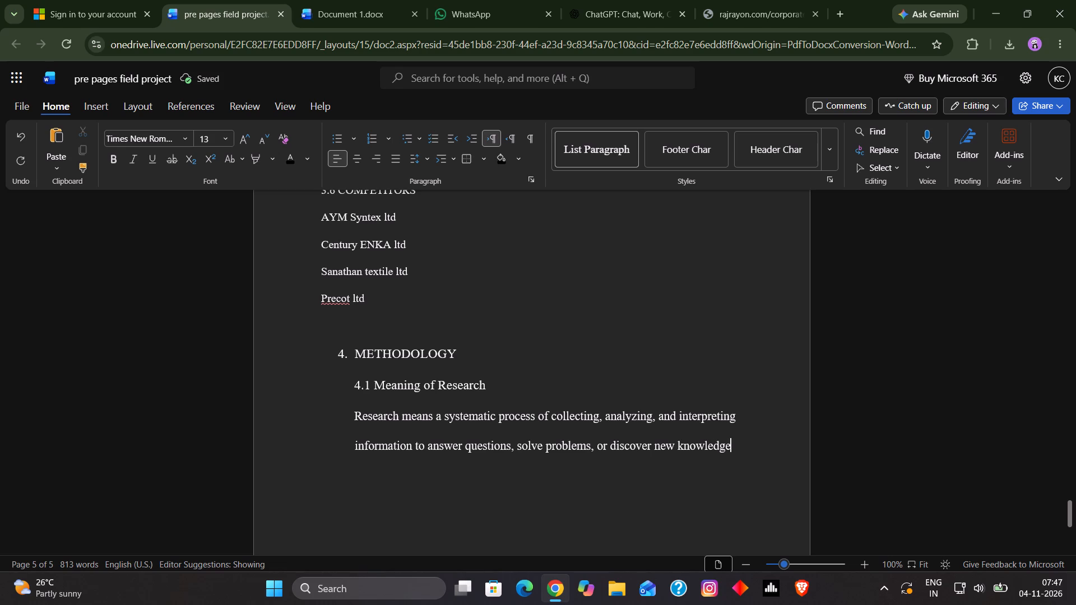
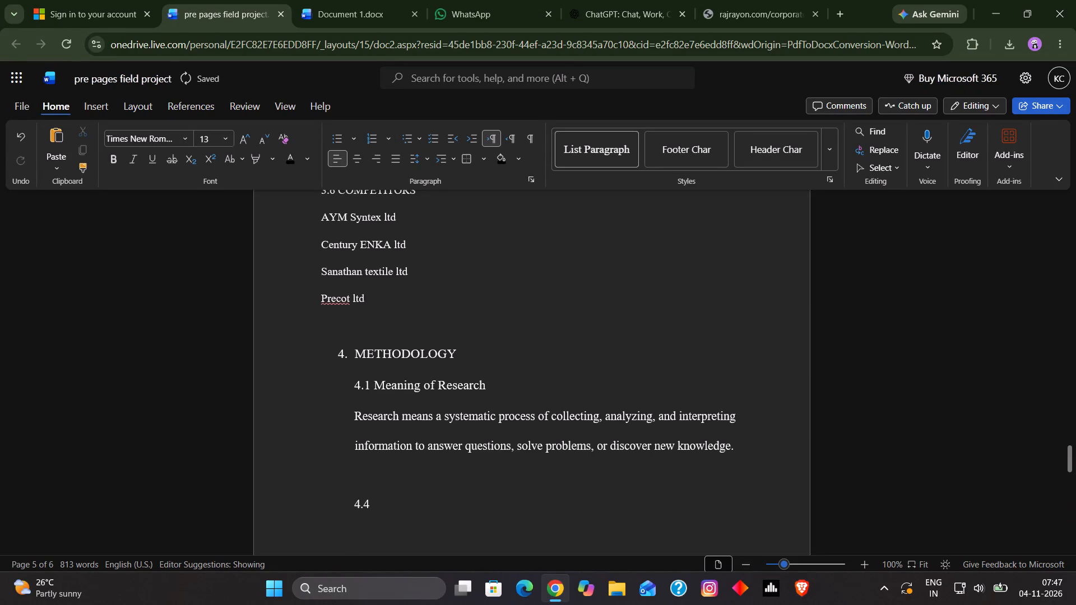
Delete the digit after the point in the mistyped subsection number "4.4" below the Meaning of Research paragraph.
key(BackSpace)
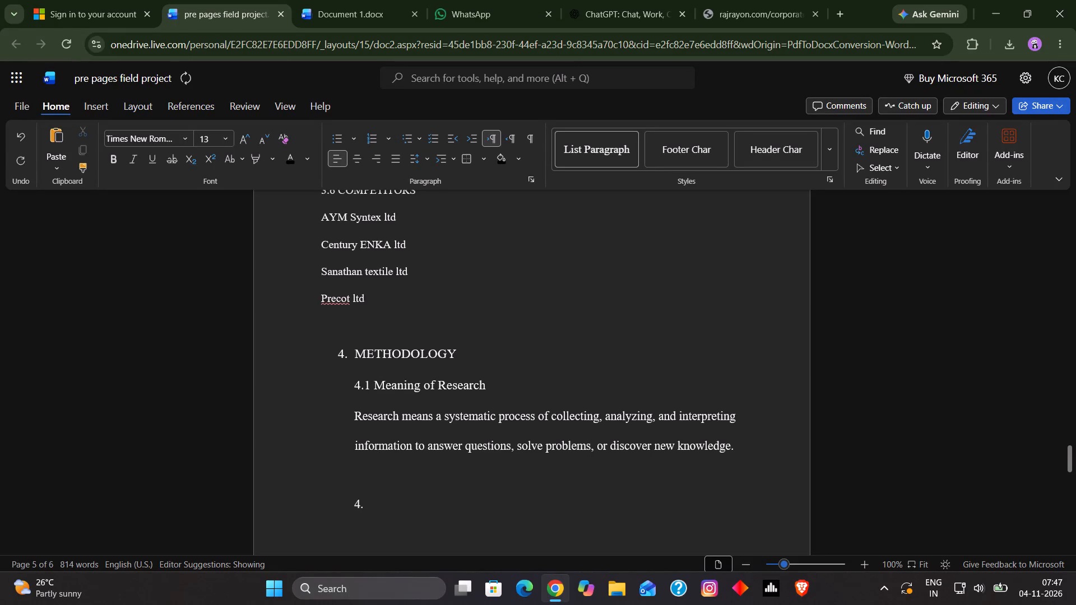
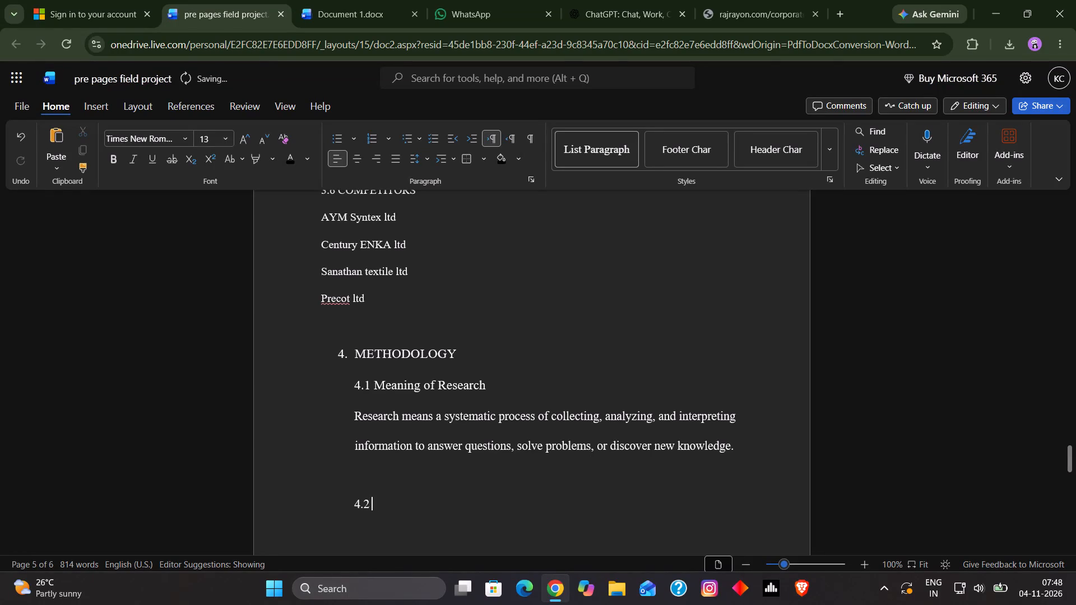
Add the heading text "Research Design" after the number 4.2 in the METHODOLOGY section.
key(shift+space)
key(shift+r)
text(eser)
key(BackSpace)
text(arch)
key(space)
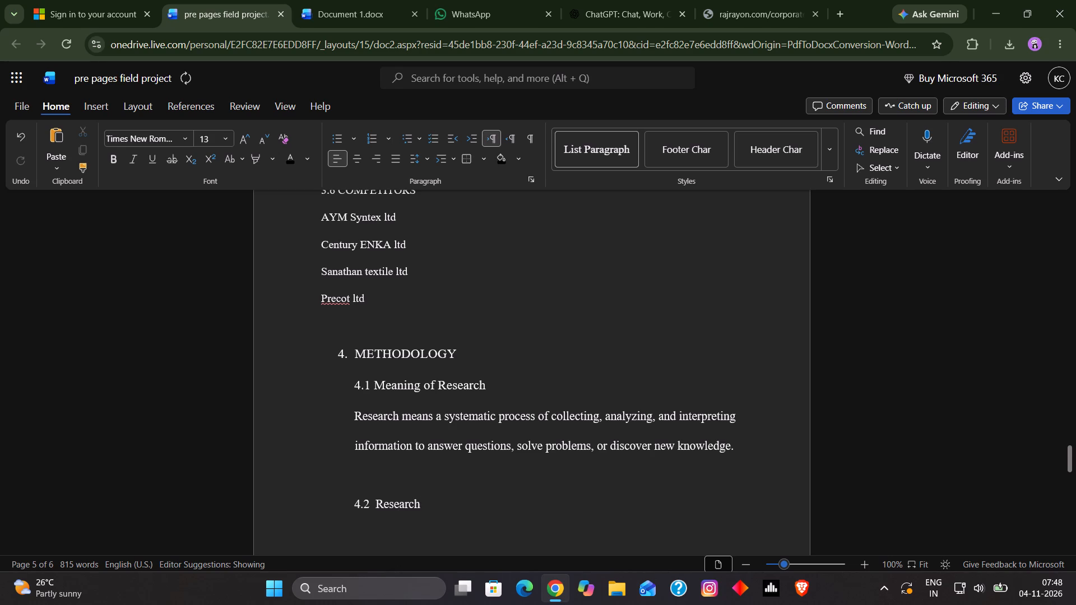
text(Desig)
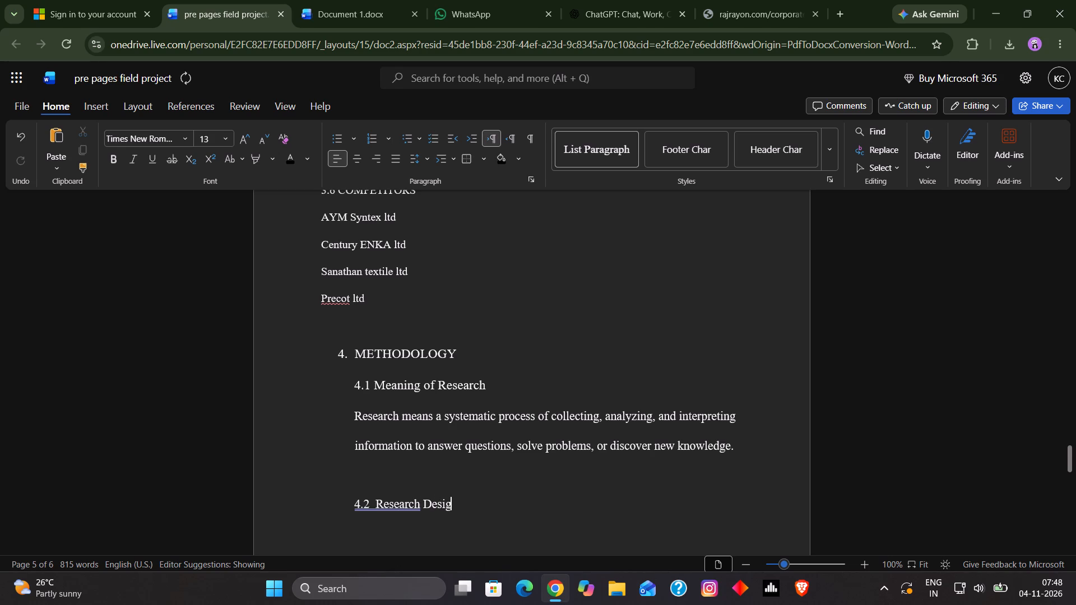
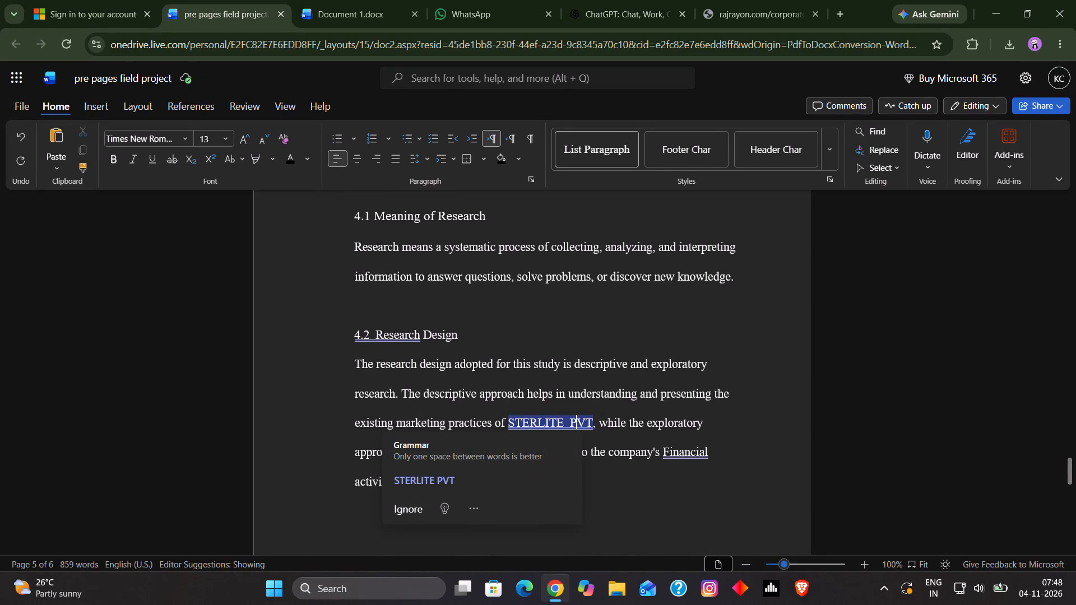
Delete "PVT" and the extra spaces after "STERLITE" in the 4.2 Research Design paragraph.
key(BackSpace)
key(Right)
key(Right)
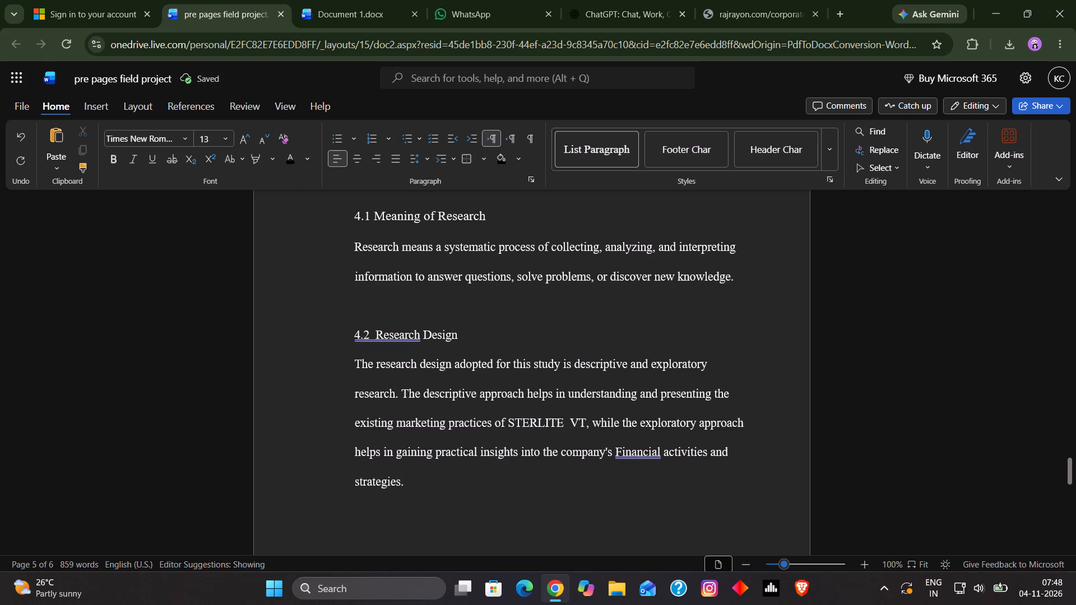
key(BackSpace)
key(BackSpace)
key(BackSpace)
key(BackSpace)
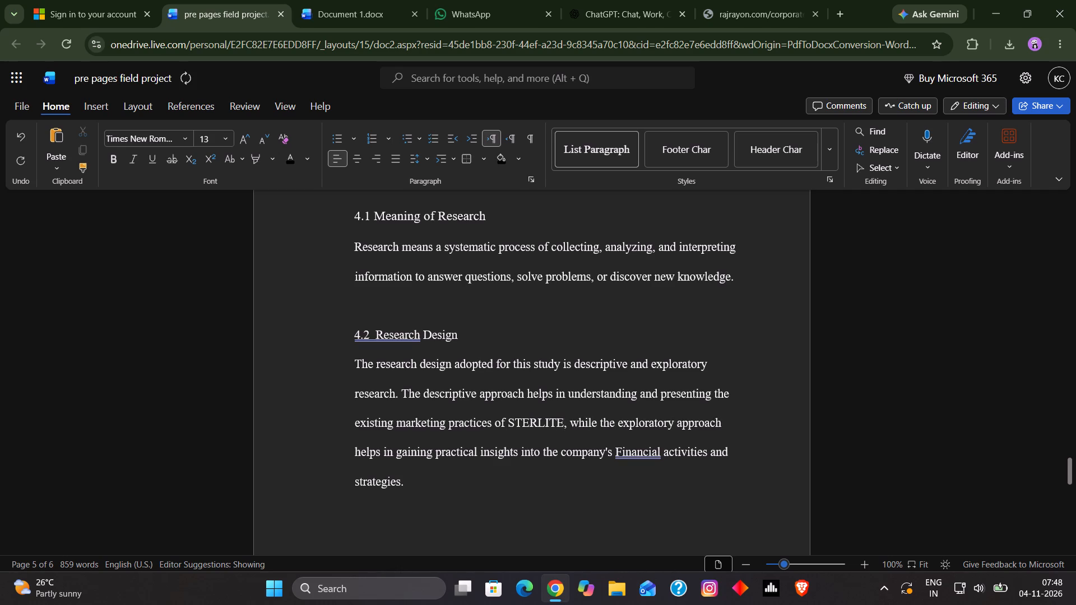
Replace the company name "STERLITE" with "RAJ RAYON" in the 4.2 Research Design paragraph.
key(BackSpace)
key(BackSpace)
key(BackSpace)
key(BackSpace)
key(BackSpace)
key(BackSpace)
key(BackSpace)
key(BackSpace)
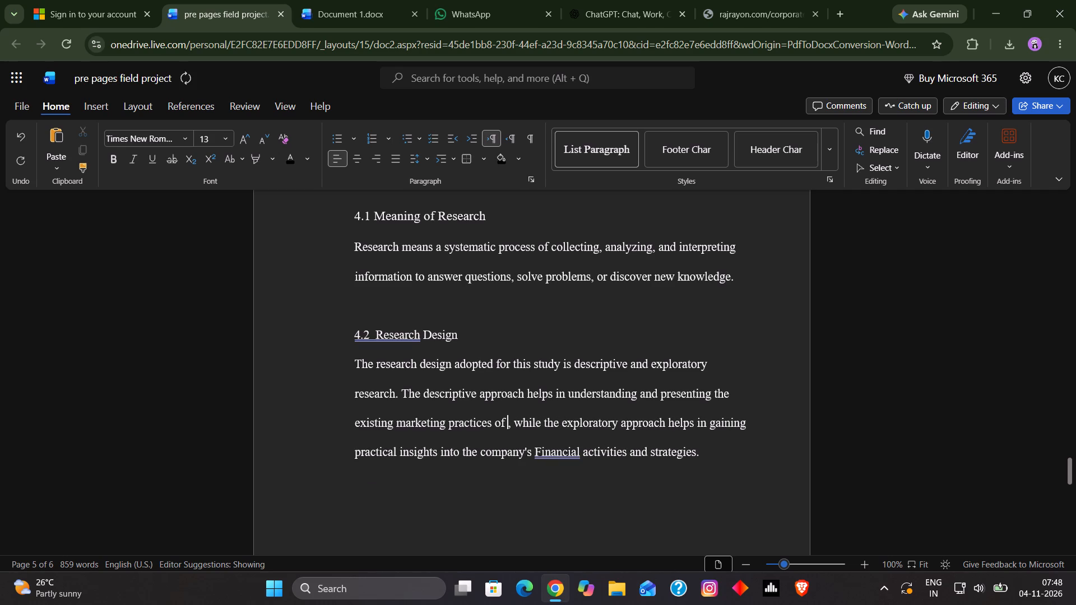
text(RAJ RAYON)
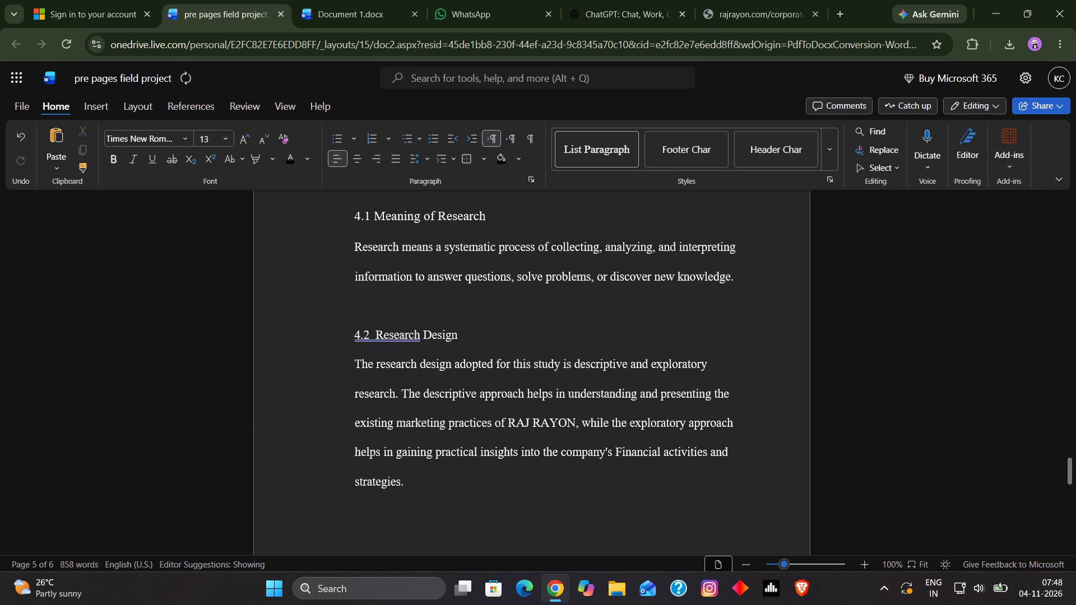
Apply the suggested grammar corrections "financial", "4.2 Research" and "RAYON," in the 4.2 Research Design heading and paragraph.
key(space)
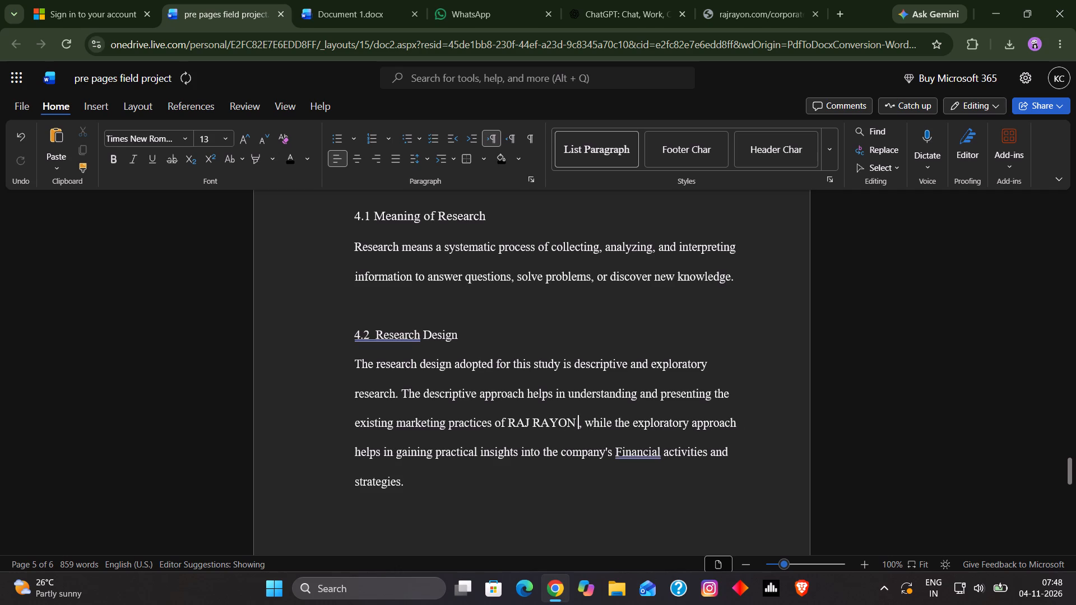
click(651, 454)
click(638, 510)
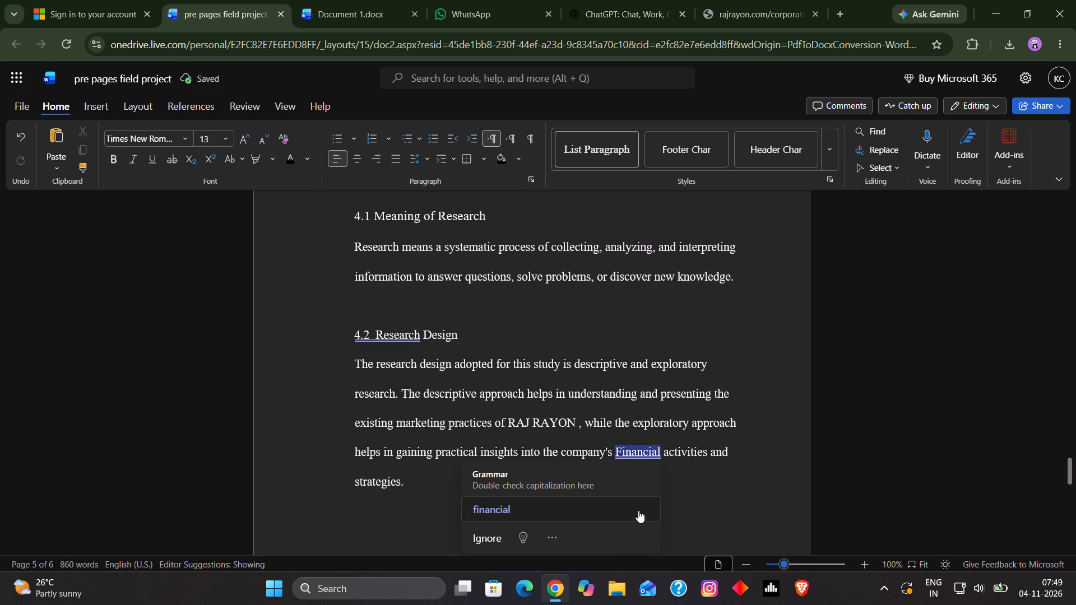
click(377, 339)
click(384, 385)
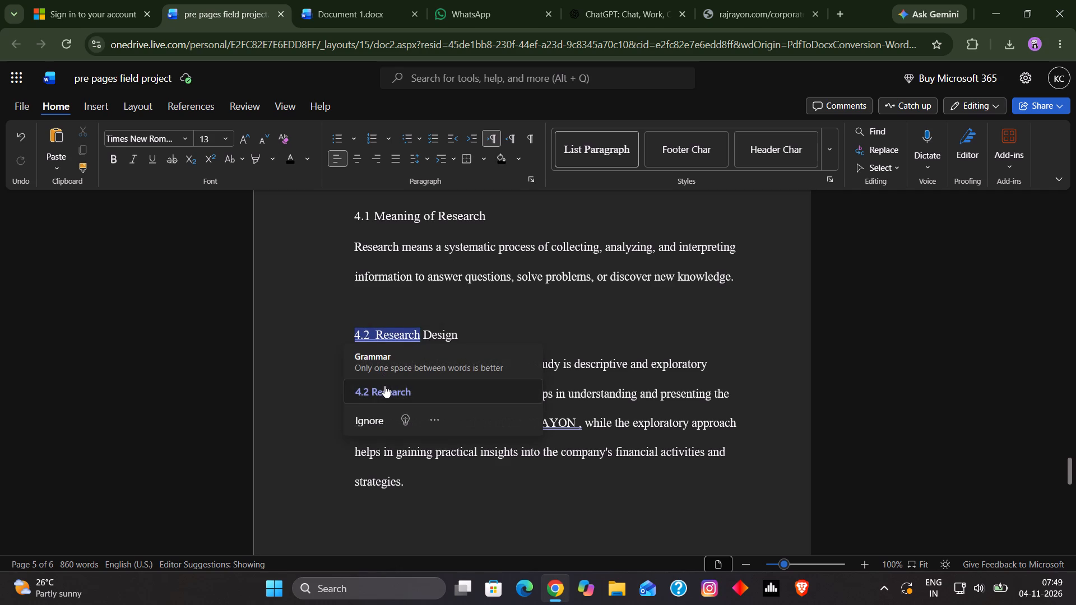
click(553, 431)
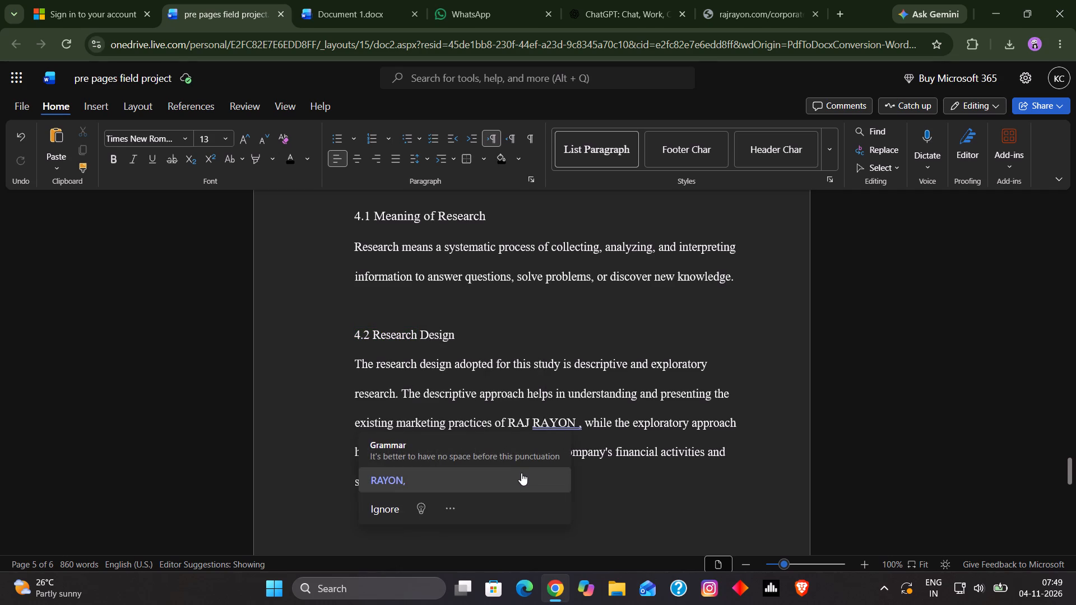
click(521, 473)
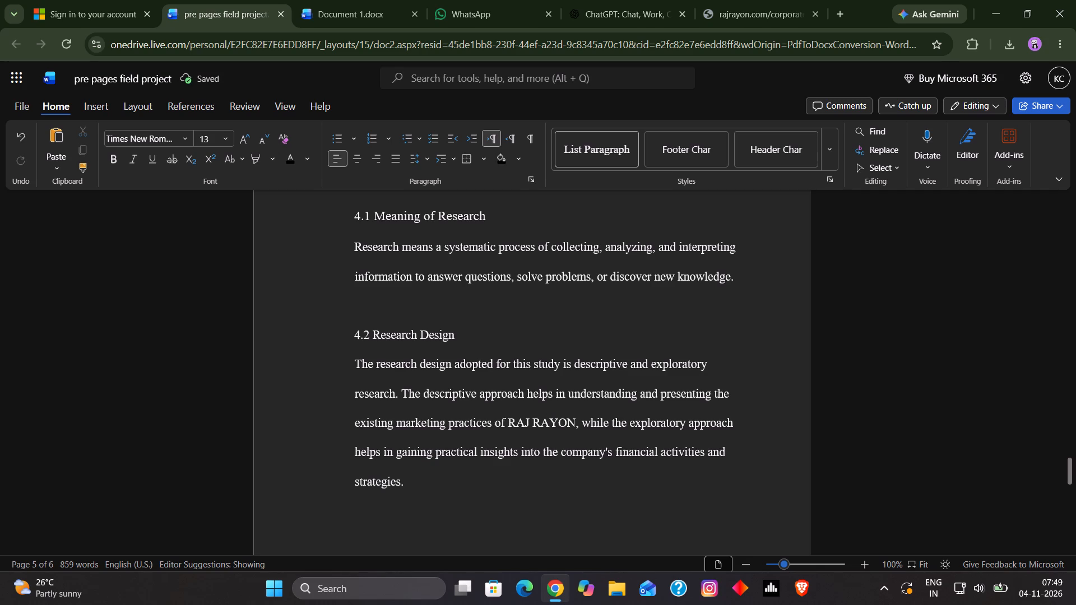
Start a new line below the 4.2 Research Design paragraph, after "strategies.".
click(469, 494)
key(Return)
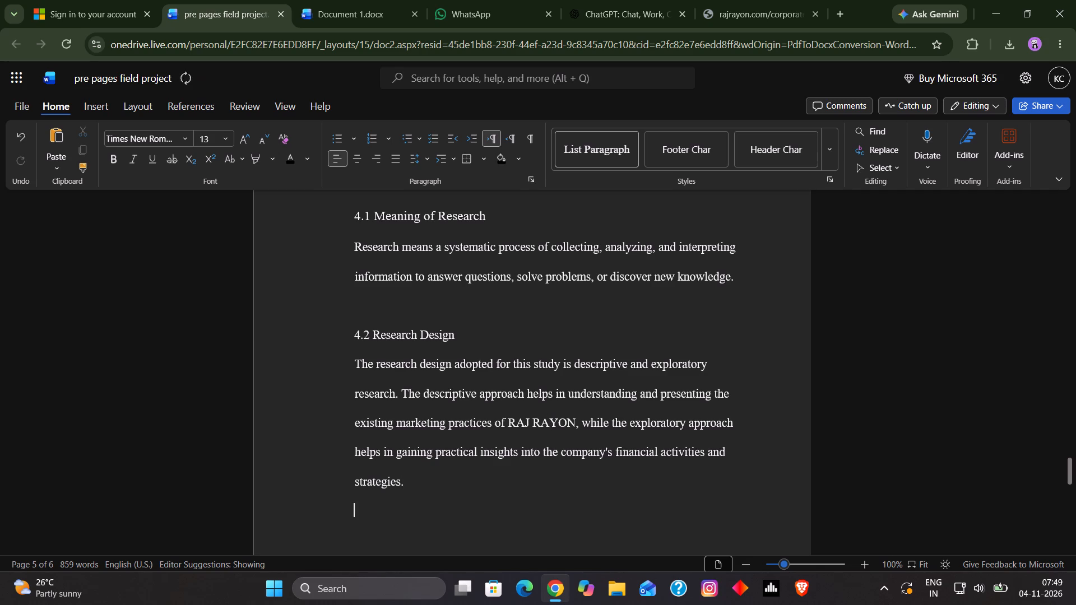
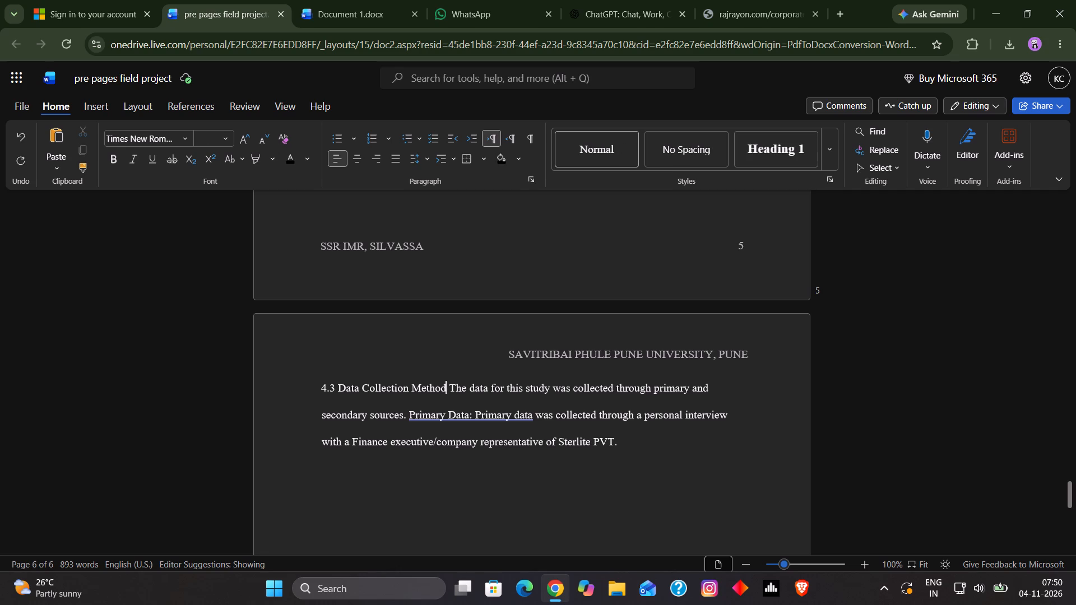
Split the 4.3 paragraph after "4.3 Data Collection Method" so the heading stands on its own line above the body text.
key(Return)
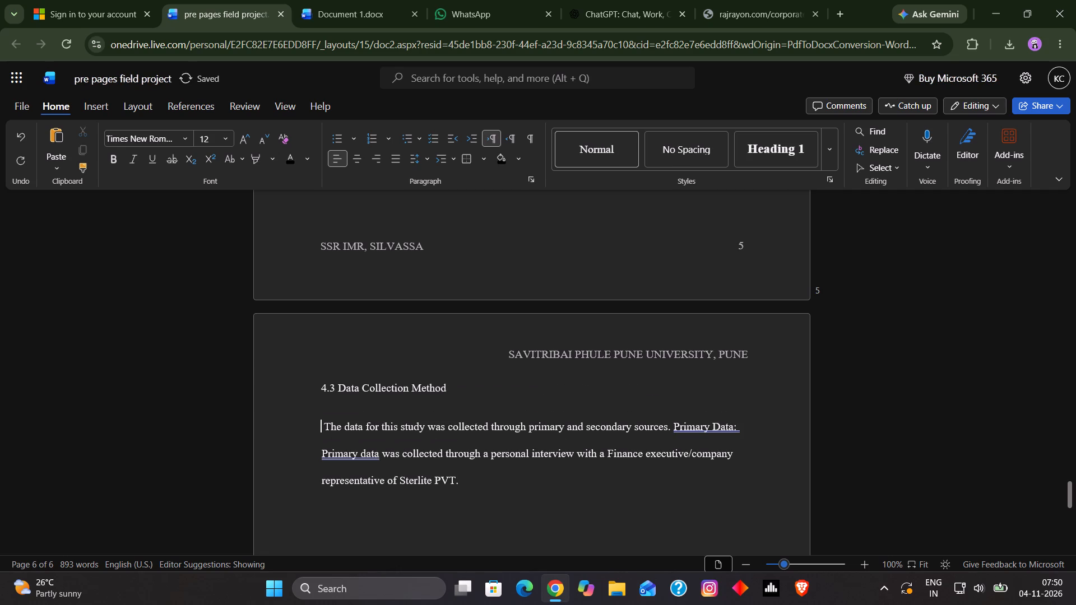
Set the font size of the "4.3 Data Collection Method" heading to 14.
drag(304, 389, 319, 387)
drag(319, 387, 443, 393)
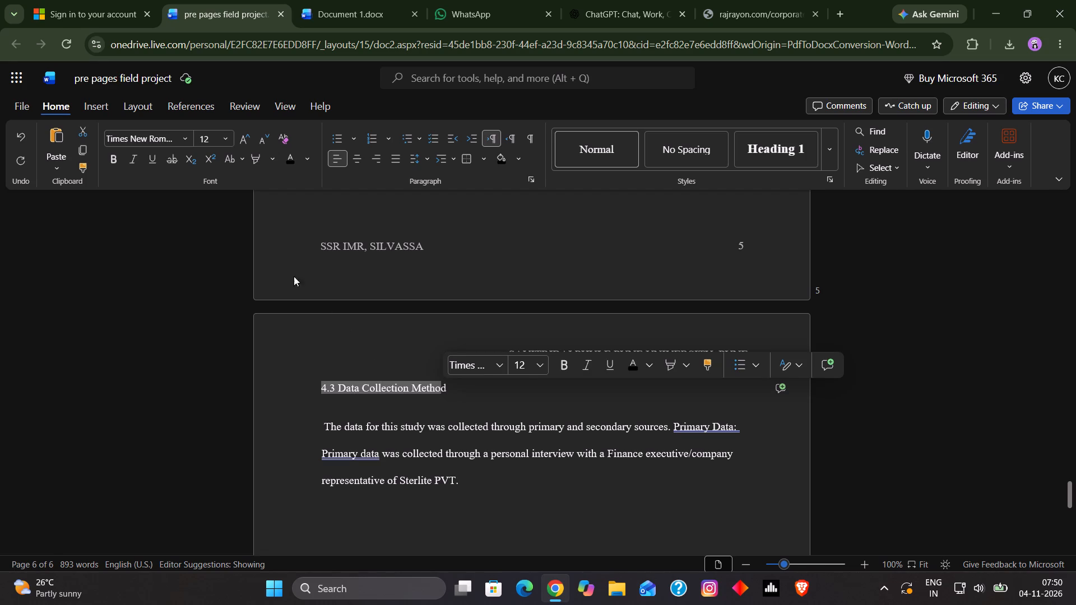
click(225, 133)
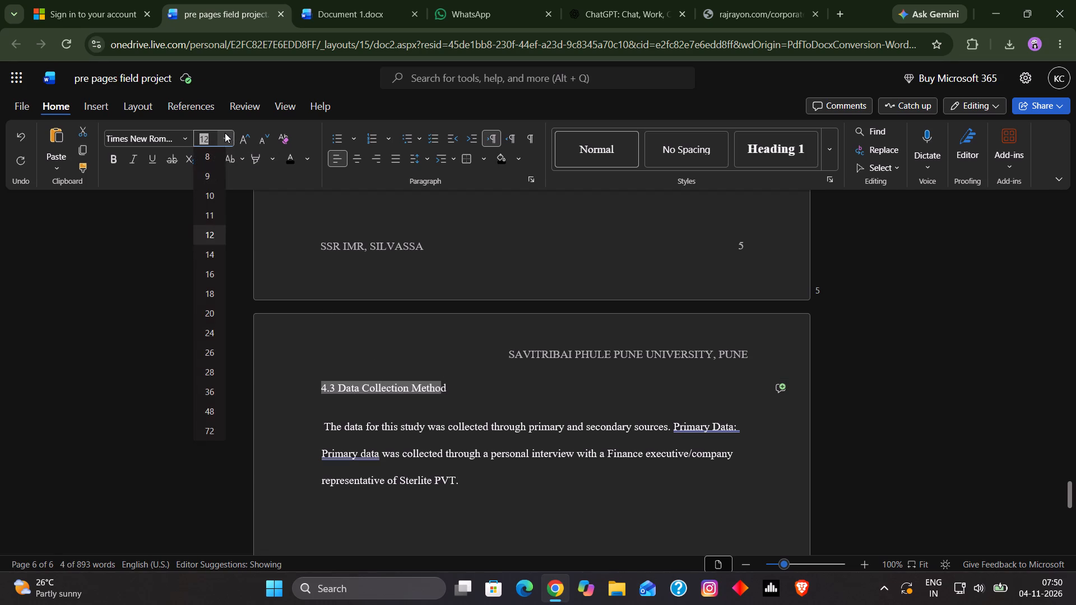
click(208, 249)
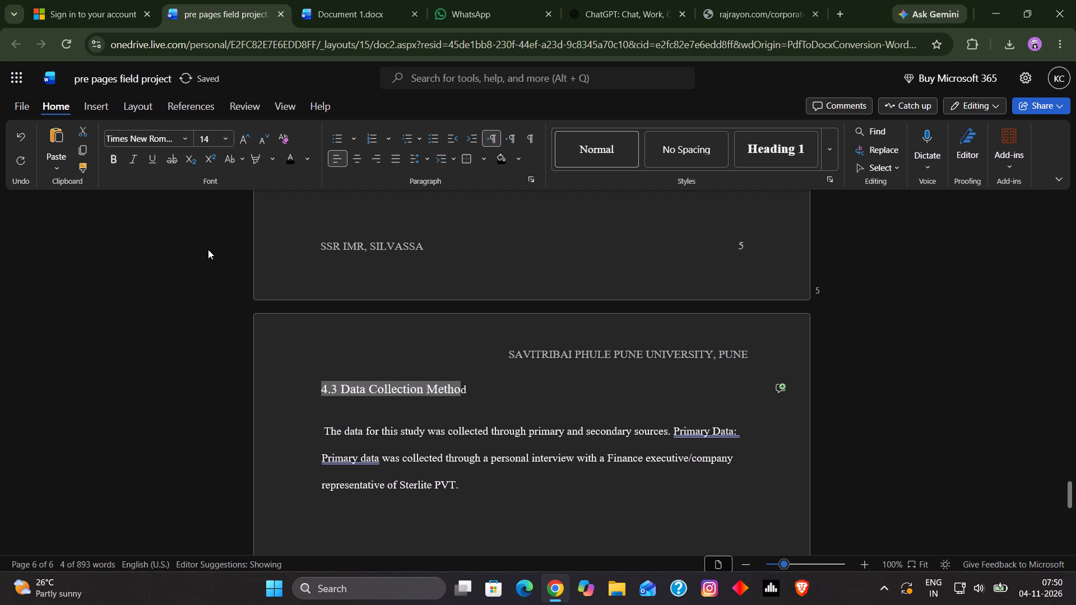
click(467, 389)
triple_click(467, 389)
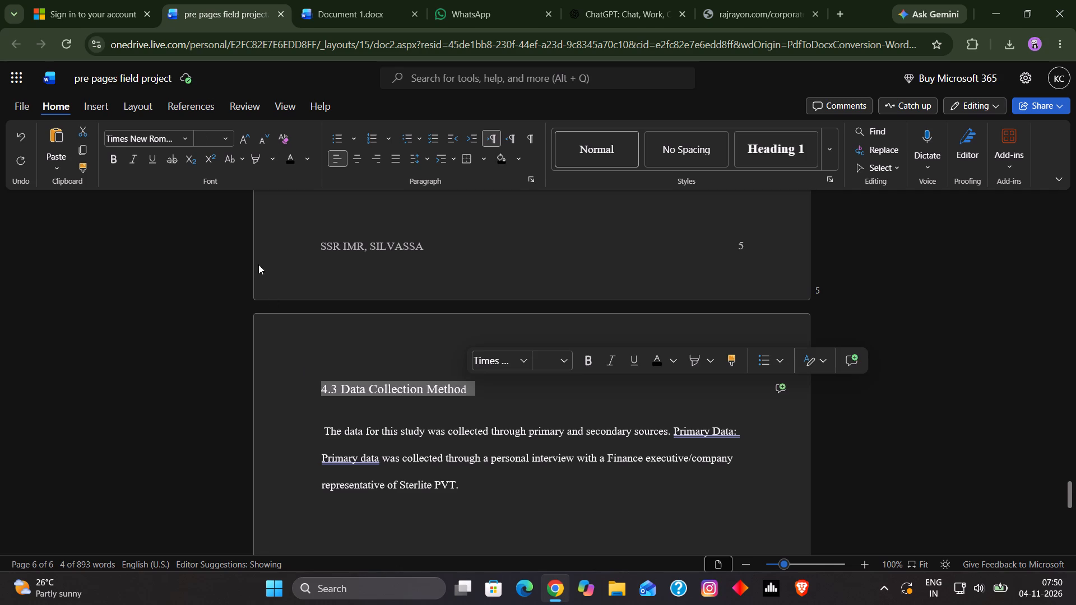
click(226, 139)
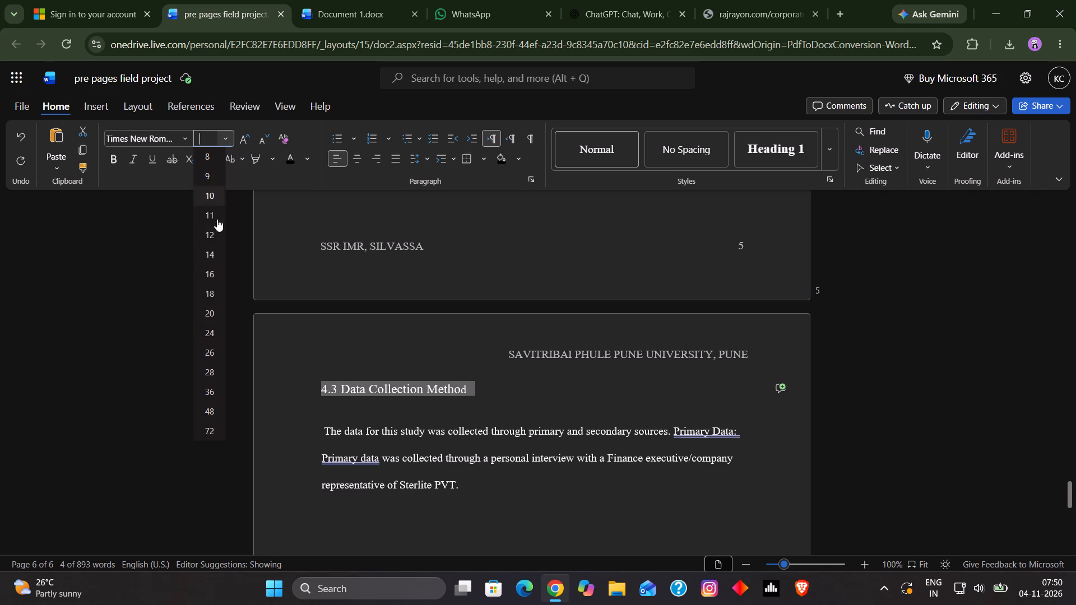
click(221, 249)
click(285, 379)
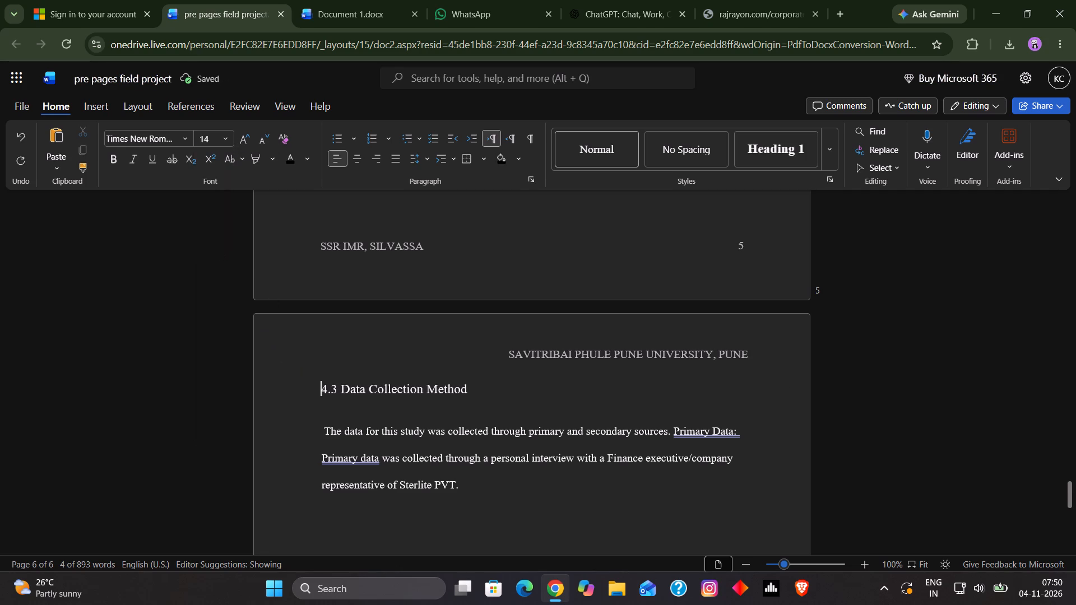
Accept the grammar suggestion that reduces the repeated "Primary Data: Primary data" in the 4.3 paragraph to "Primary data".
scroll(291, 324, up, 4)
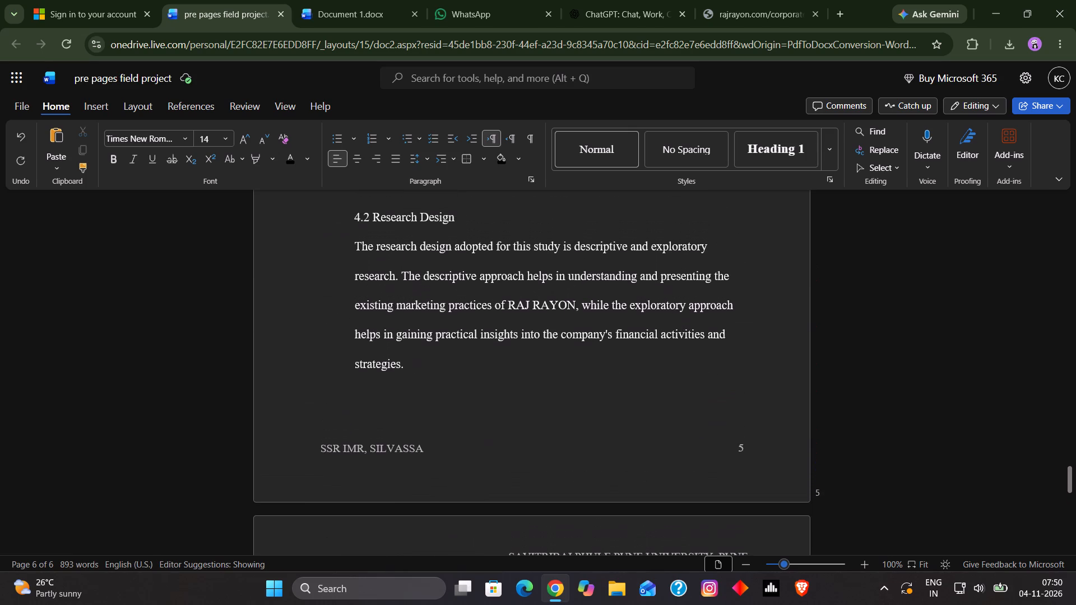
scroll(291, 324, down, 4)
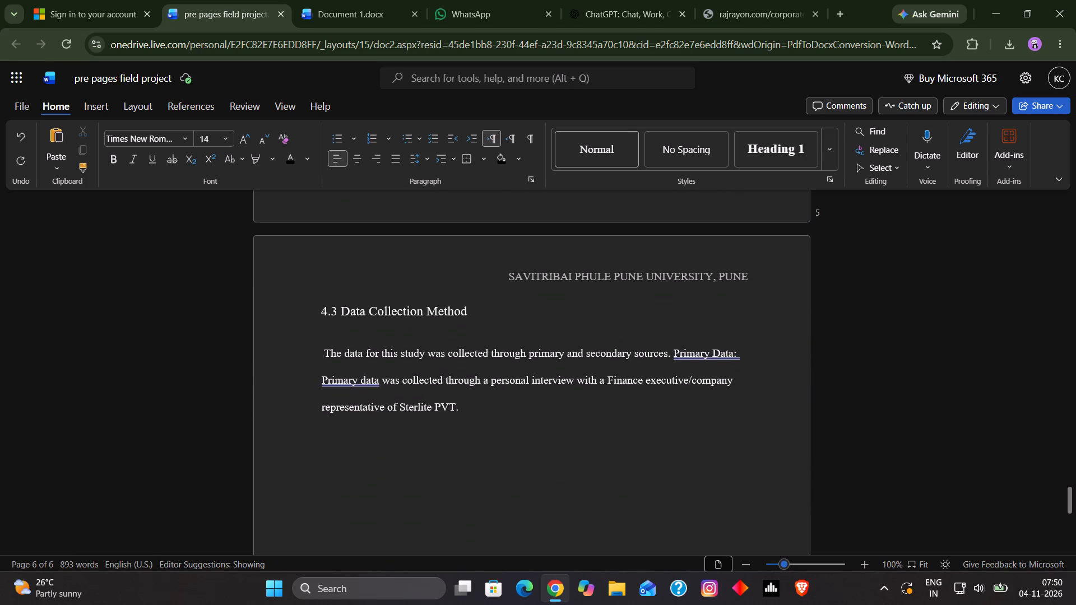
click(319, 357)
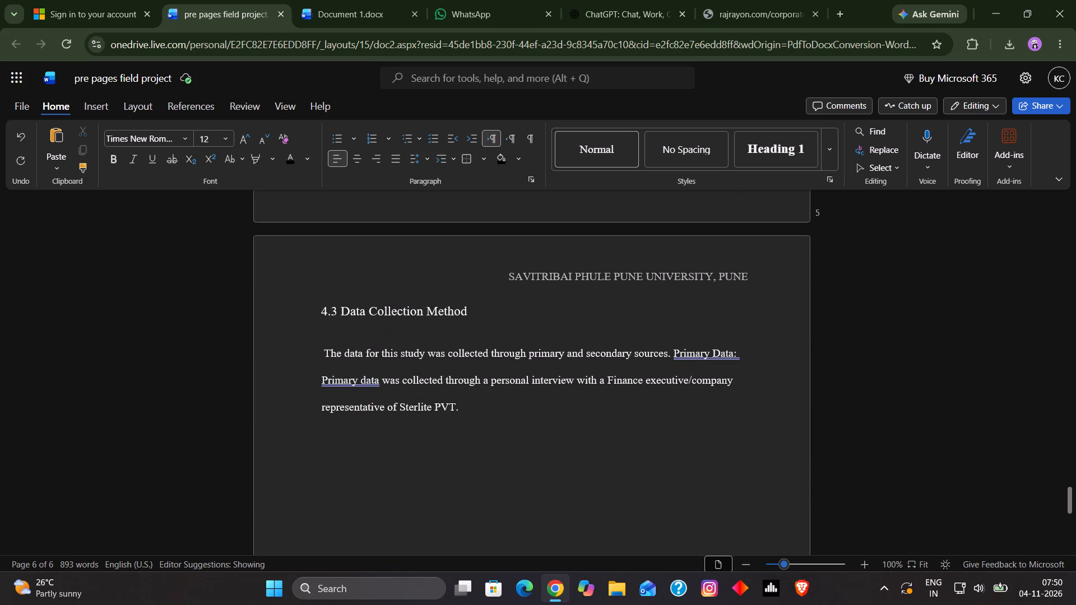
click(358, 387)
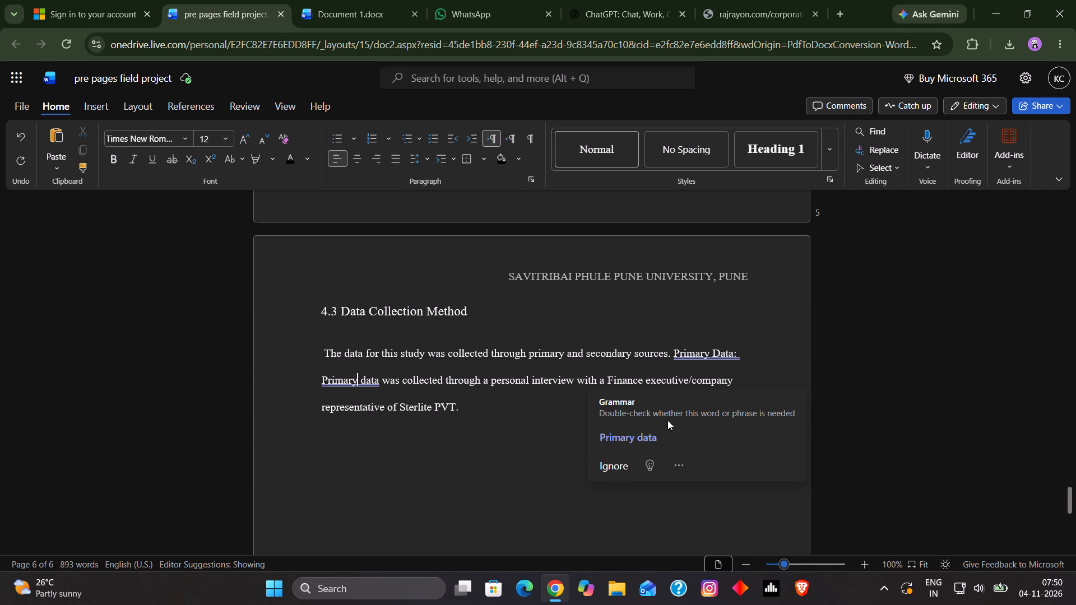
click(650, 445)
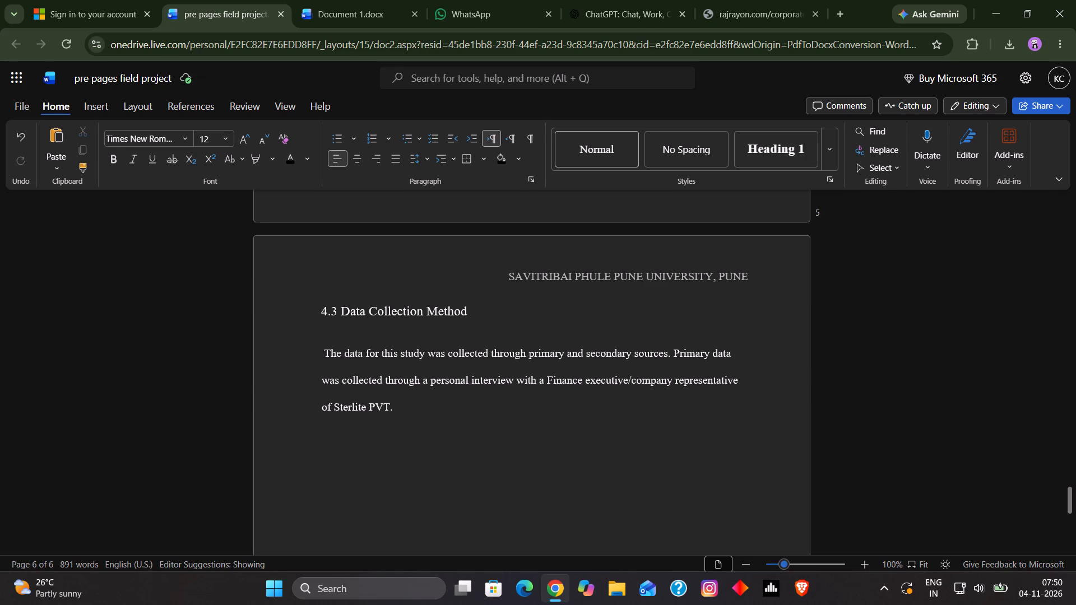
Replace the company name "Sterlite PVT" with "raj rayon" at the end of the 4.3 Data Collection Method paragraph.
click(391, 405)
key(BackSpace)
key(BackSpace)
key(BackSpace)
key(BackSpace)
key(BackSpace)
key(BackSpace)
key(BackSpace)
key(BackSpace)
key(BackSpace)
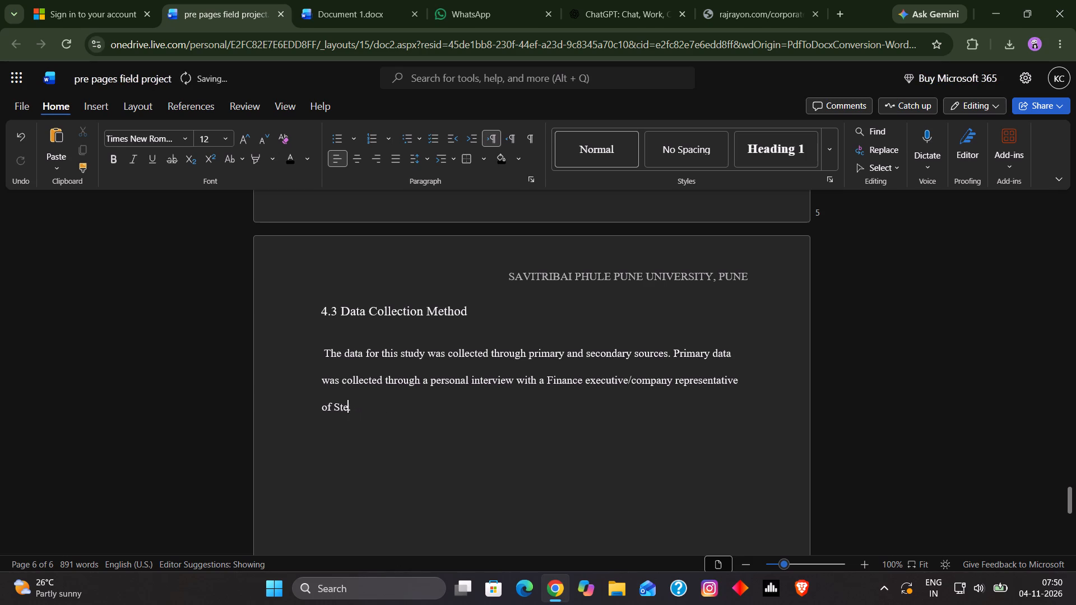
key(BackSpace)
key(BackSpace)
key(BackSpace)
key(space)
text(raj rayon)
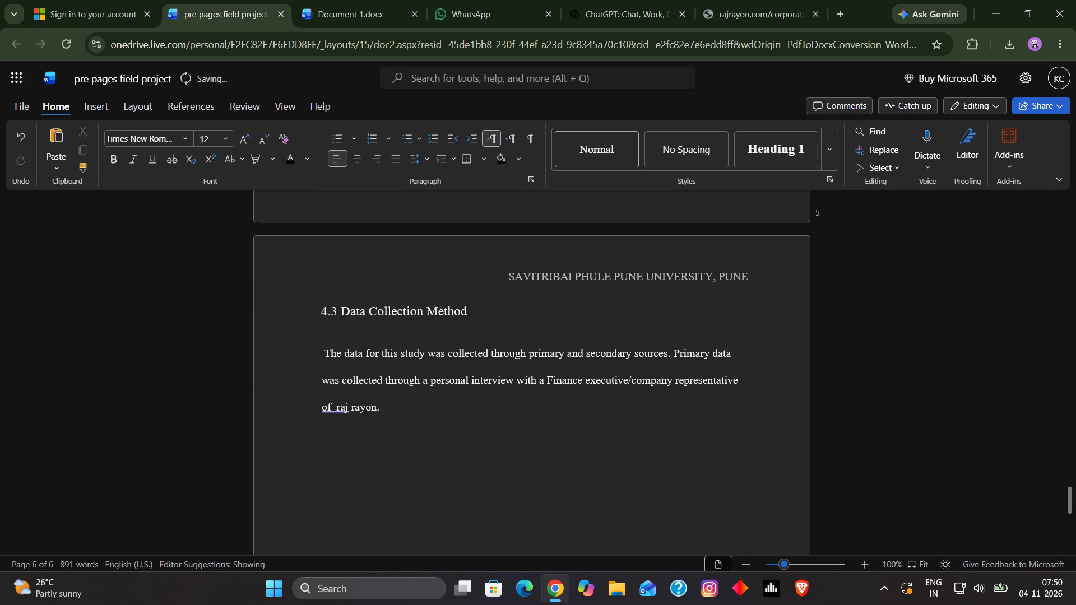
Retype the company name "raj rayon" at the end of the 4.3 Data Collection Method paragraph in capitals as "RAJ RAYON".
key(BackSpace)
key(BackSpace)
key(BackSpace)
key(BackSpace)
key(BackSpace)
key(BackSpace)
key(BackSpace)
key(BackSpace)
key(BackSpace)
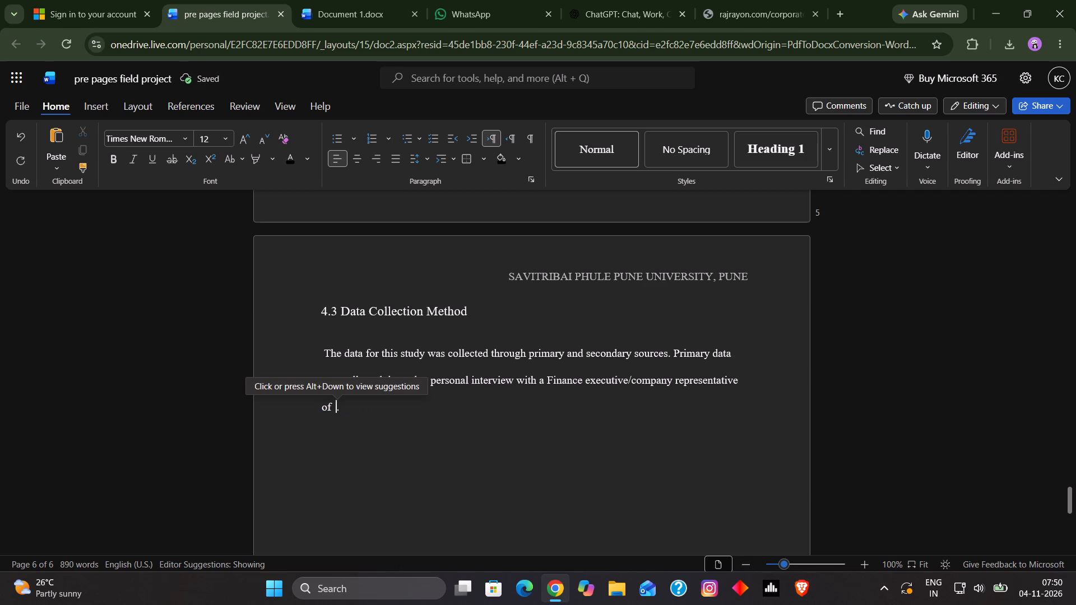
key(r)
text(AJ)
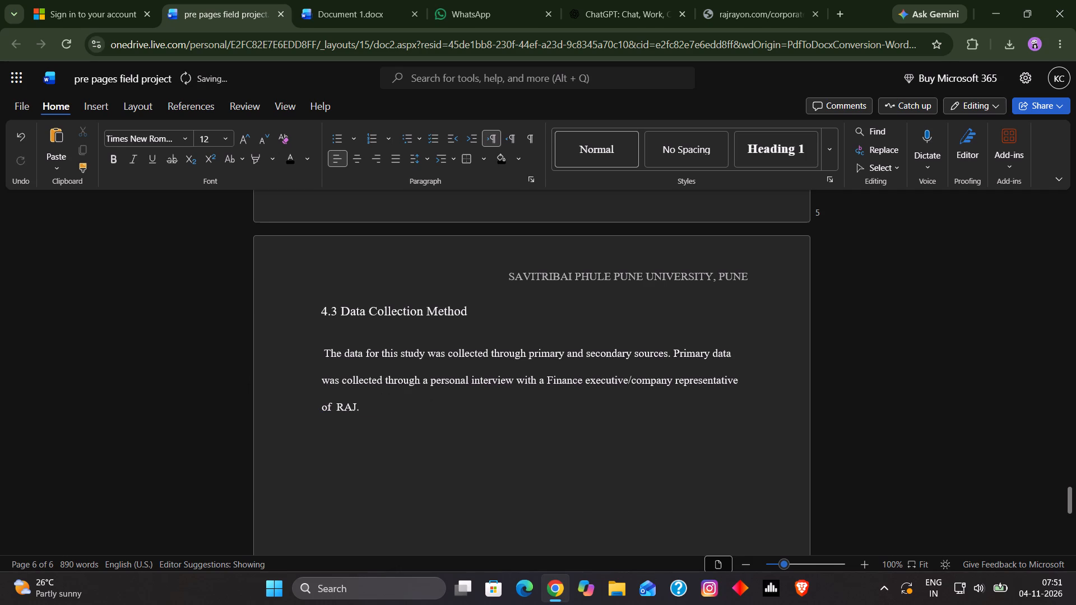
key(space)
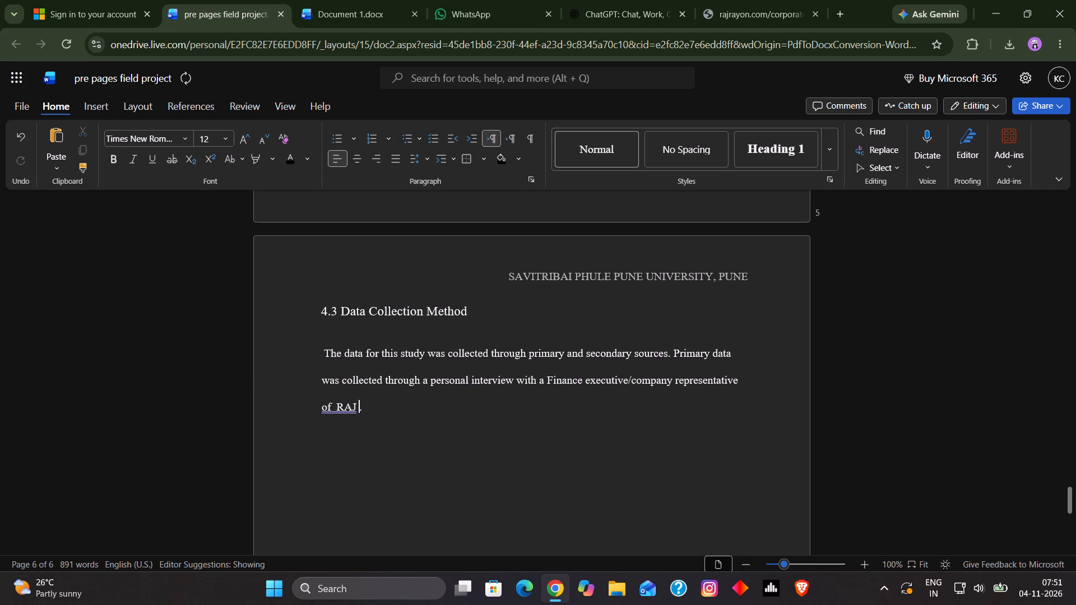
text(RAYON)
Accept the grammar suggestion "of RAJ" to leave a single space before the company name in the 4.3 paragraph.
double_click(391, 405)
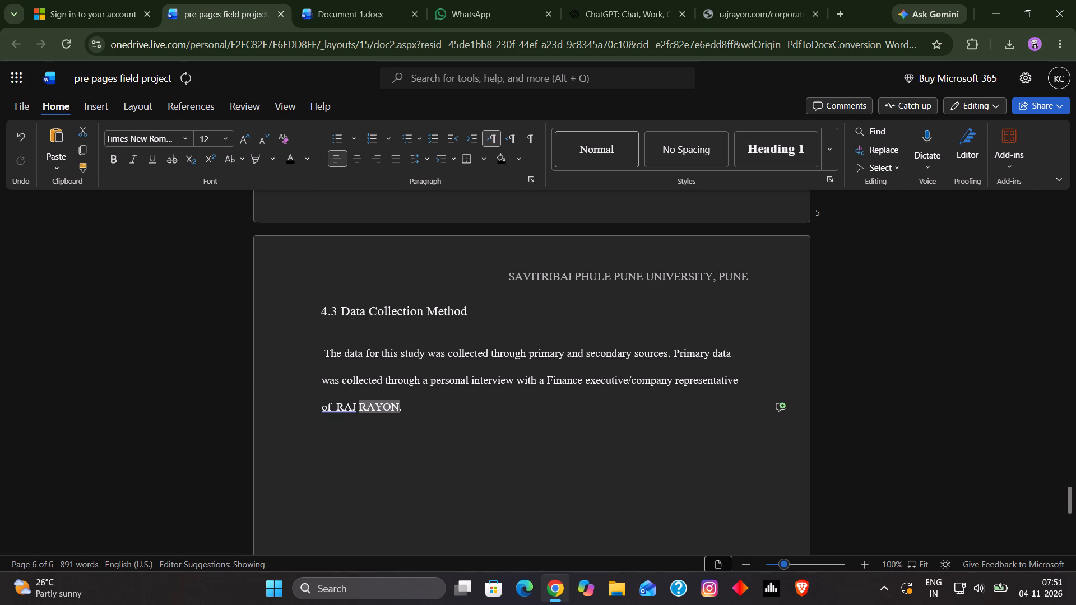
click(338, 408)
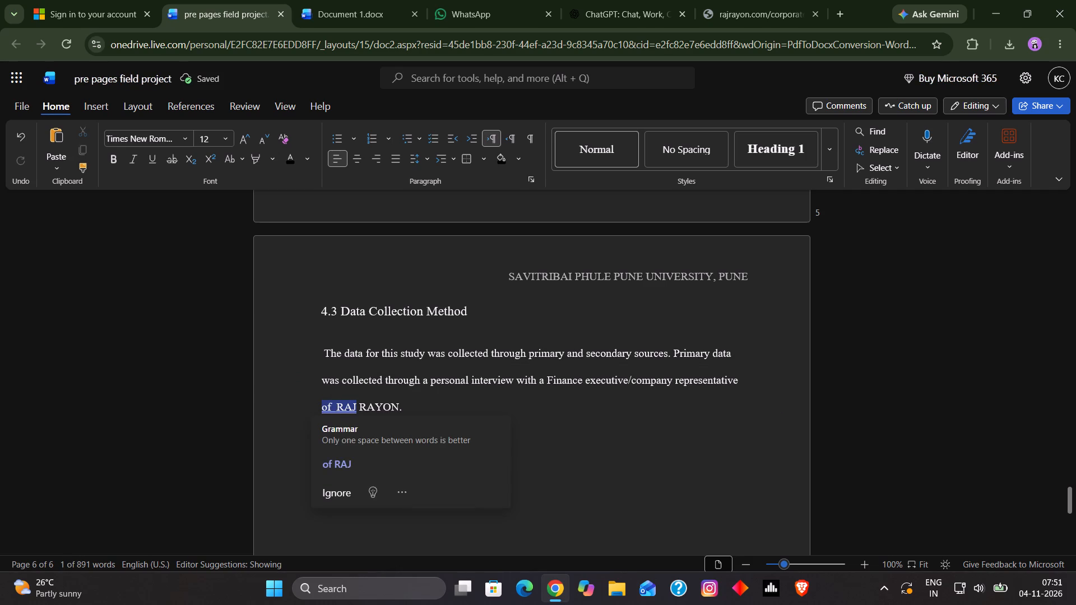
click(338, 462)
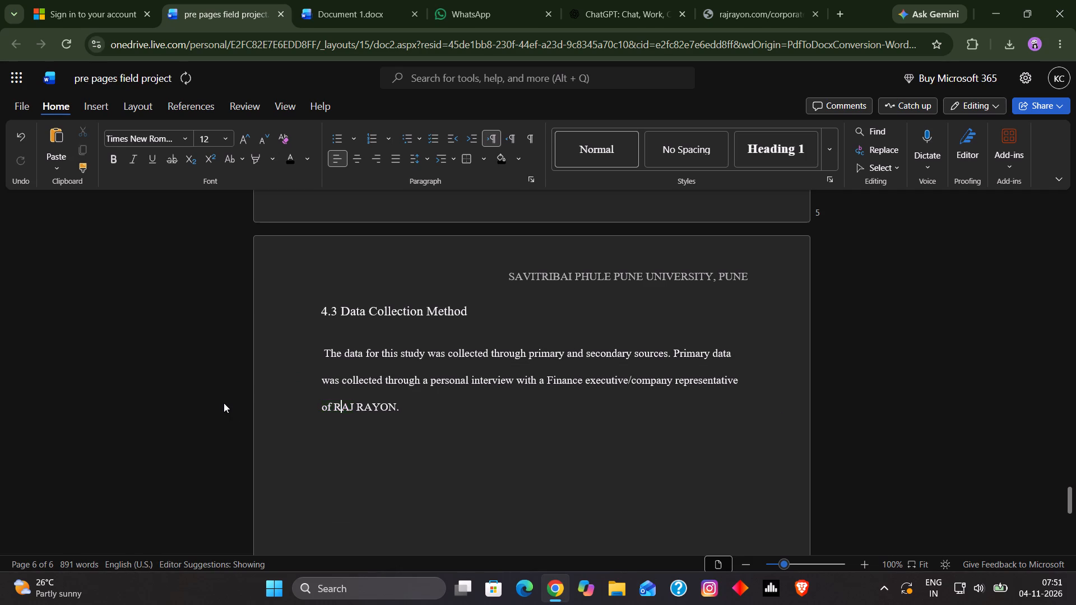
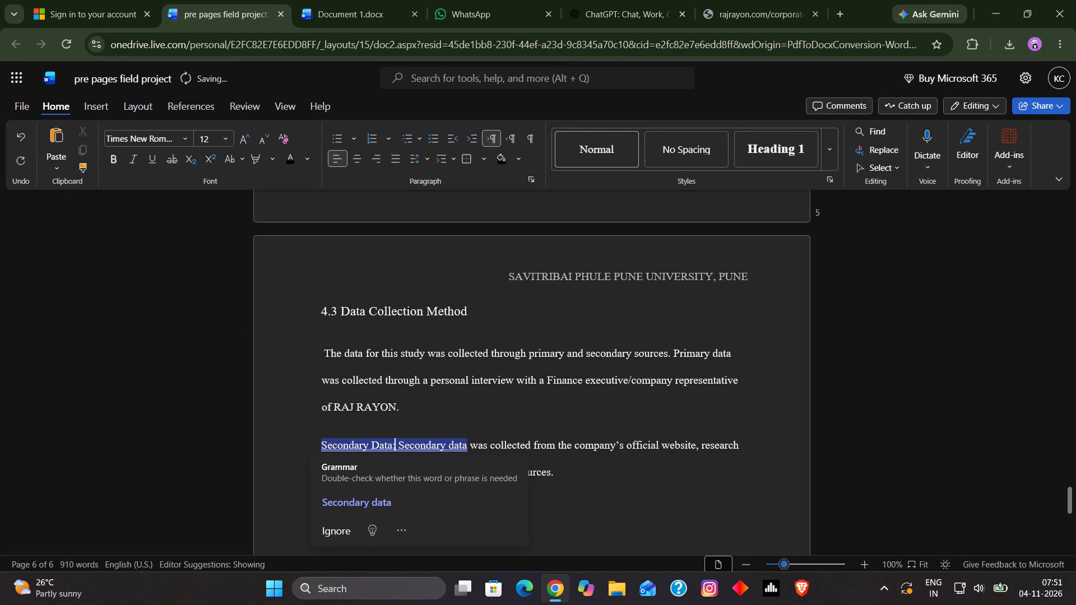
Accept the grammar suggestion that reduces the repeated "Secondary Data: Secondary data" in section 4.3 to "Secondary data".
click(397, 490)
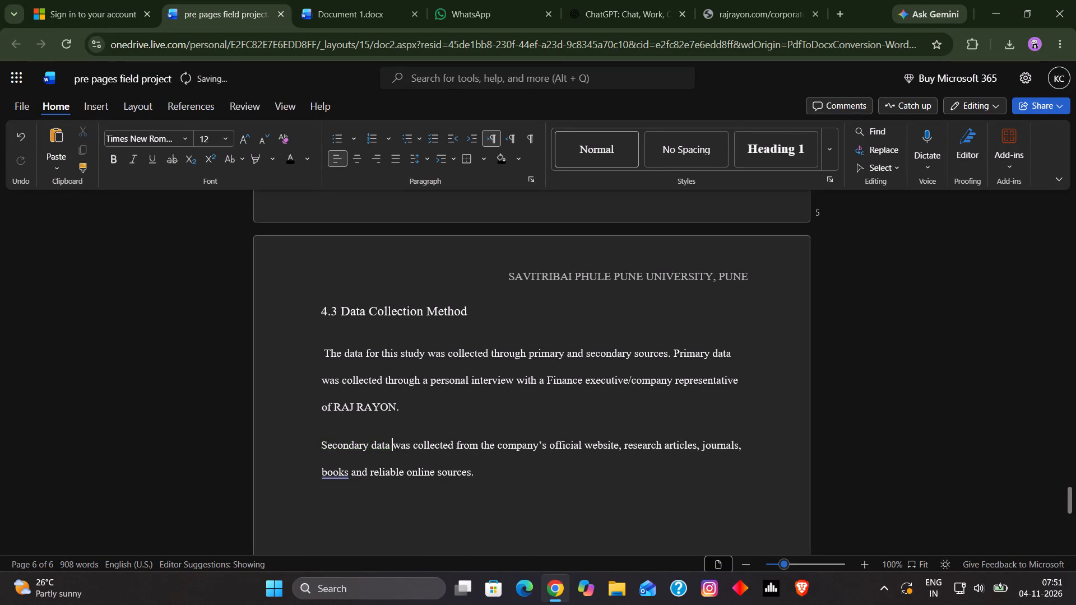
drag(503, 483, 550, 472)
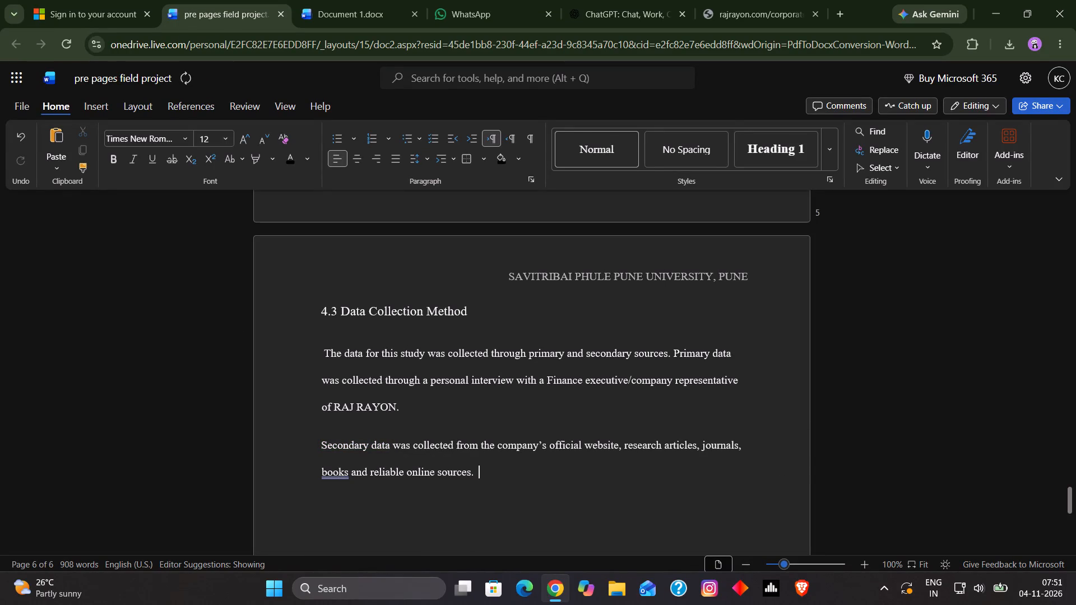
drag(550, 472, 550, 472)
Accept the grammar suggestion that adds a comma after "books" in the secondary data paragraph.
click(336, 477)
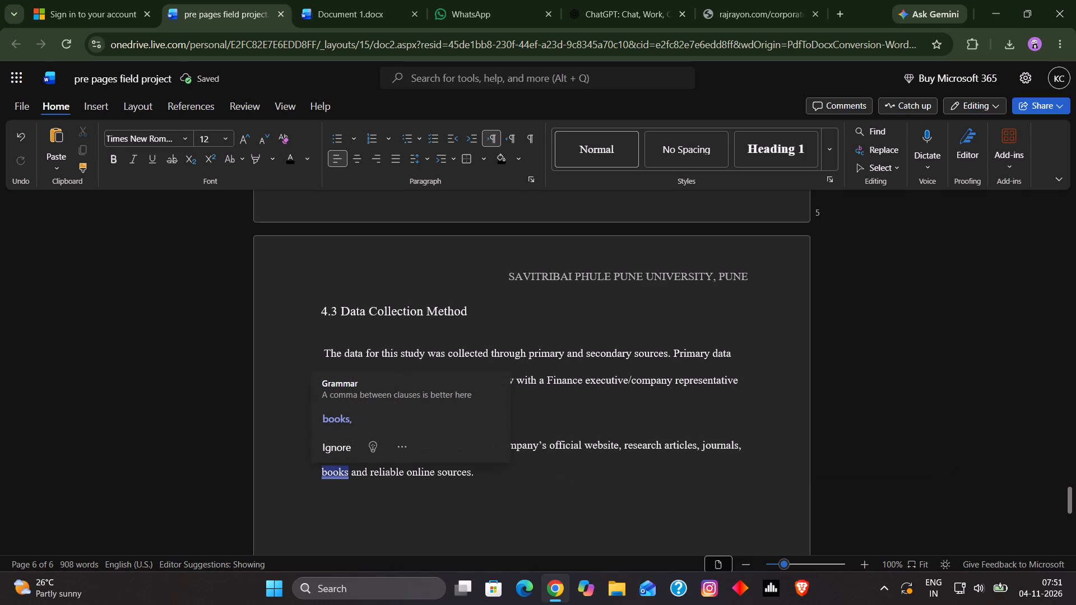
click(370, 428)
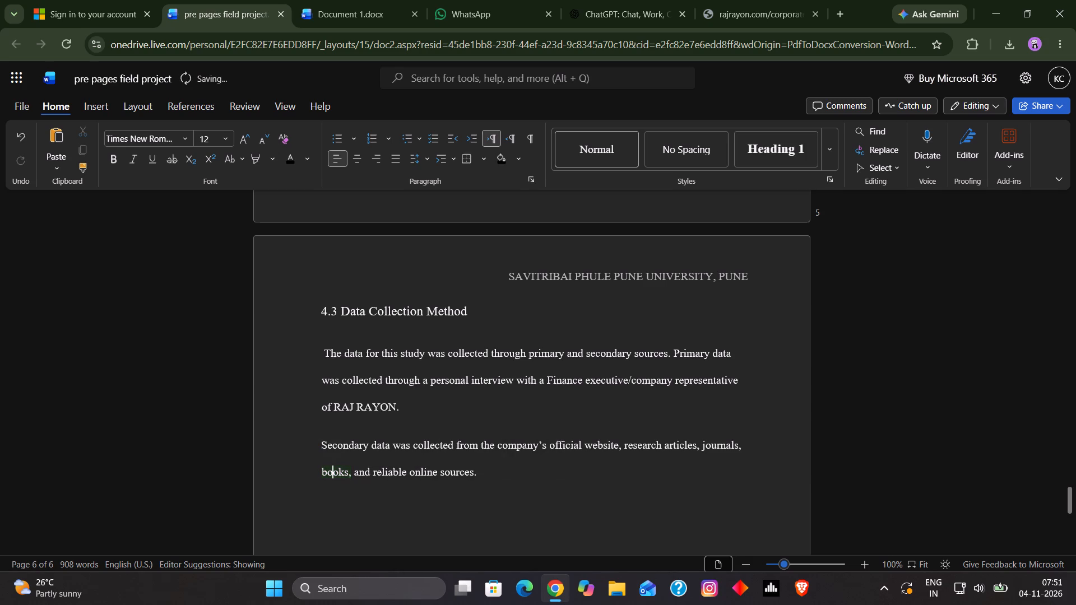
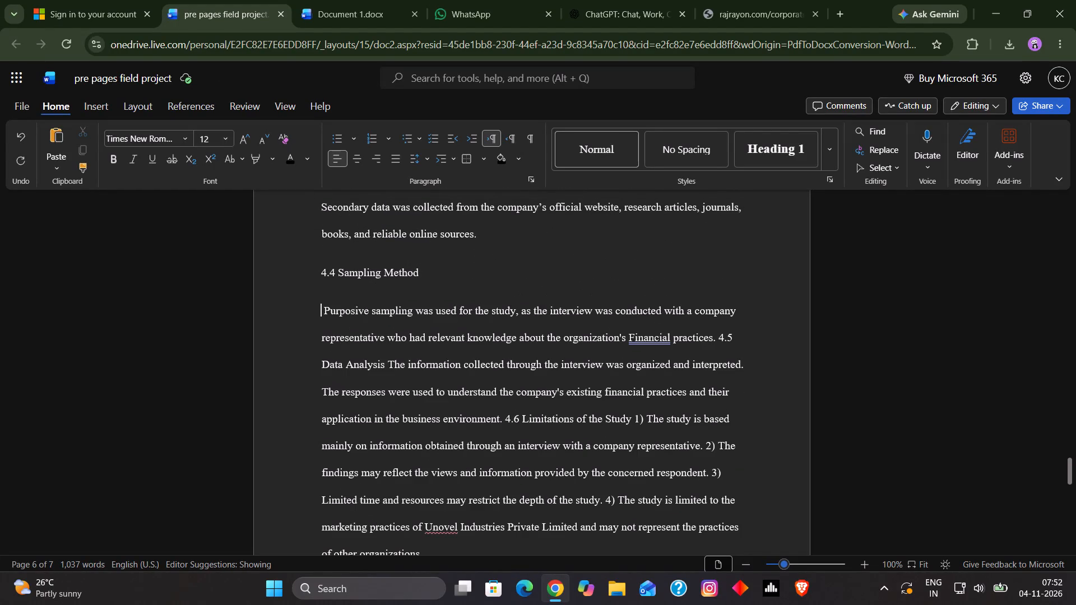
Split the 4.6 Limitations of the Study text so that points 1), 2) and 4) each start a new paragraph.
click(633, 421)
key(Return)
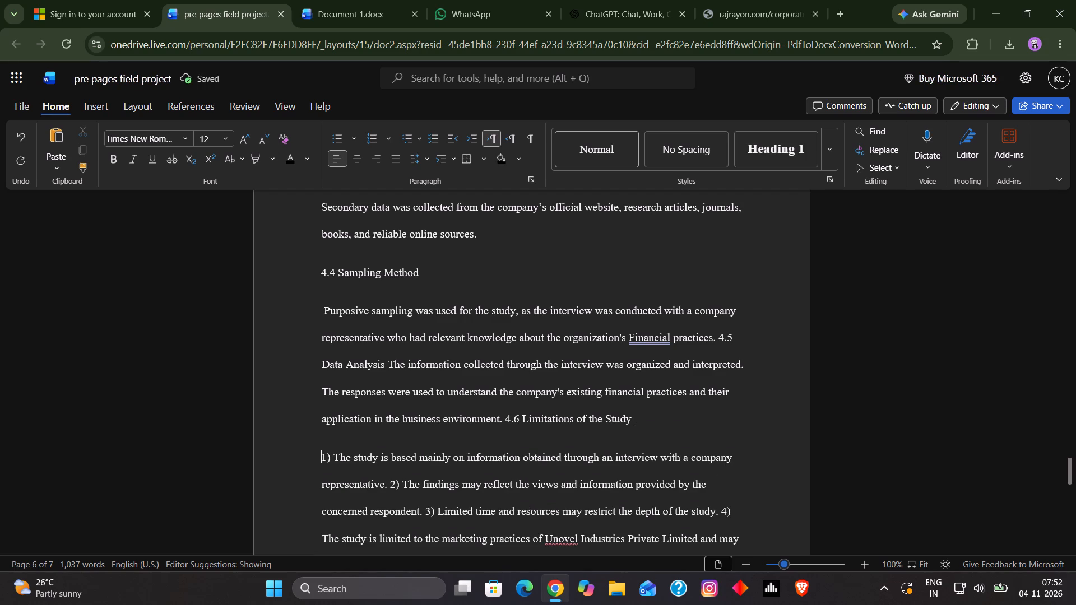
click(388, 486)
key(Return)
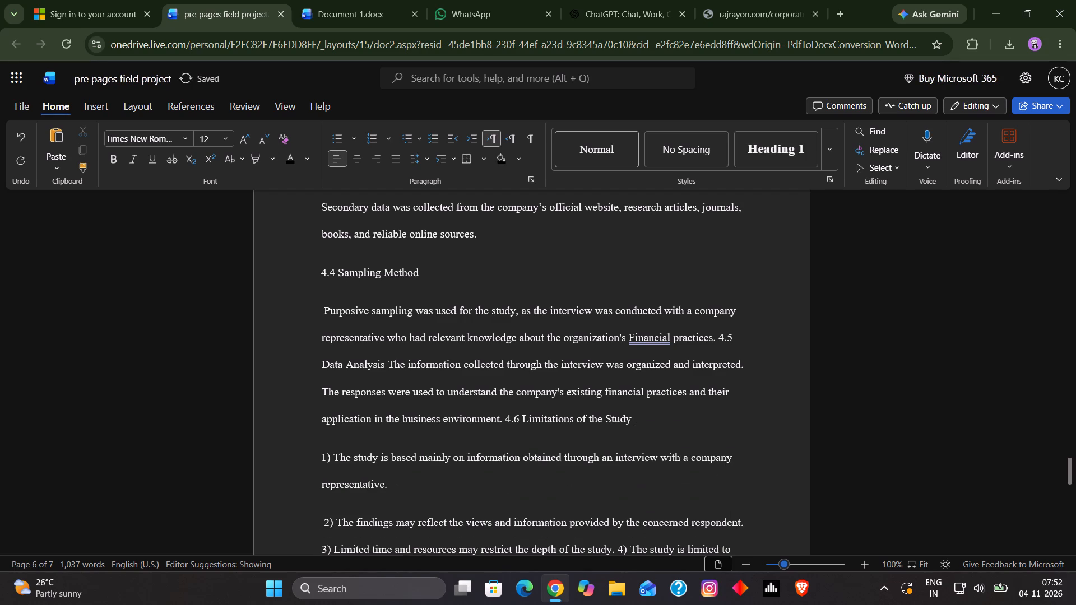
scroll(393, 438, down, 2)
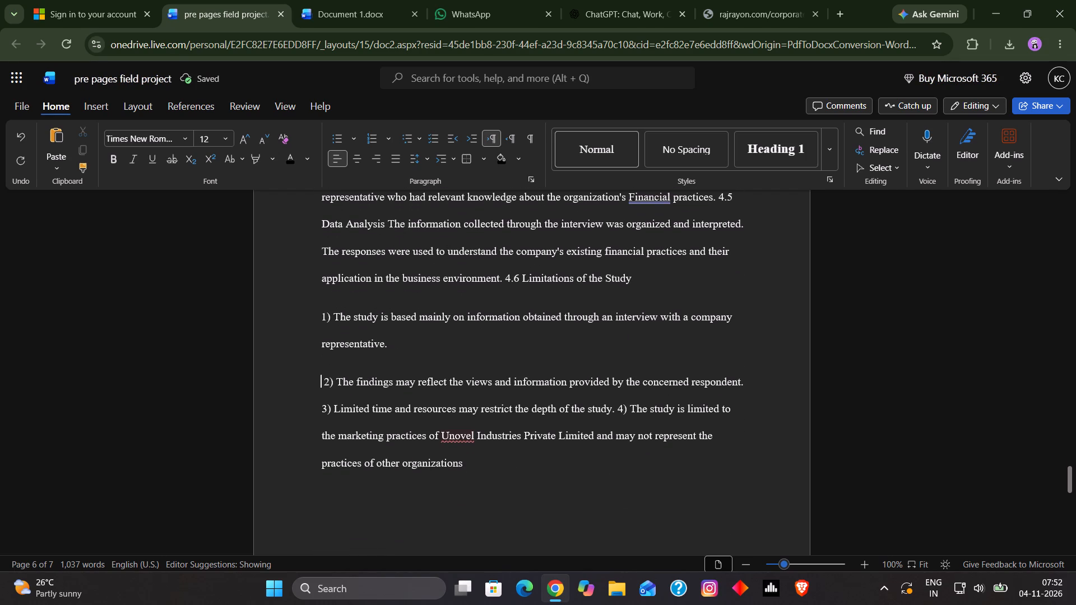
click(614, 406)
click(614, 406)
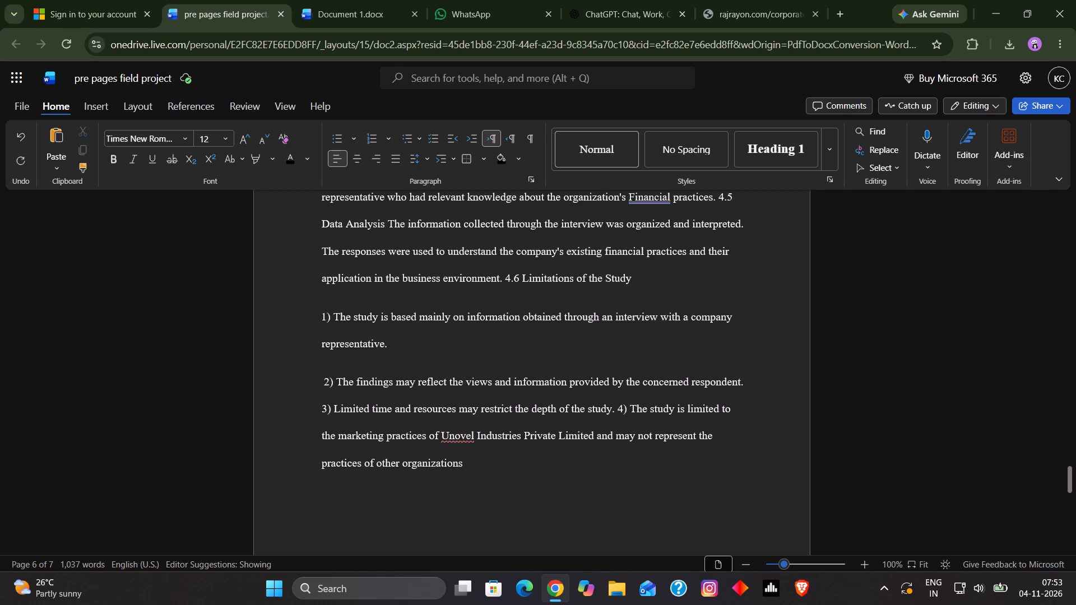
click(616, 409)
key(Return)
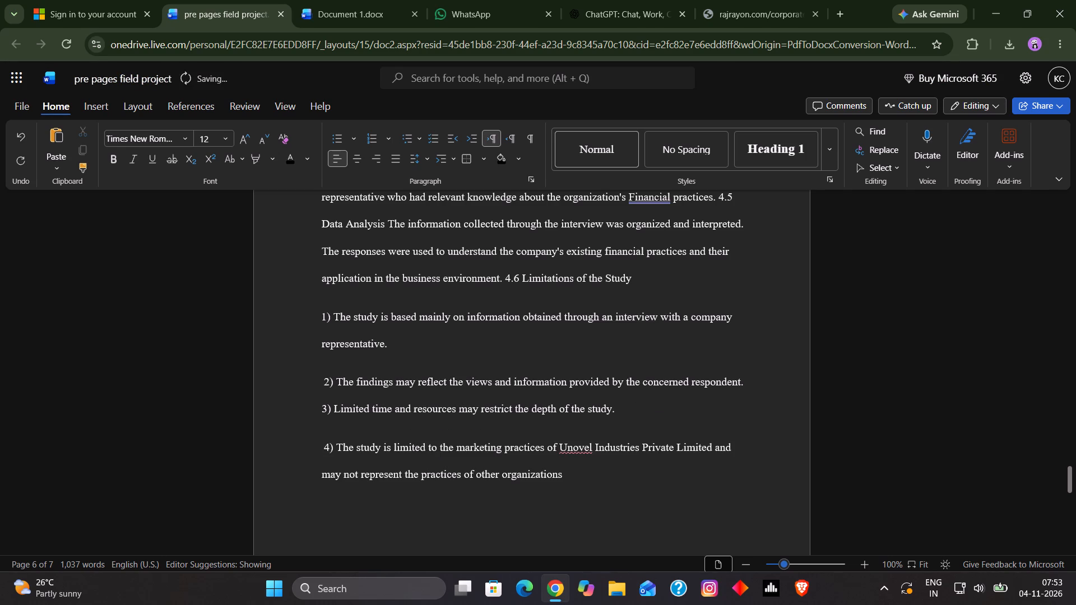
Open the spelling suggestions for the company name "Unovel" in limitation point 4).
click(586, 448)
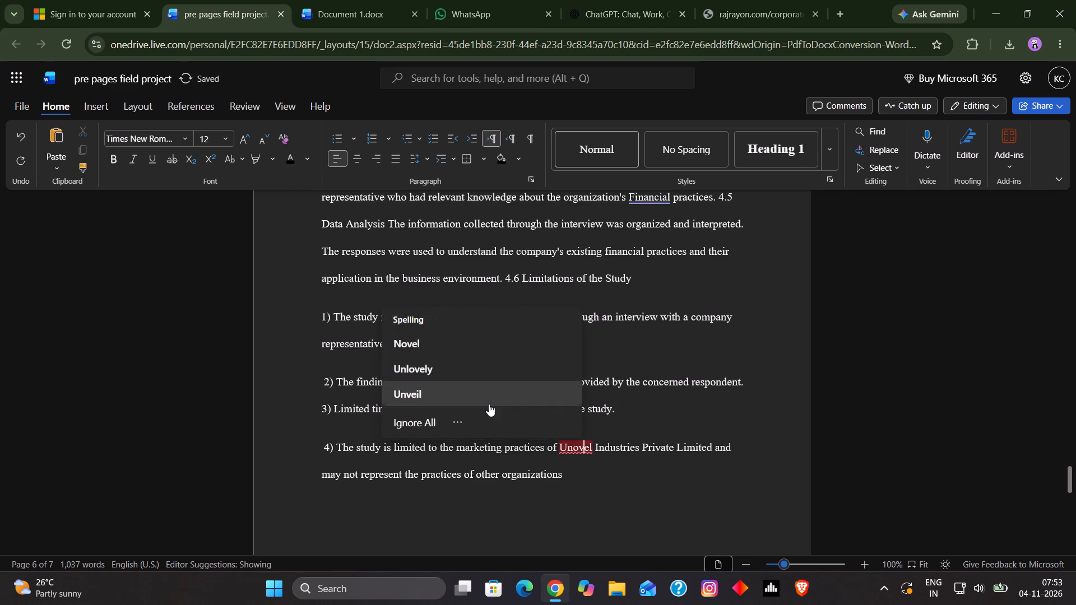
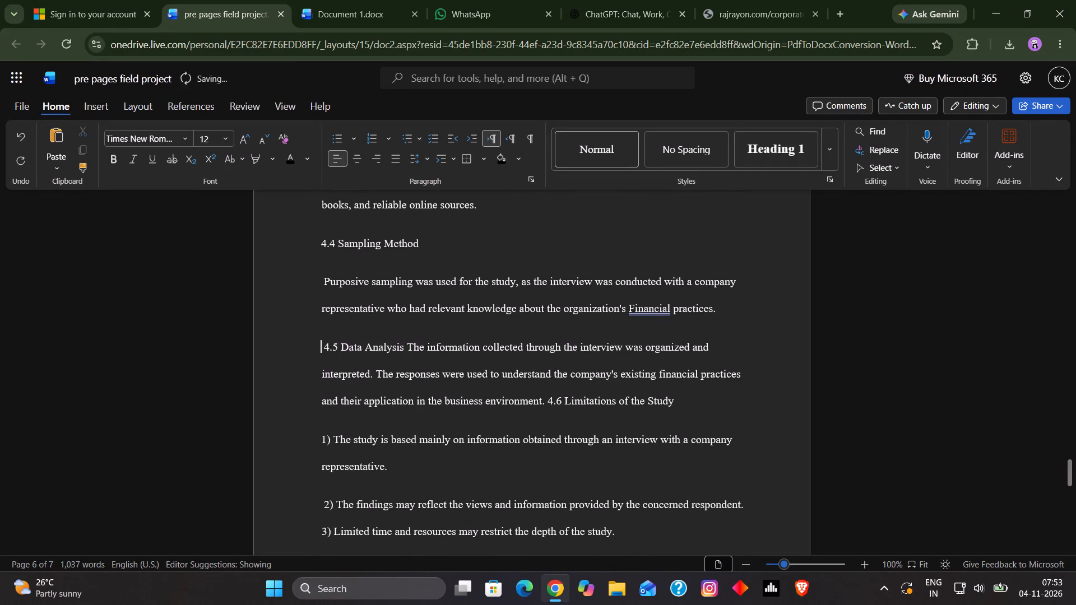
Put the "4.5 Data Analysis" heading on its own line, with an empty paragraph above it and its body text starting below.
key(Return)
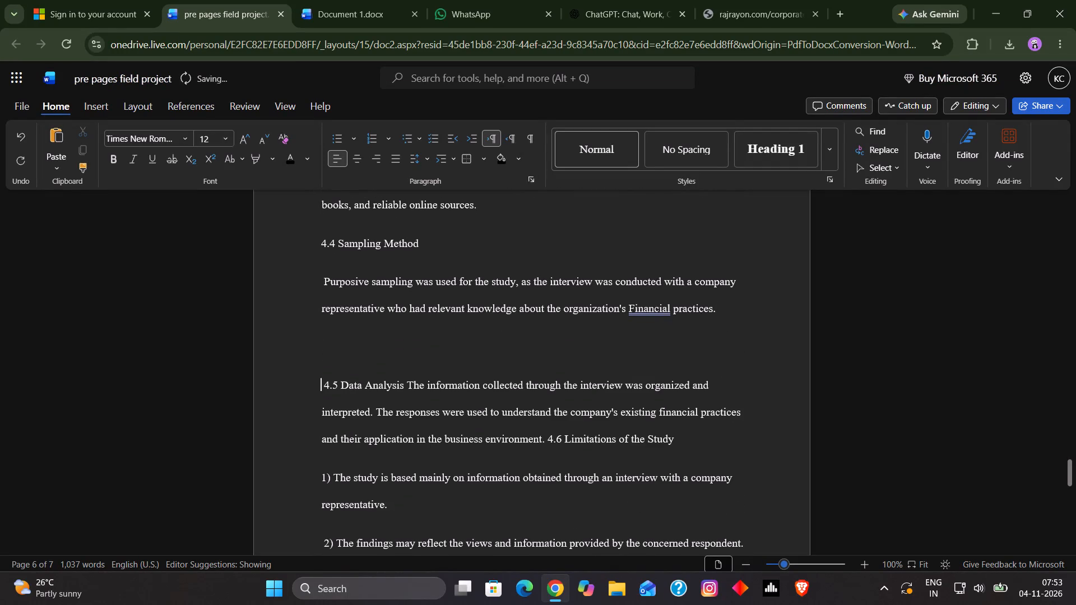
click(404, 388)
key(Return)
scroll(462, 438, down, 1)
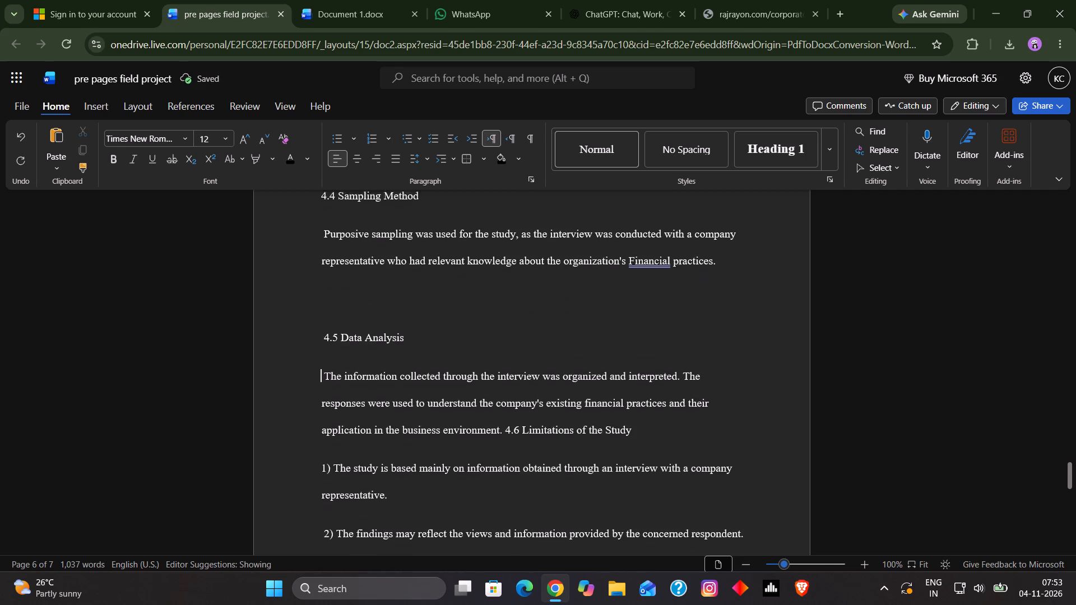
Move the "4.6 Limitations of the Study" heading onto its own line, with an empty paragraph separating it from the 4.5 Data Analysis text.
scroll(462, 438, down, 1)
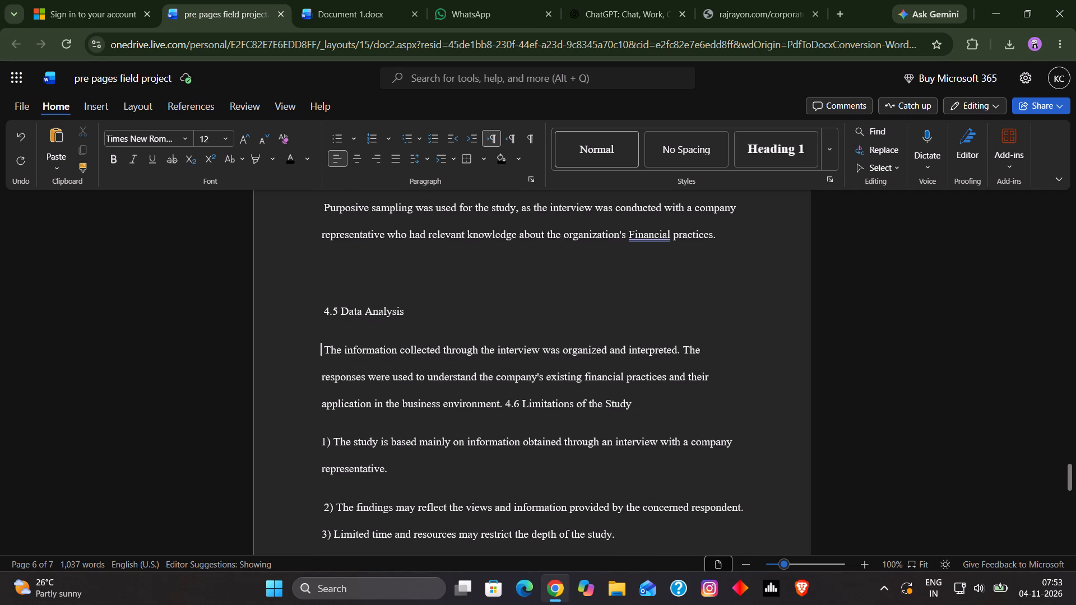
click(502, 399)
key(Return)
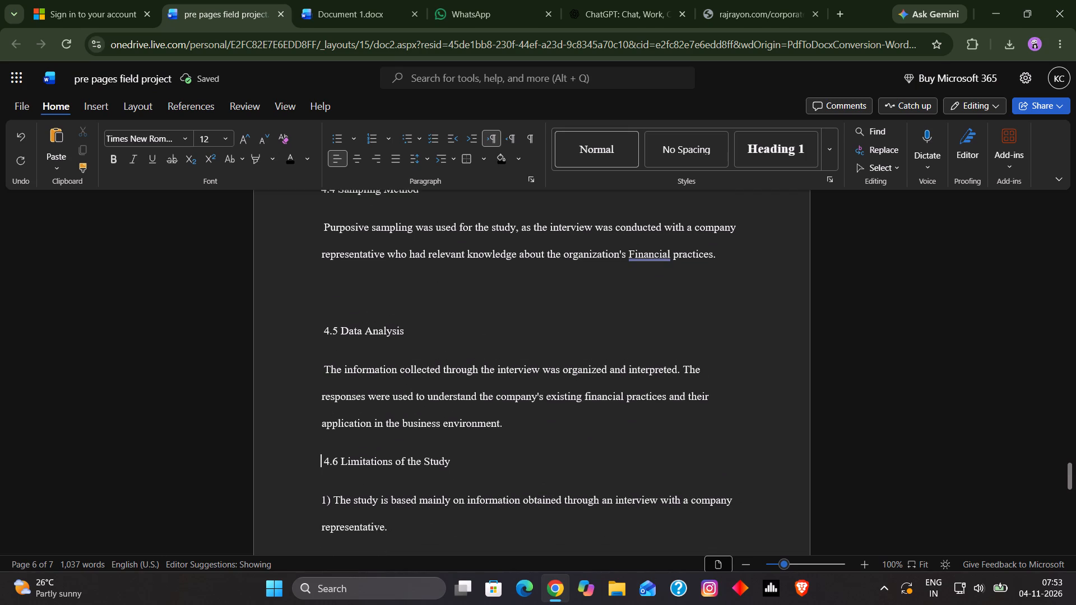
key(Return)
Review the document's layout from the achievements and competitors sections through the methodology sections to the limitations.
scroll(502, 399, down, 3)
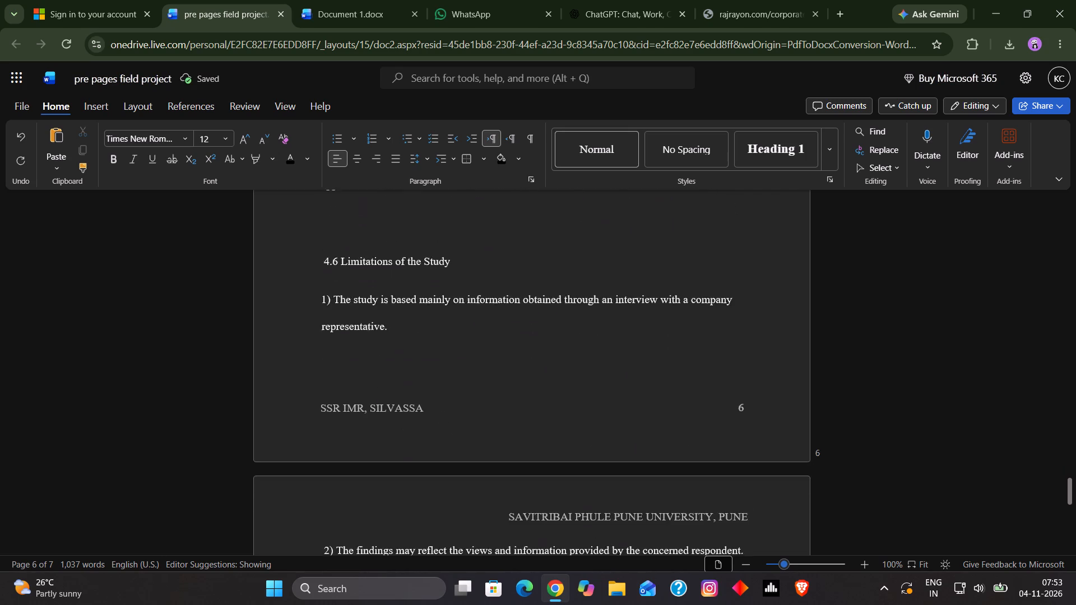
scroll(502, 399, down, 4)
scroll(502, 399, up, 1)
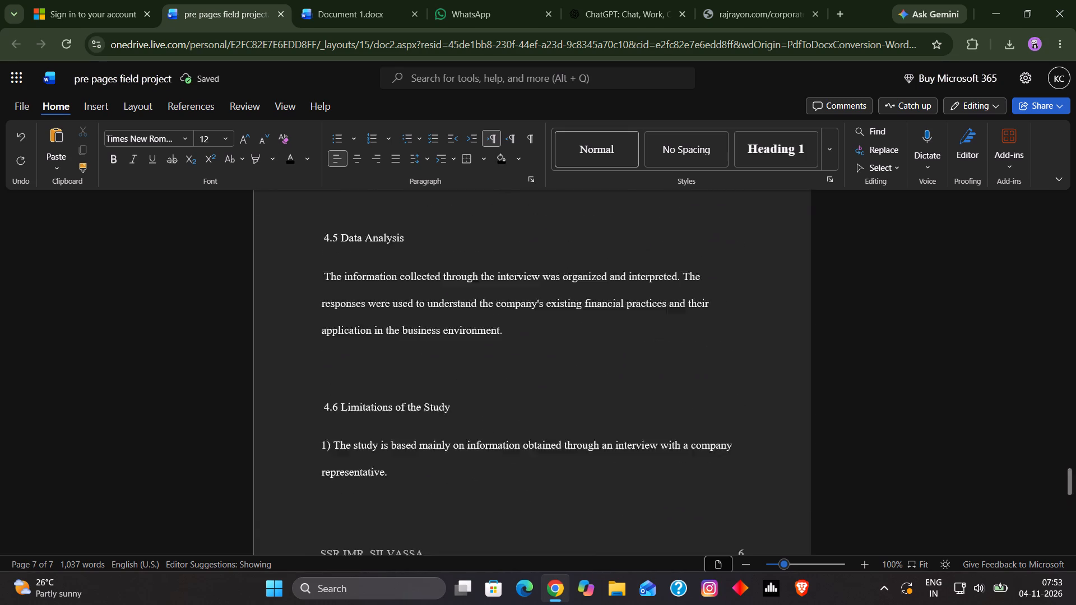
scroll(502, 399, up, 1)
scroll(502, 399, down, 4)
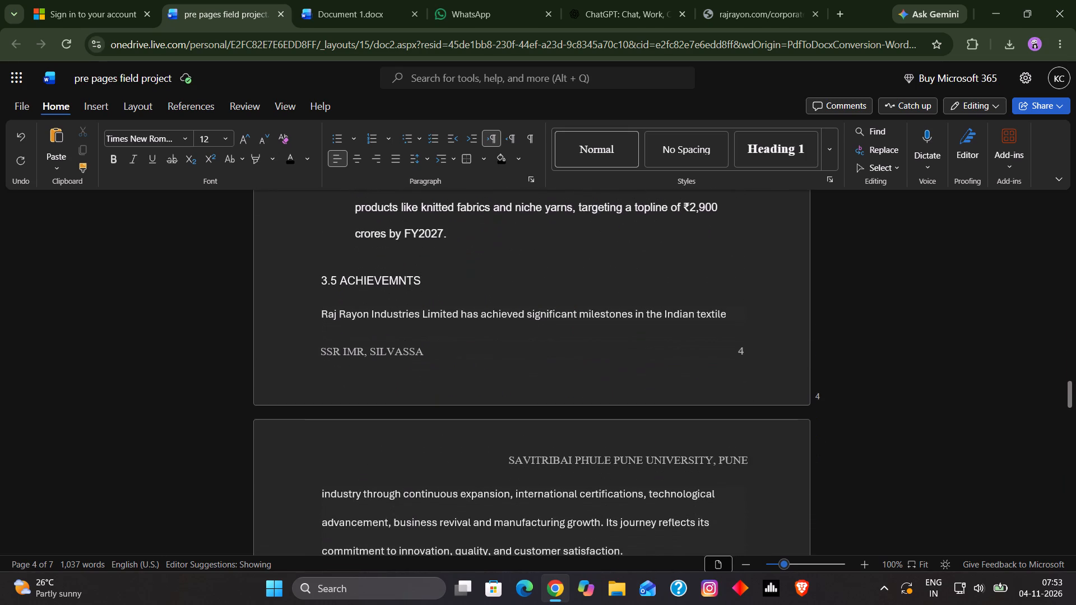
scroll(502, 399, down, 5)
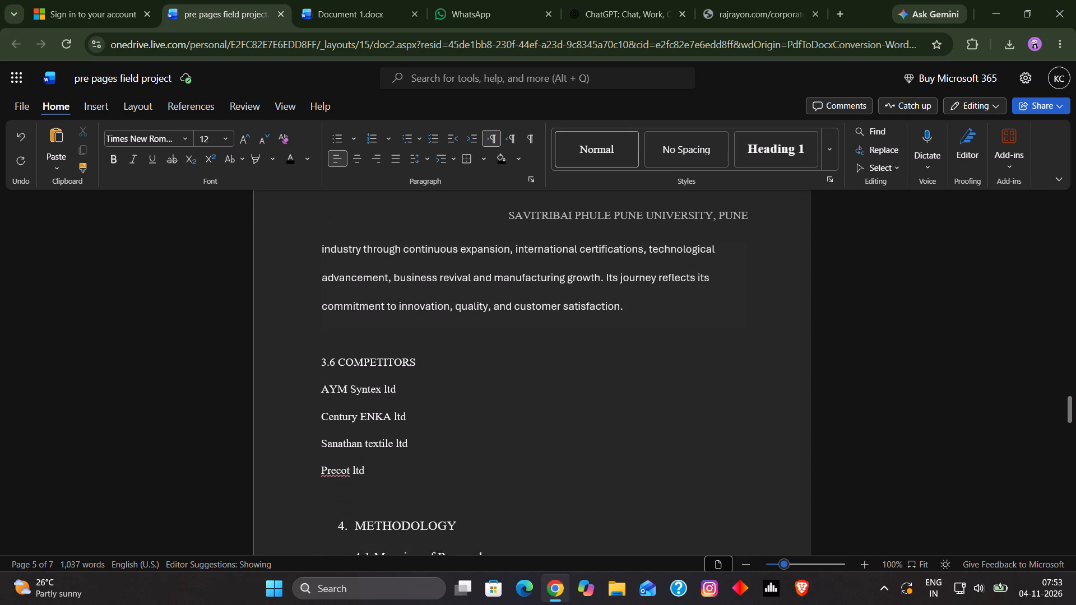
scroll(502, 399, down, 5)
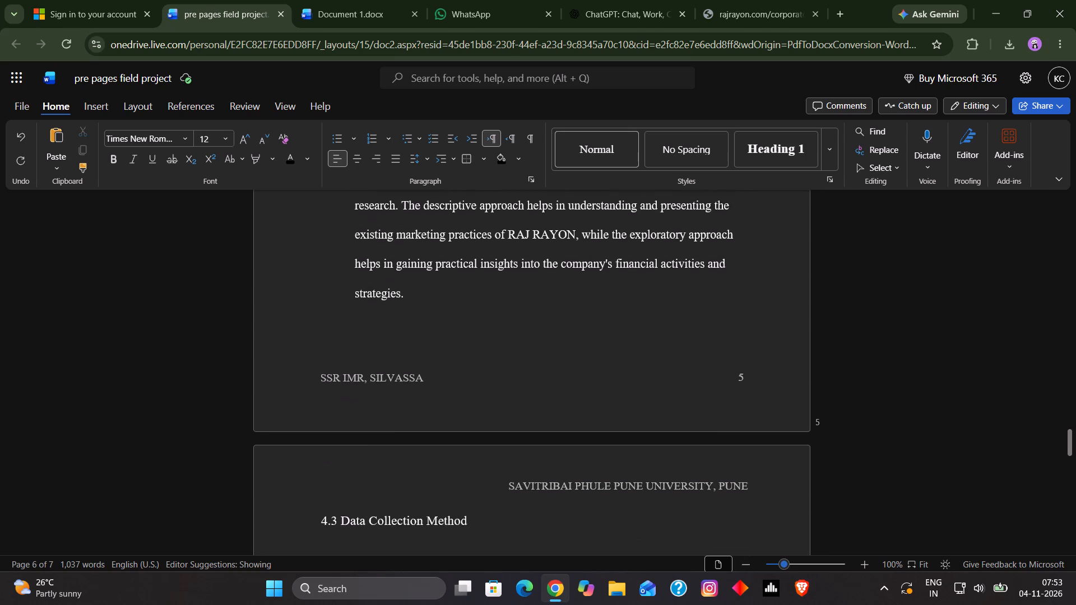
scroll(502, 399, down, 4)
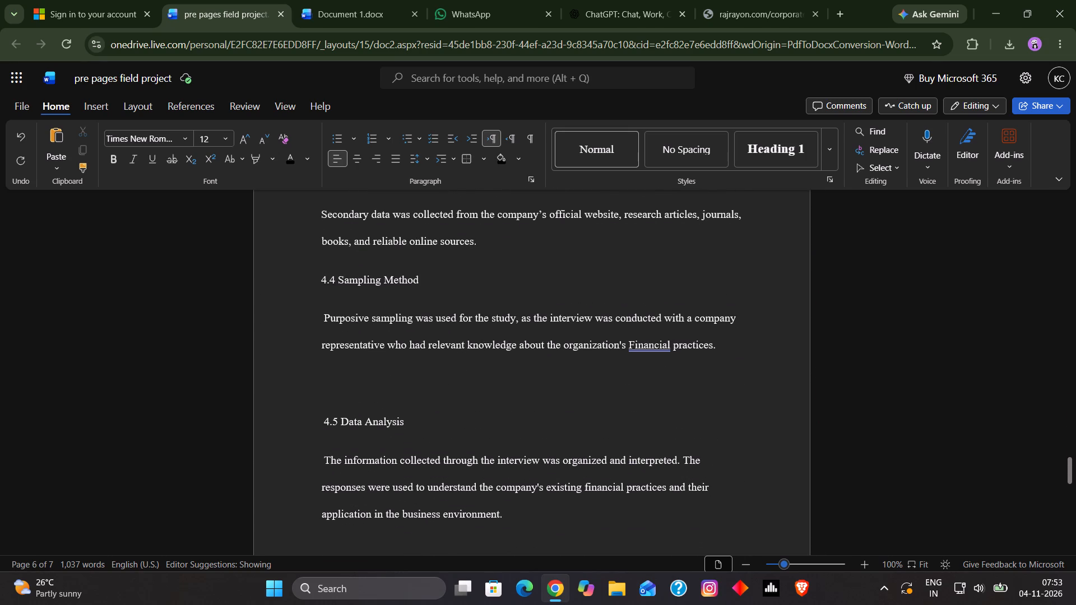
Set the font size of the "4.4 Sampling Method" heading to 14.
scroll(314, 352, up, 1)
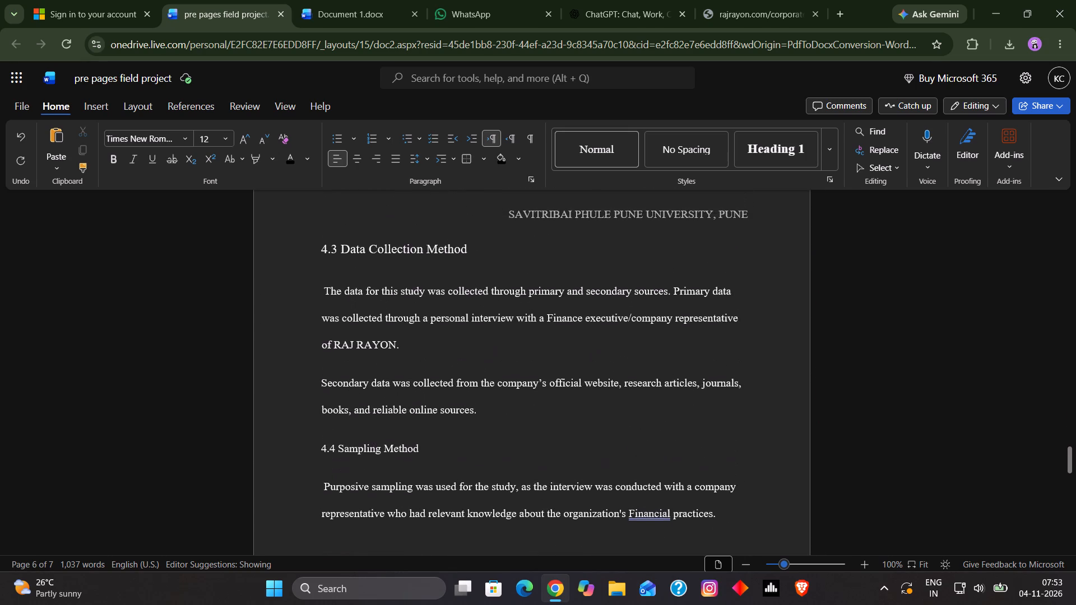
scroll(314, 352, up, 1)
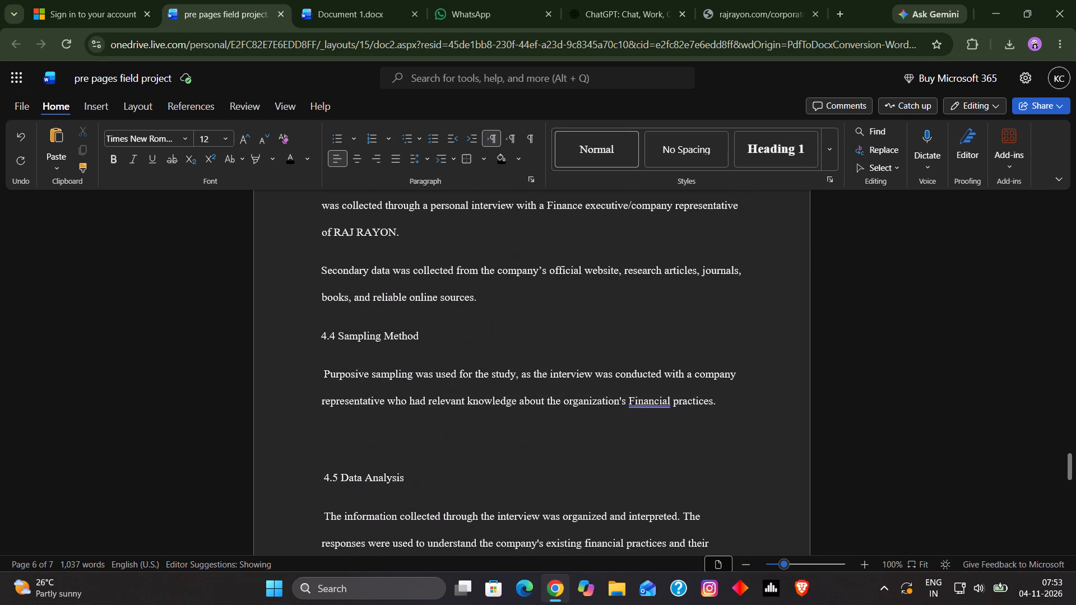
drag(317, 341, 439, 336)
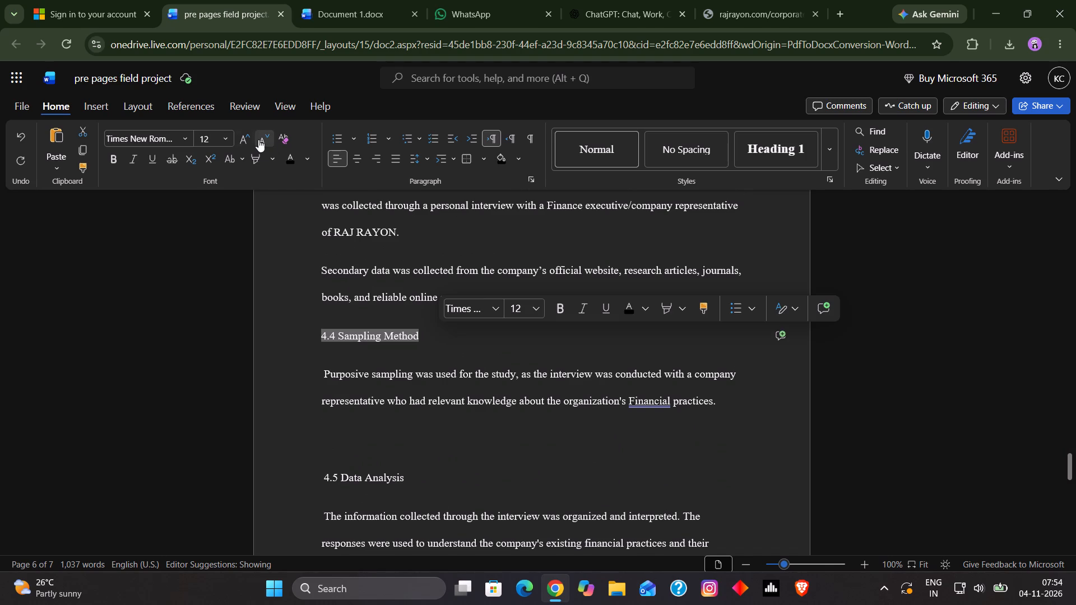
click(220, 137)
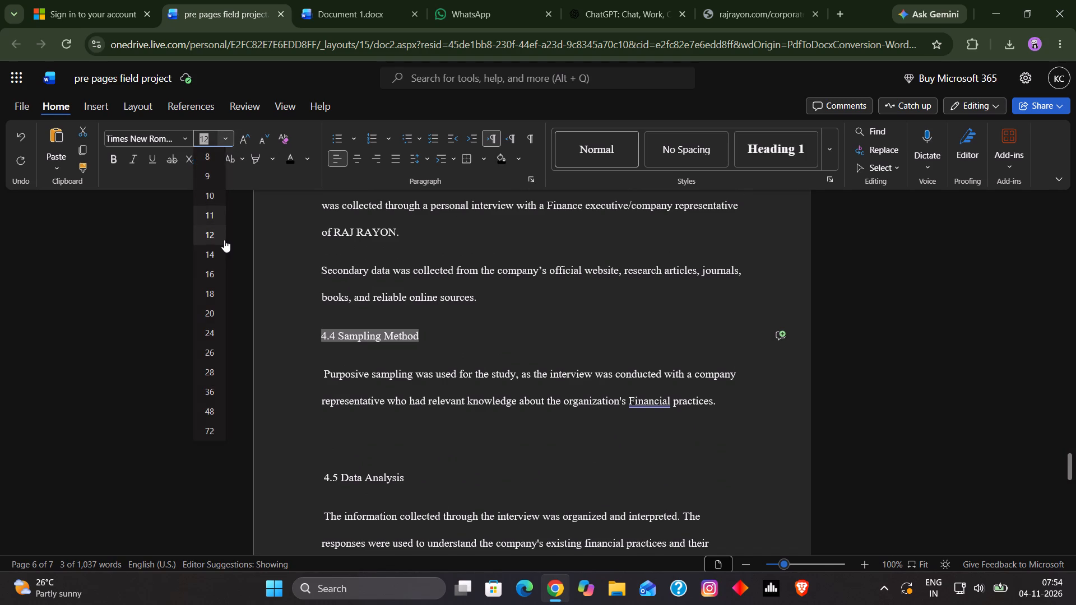
click(215, 252)
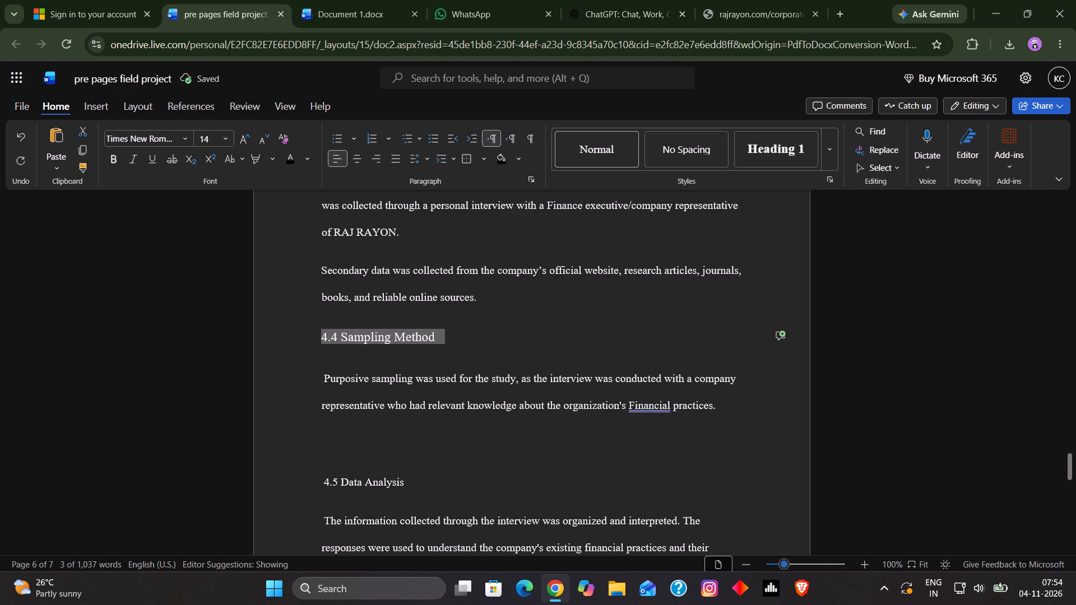
Set the font size of the "4.5 Data Analysis" heading to 14.
click(318, 485)
triple_click(410, 484)
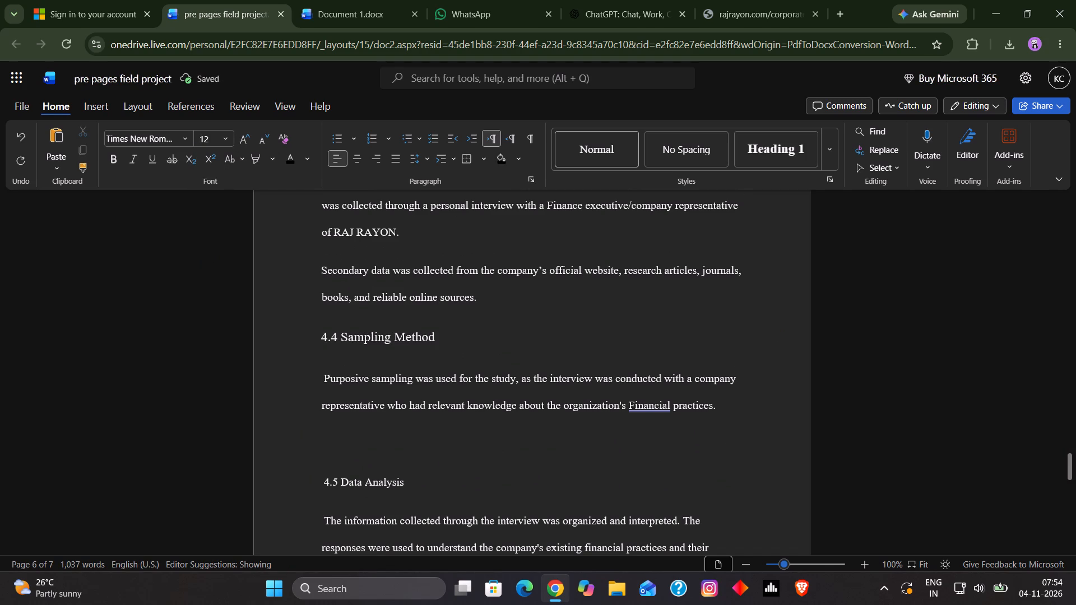
click(226, 139)
click(223, 250)
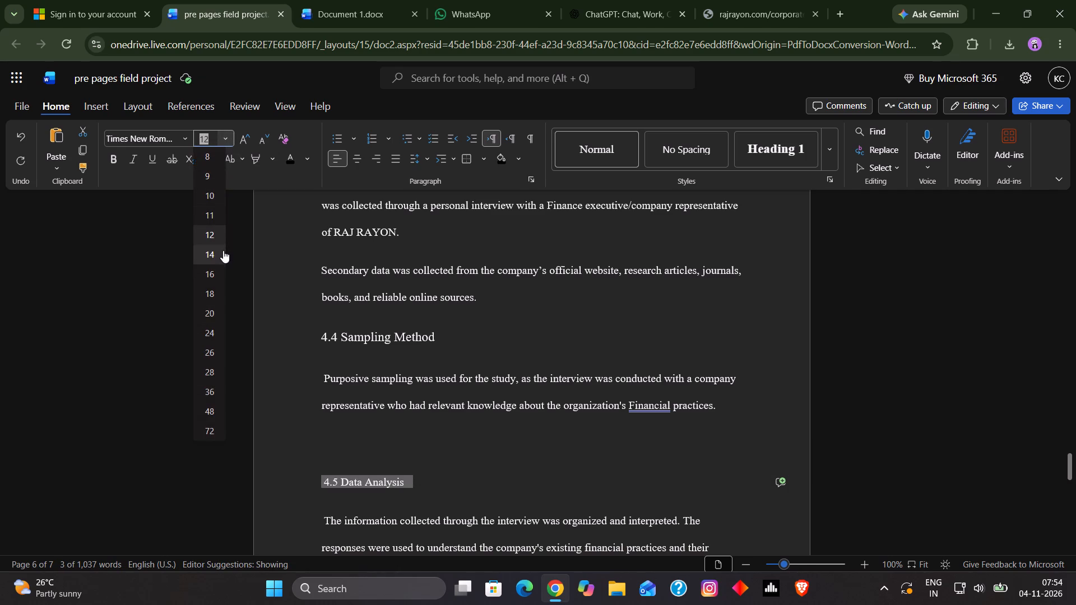
Set the font size of the "4.6 Limitations of the Study" heading to 14.
scroll(335, 365, down, 3)
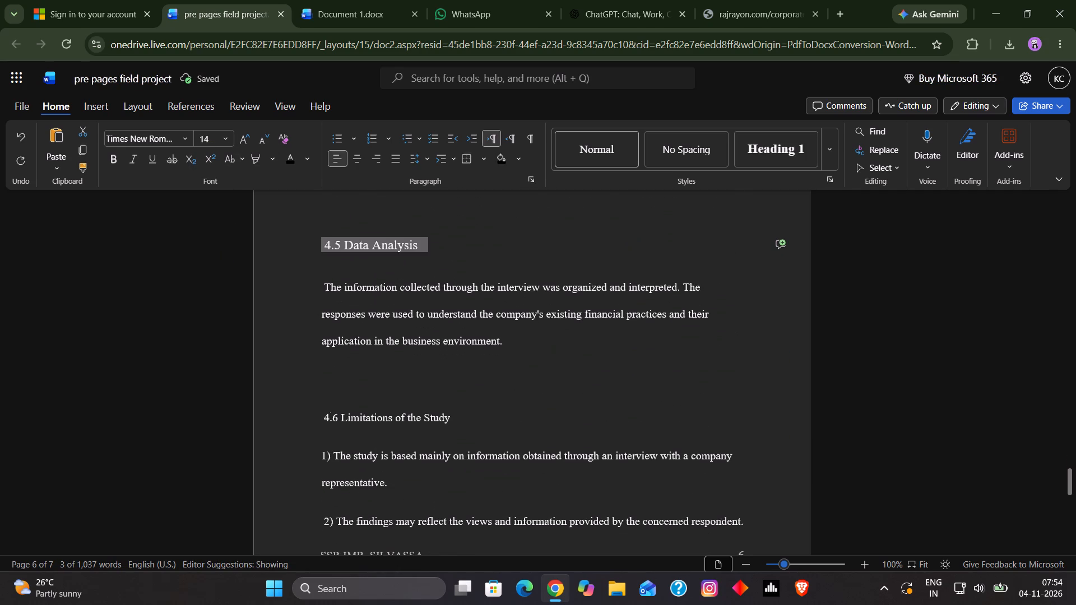
triple_click(324, 420)
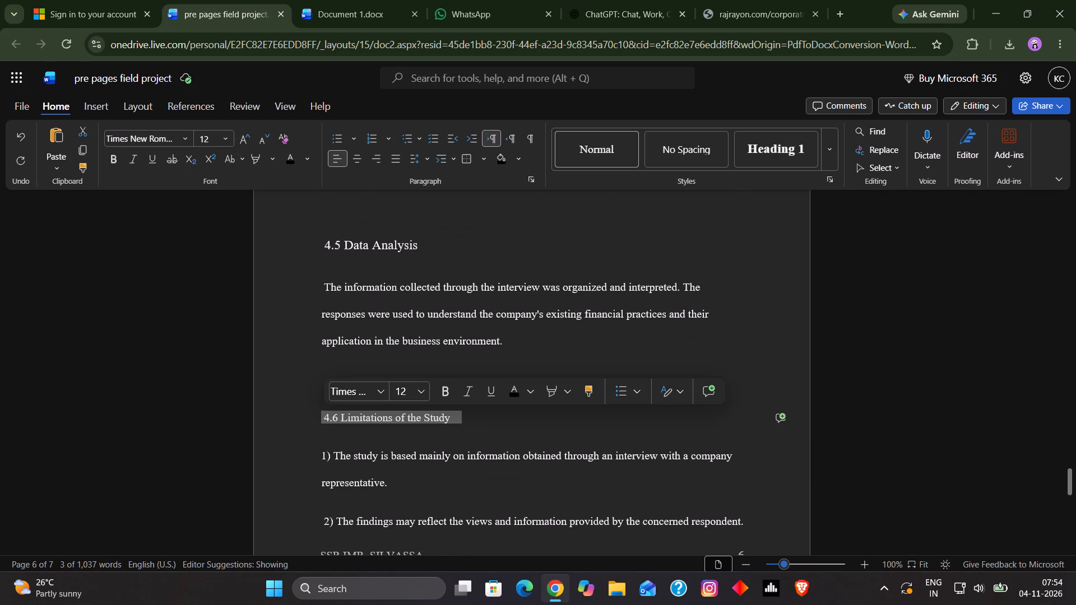
click(221, 143)
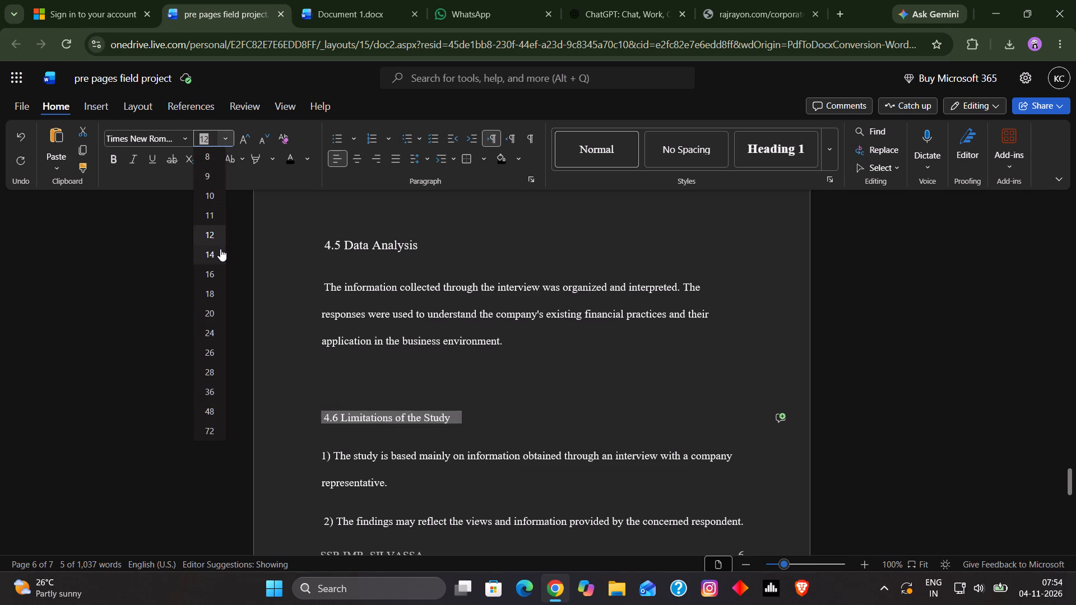
click(220, 249)
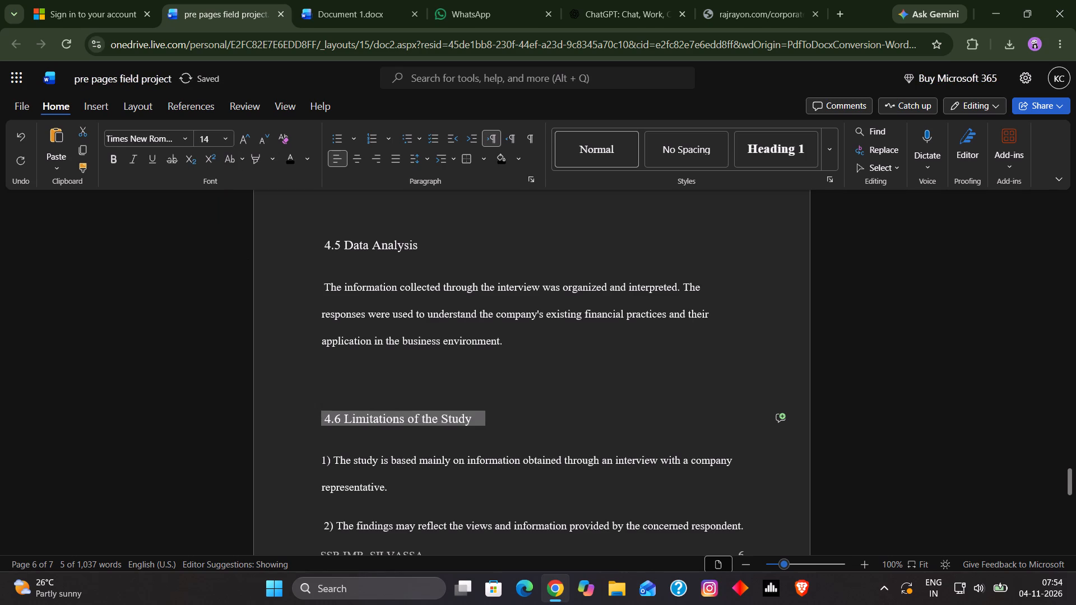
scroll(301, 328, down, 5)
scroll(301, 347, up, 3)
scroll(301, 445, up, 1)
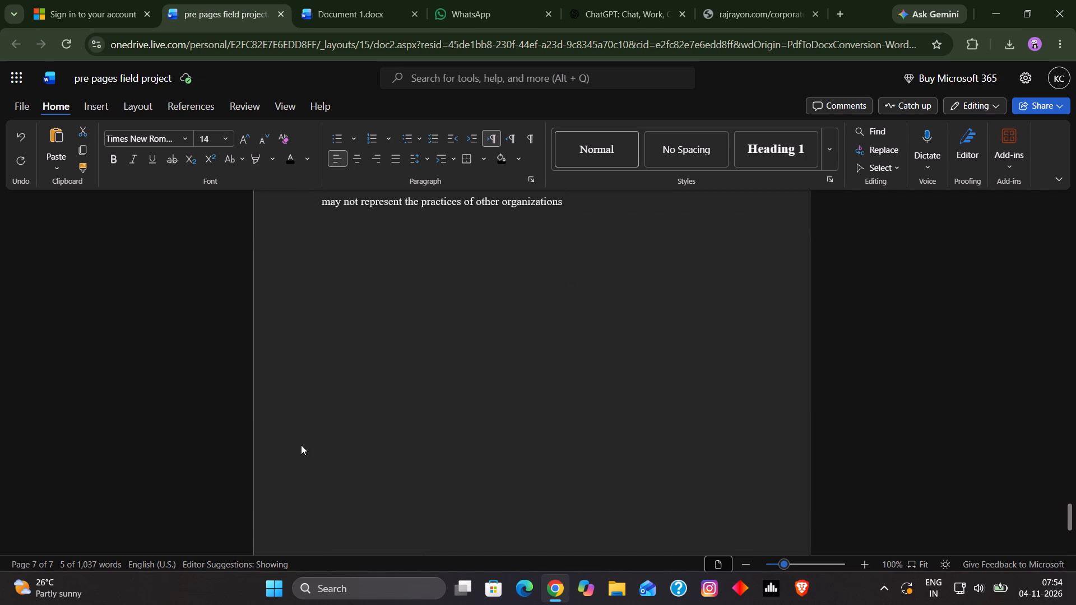
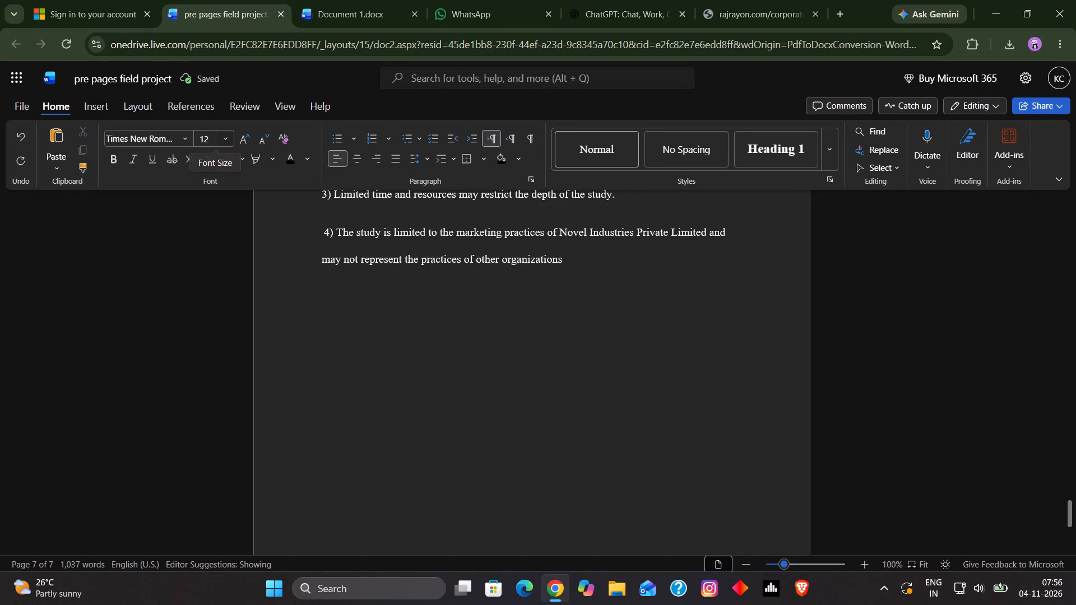
Set the font size to 14 for the current selection in the section 4 METHODOLOGY text.
click(225, 142)
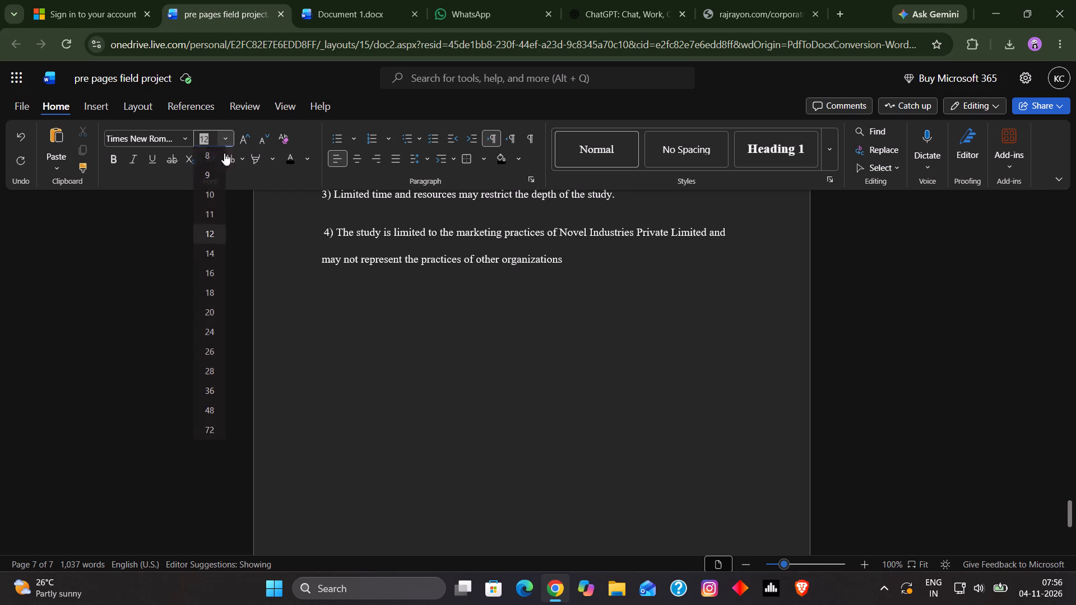
click(208, 255)
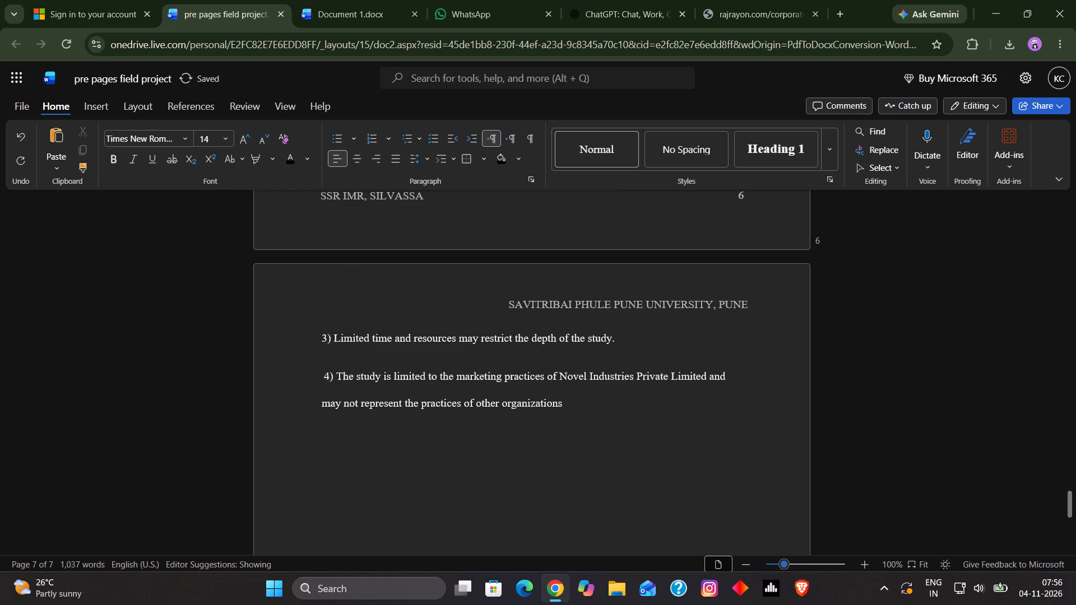
Add the numbered heading "5. LITERATURE REVIEW" below the limitations of the study.
key(5)
text(.)
key(space)
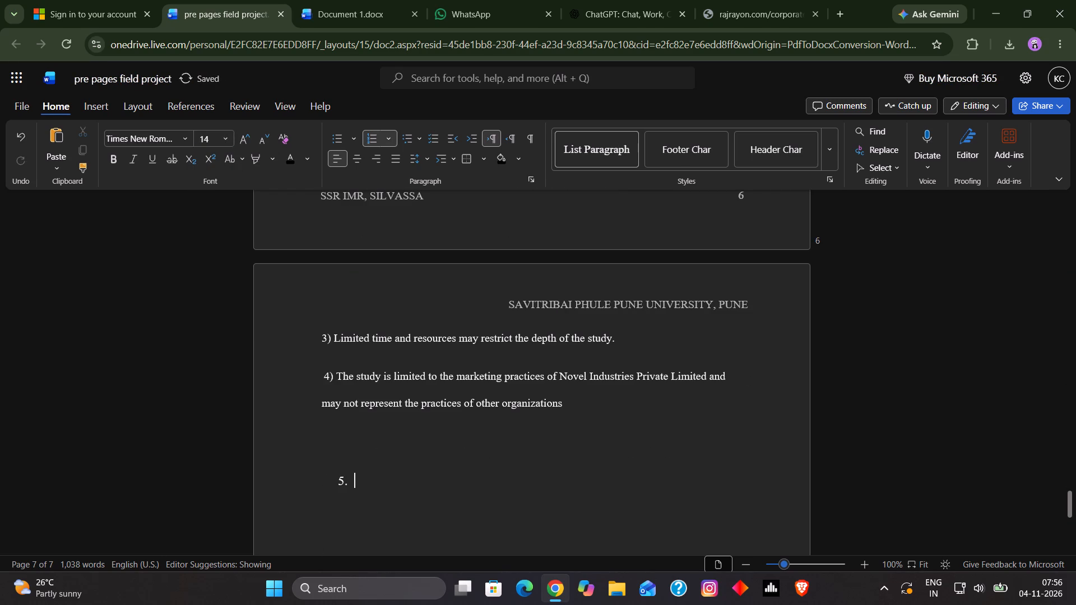
text(LI)
text(TERATURE)
key(space)
text(REVIEW)
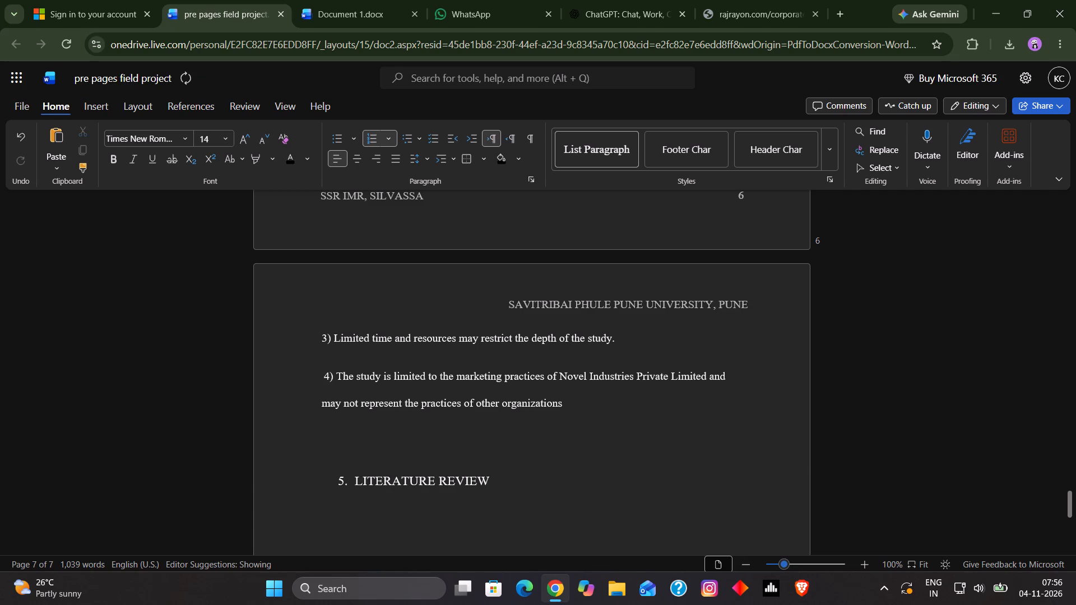
Paste the copied literature review text as unnumbered text beneath the "LITERATURE REVIEW" heading.
key(Return)
key(BackSpace)
key(Return)
key(BackSpace)
key(ctrl+v)
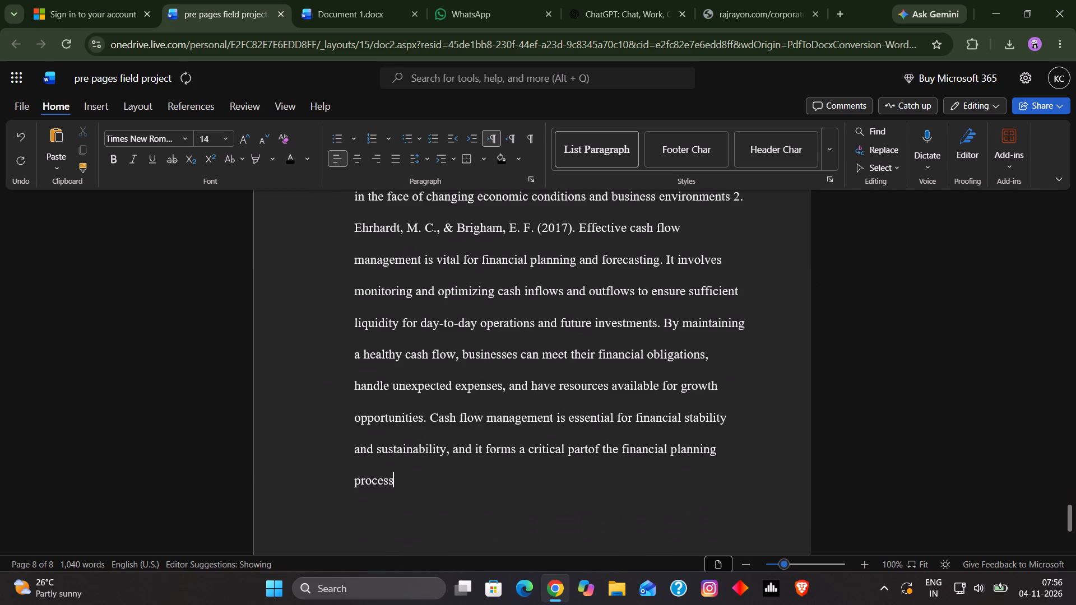
scroll(295, 444, up, 5)
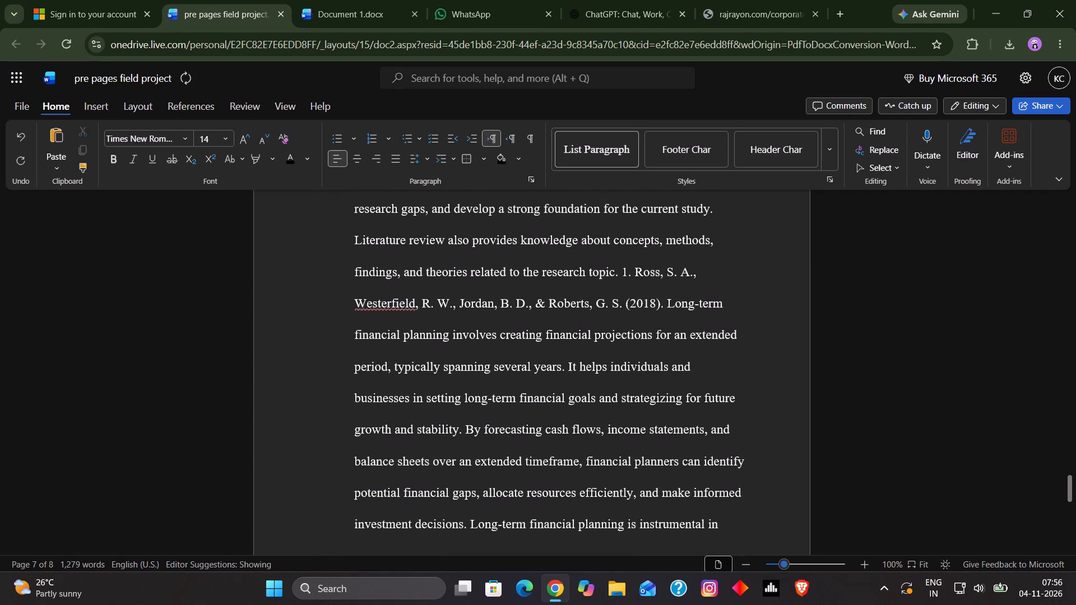
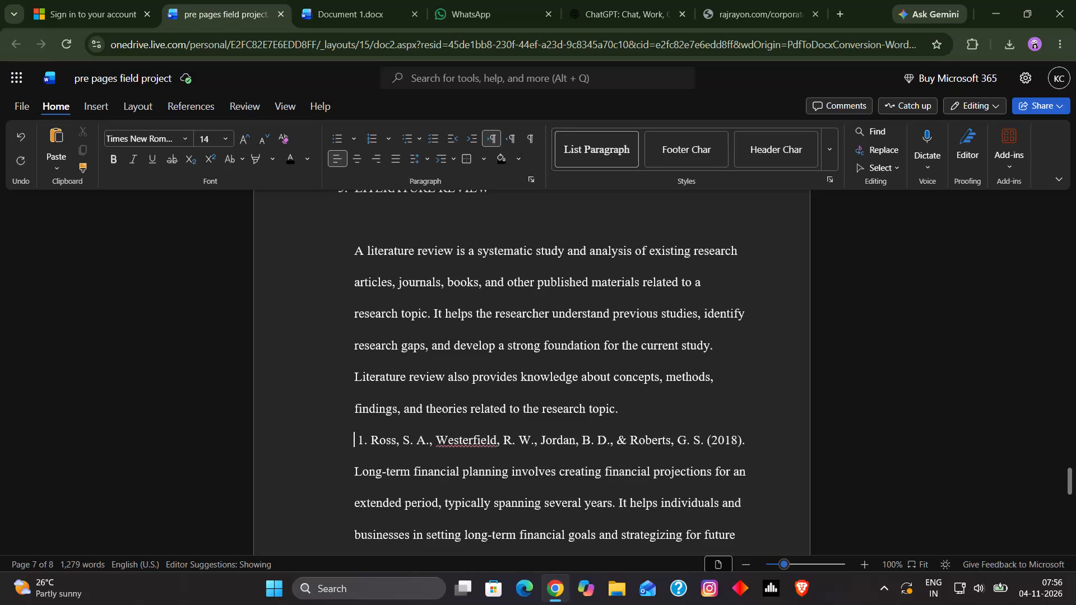
Set references 1 and 2 of the literature review apart as separate paragraphs, each preceded by a blank line.
key(Return)
scroll(620, 409, down, 1)
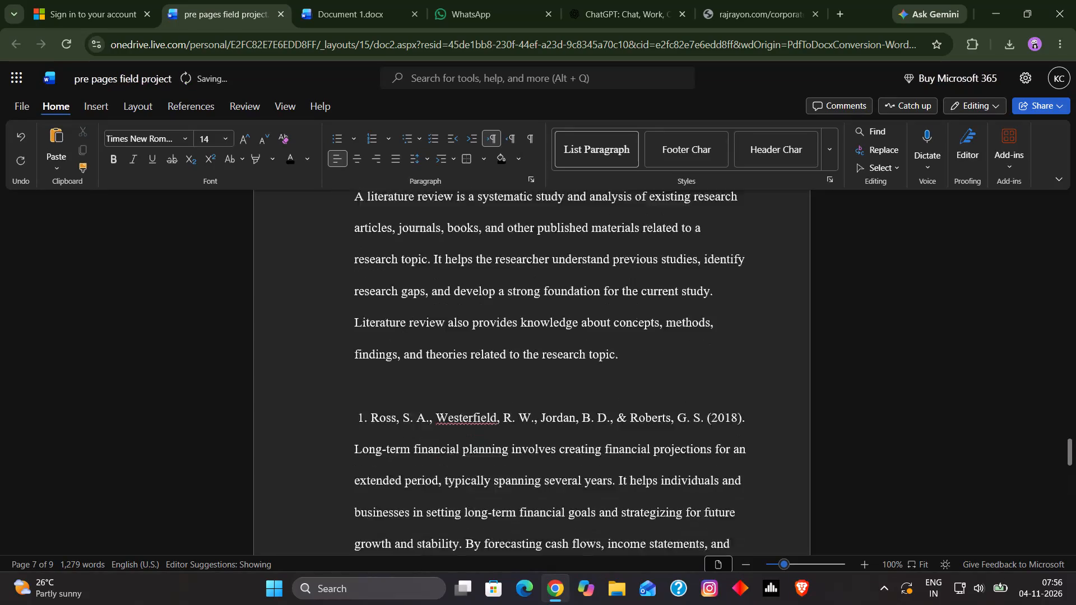
scroll(620, 409, down, 4)
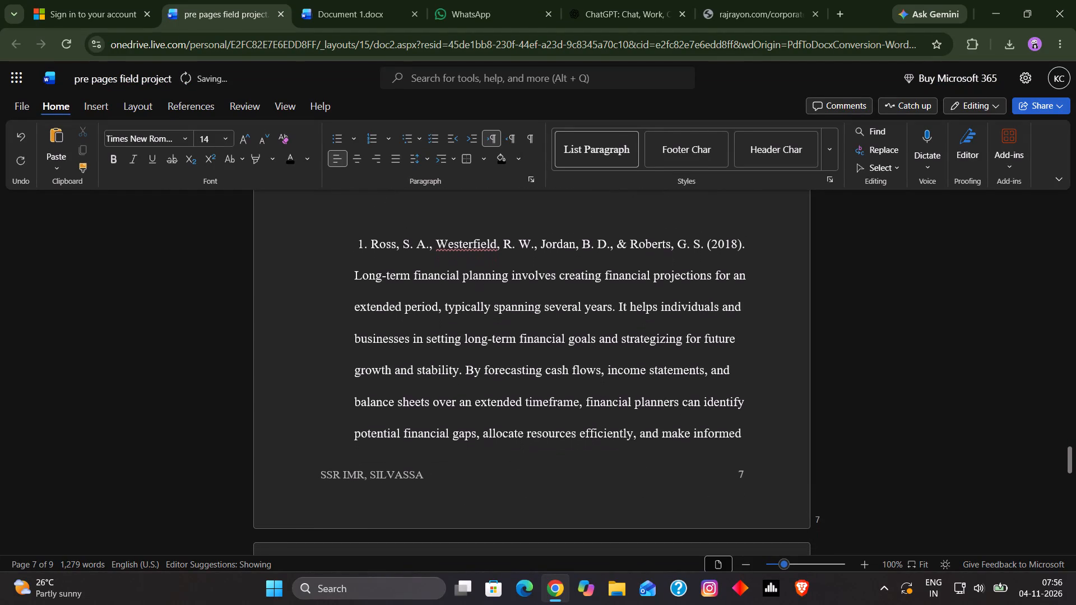
scroll(620, 409, down, 4)
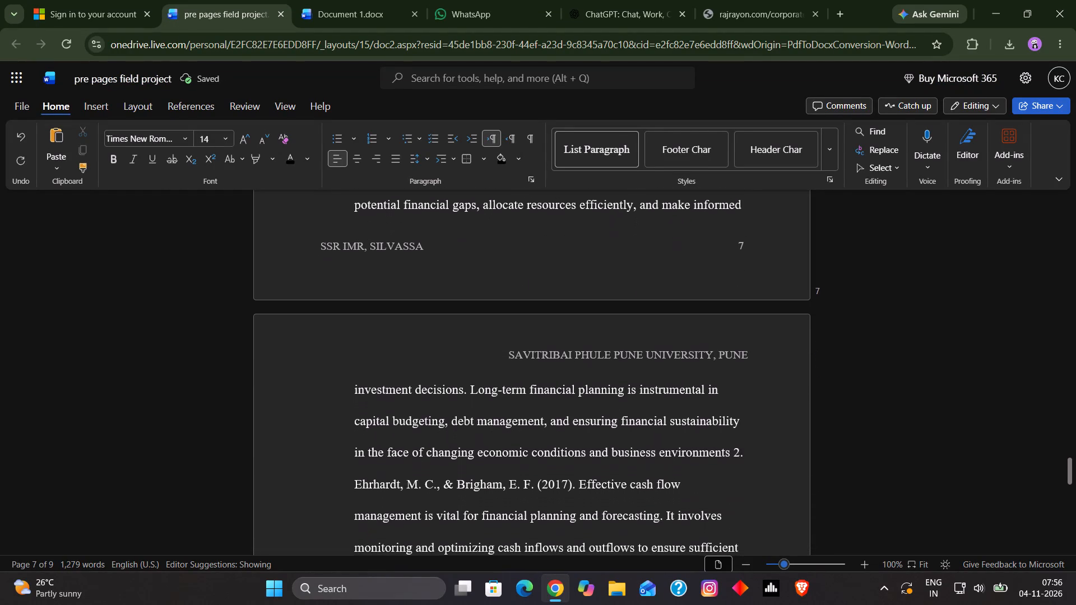
scroll(620, 409, down, 1)
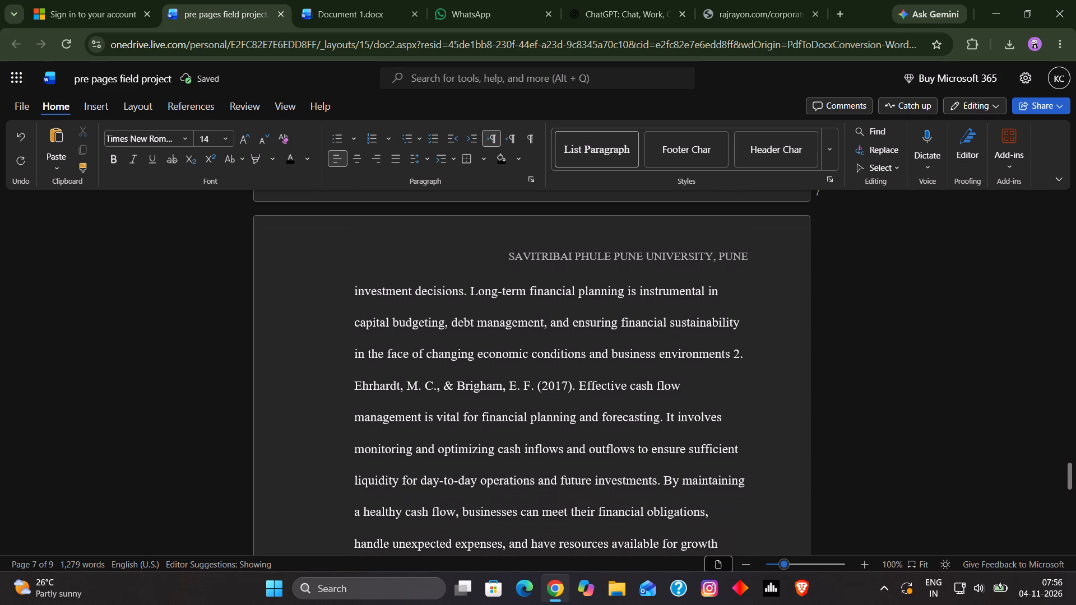
click(732, 353)
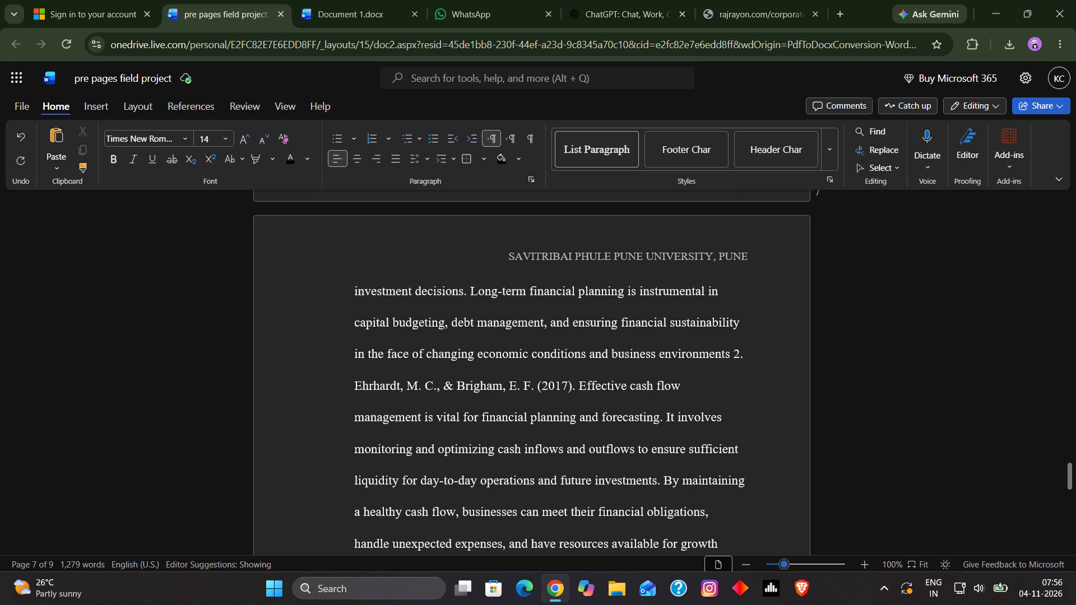
key(Return)
key(Return)
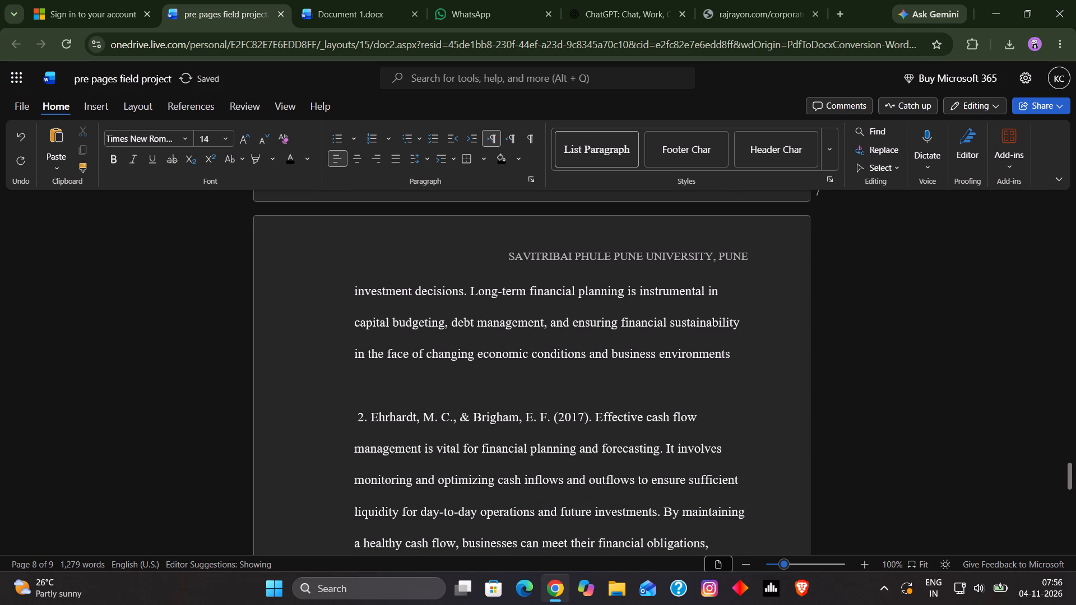
Correct the misspelled "partof" to "part of" in the last sentence of reference 2.
scroll(732, 353, down, 3)
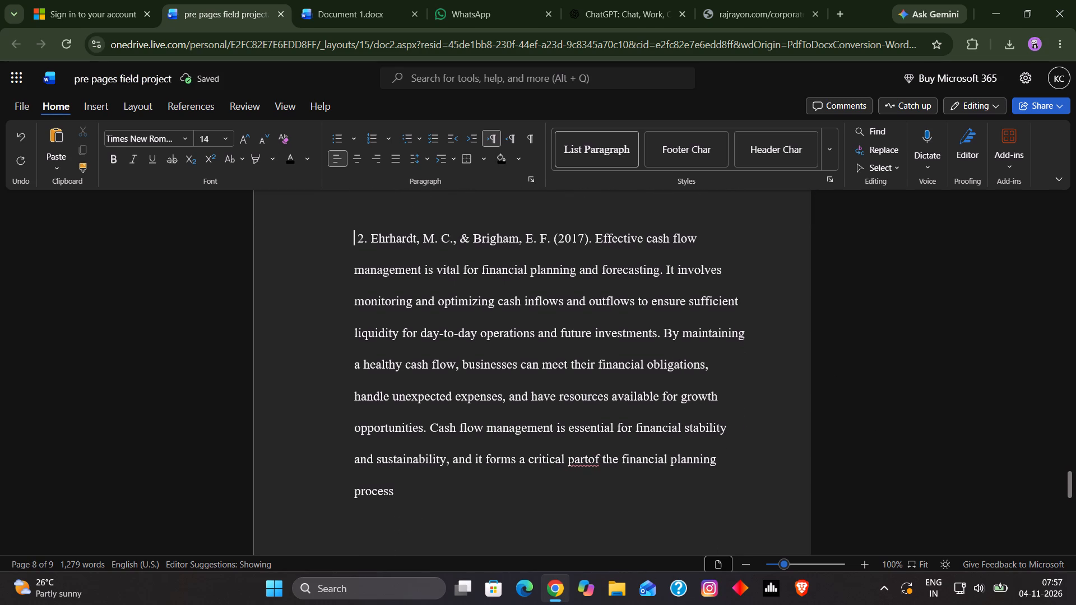
scroll(732, 353, down, 2)
scroll(732, 353, up, 1)
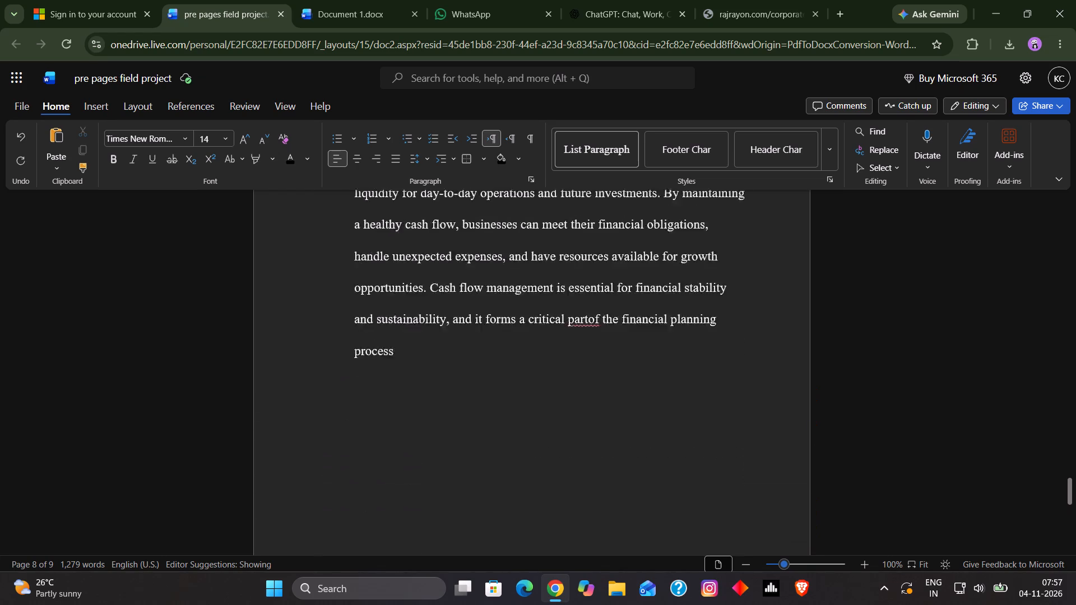
scroll(732, 353, up, 2)
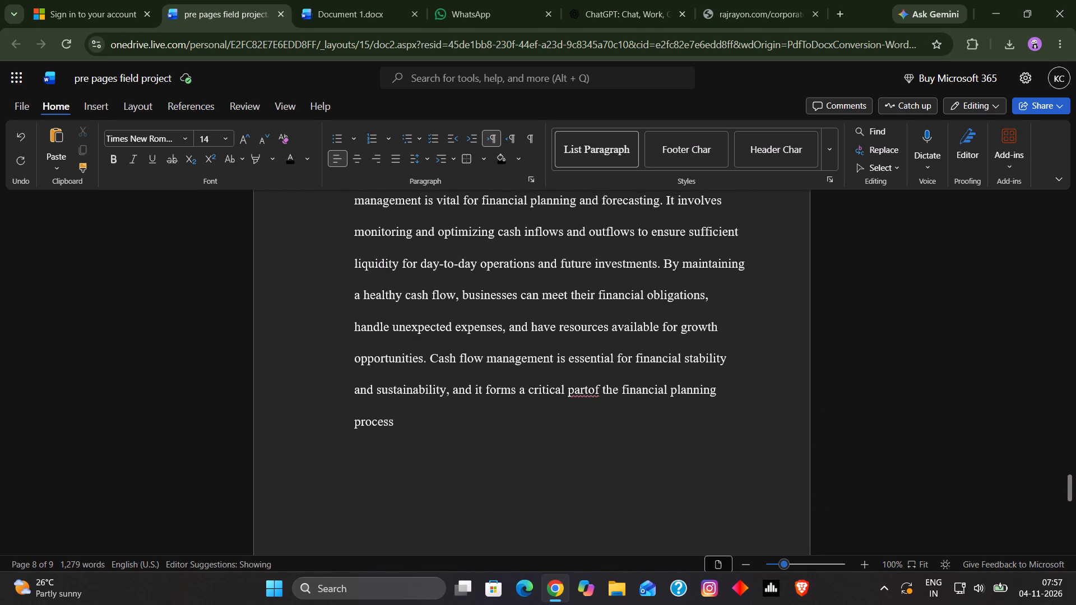
click(592, 388)
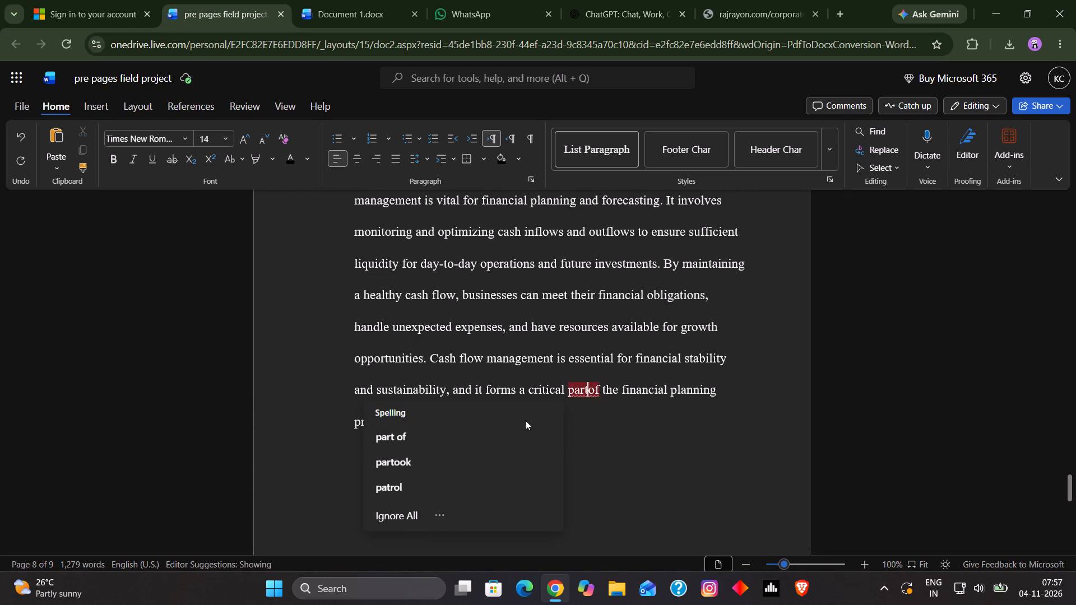
click(497, 442)
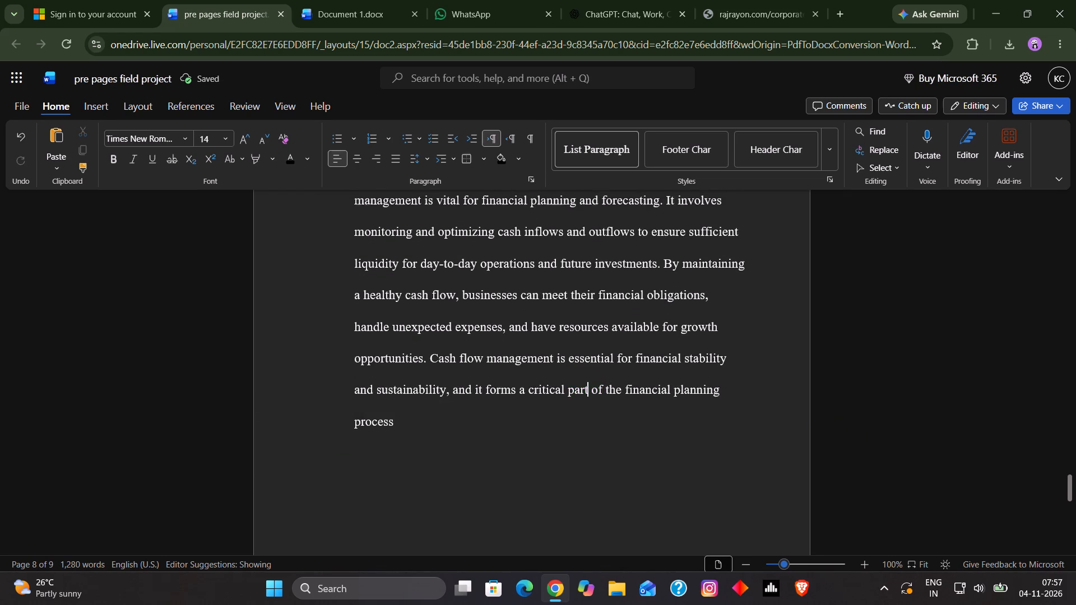
click(466, 435)
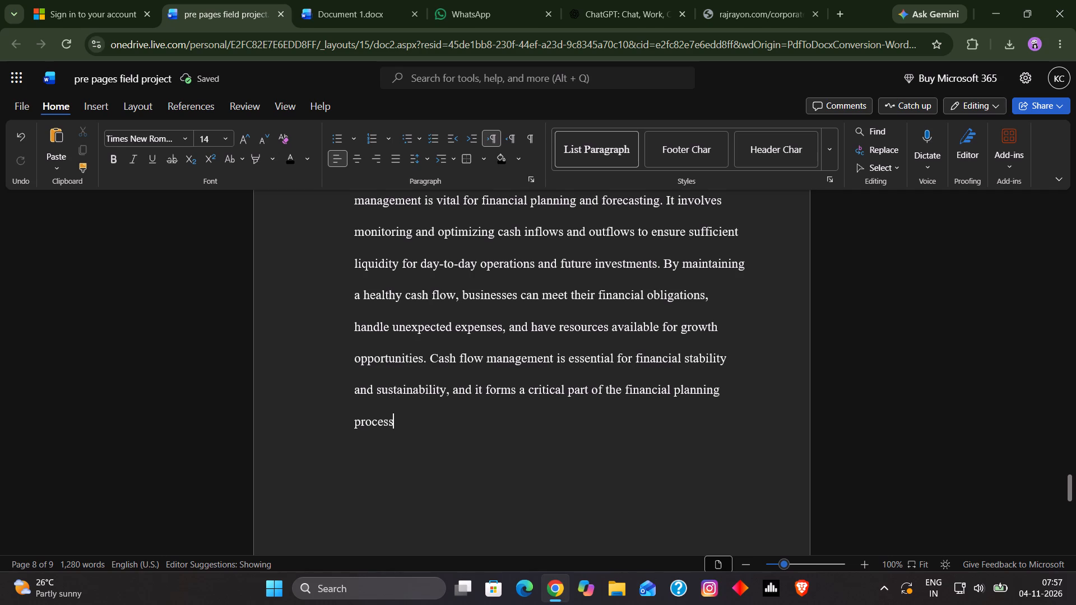
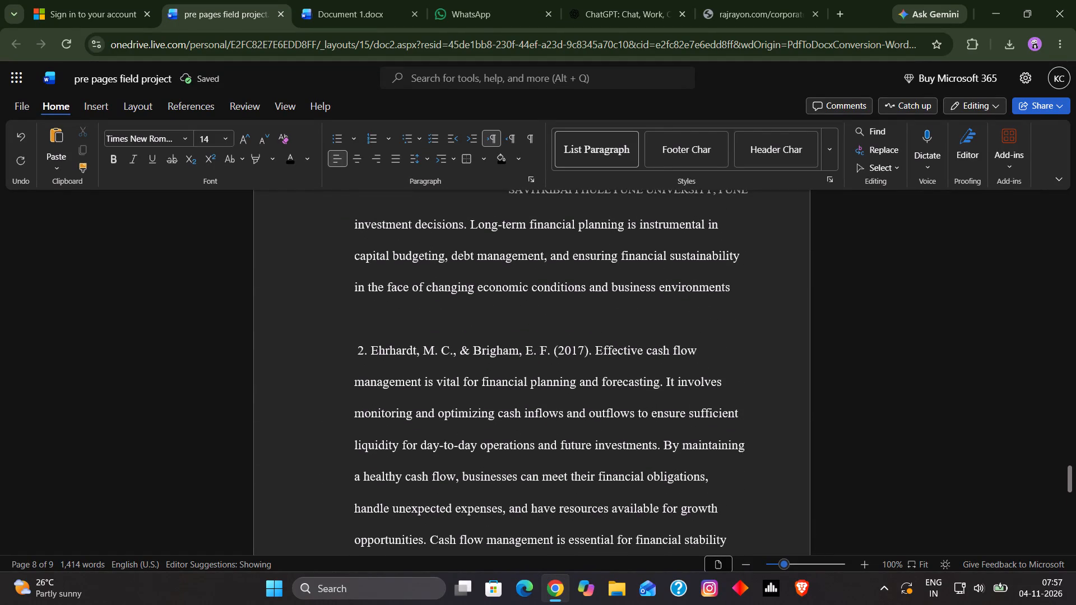
Separate the "4. Weston" (2013) entry from the end of the third literature review entry, leaving an empty paragraph between them.
scroll(327, 350, down, 5)
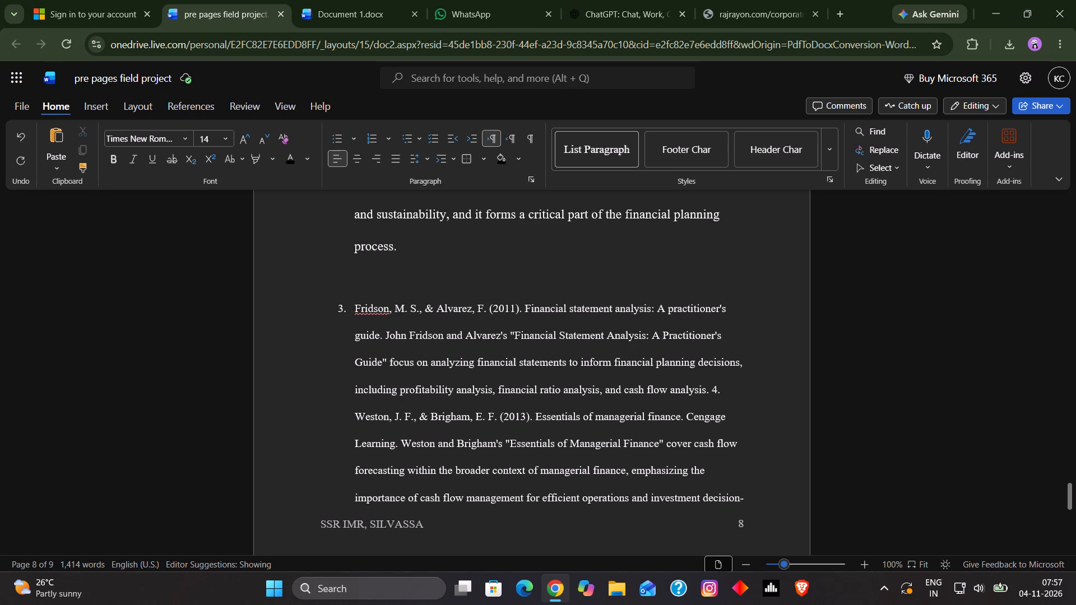
click(709, 389)
key(Return)
key(Return)
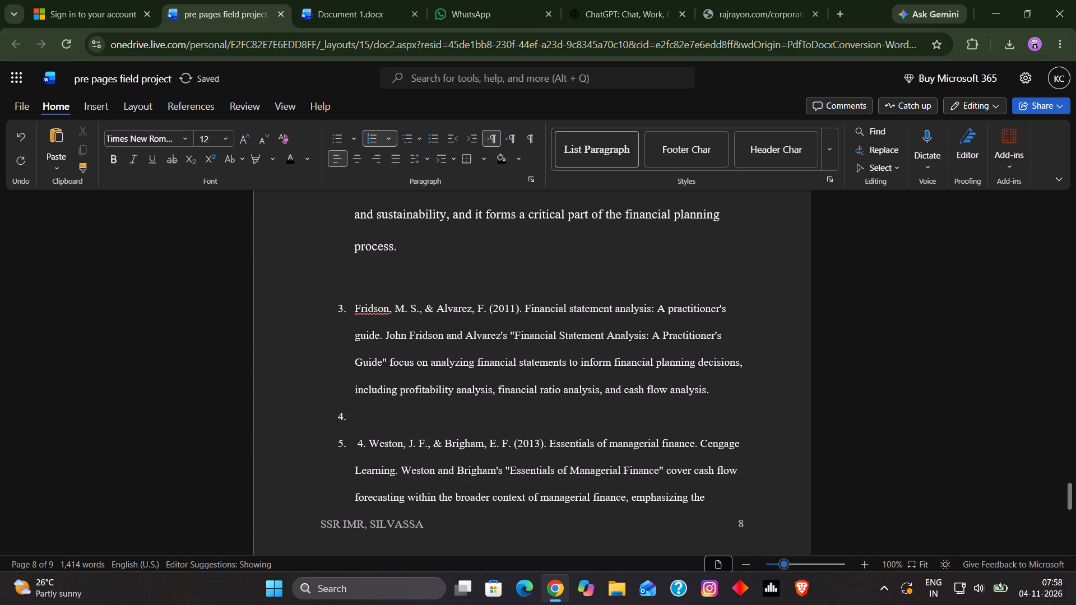
Remove the automatic list numbers from the Weston and Brigham entry and the empty line above it, adding another blank line before the entry.
key(BackSpace)
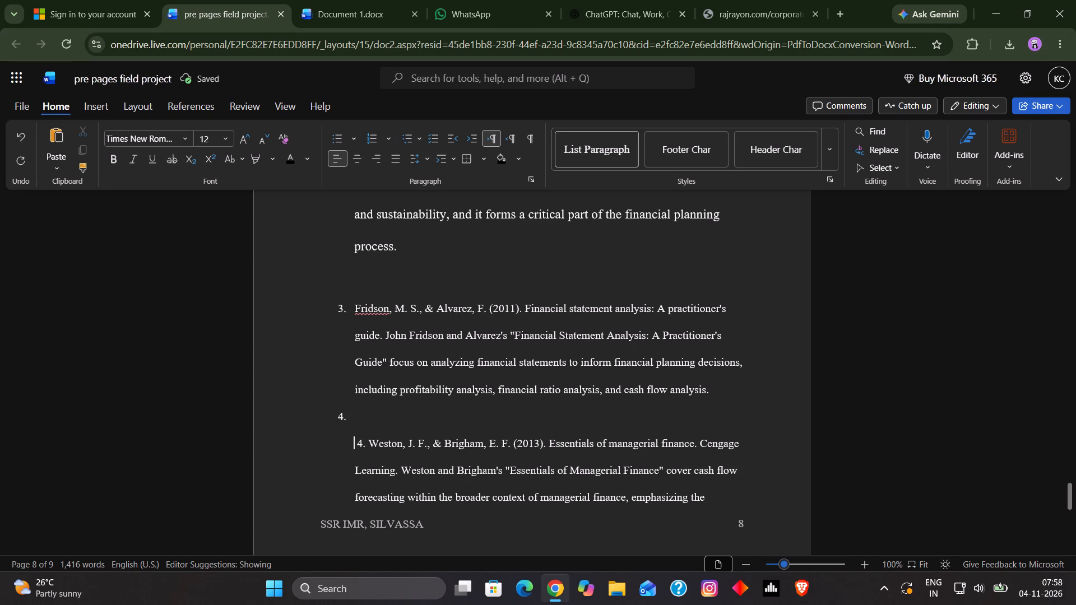
key(BackSpace)
key(Return)
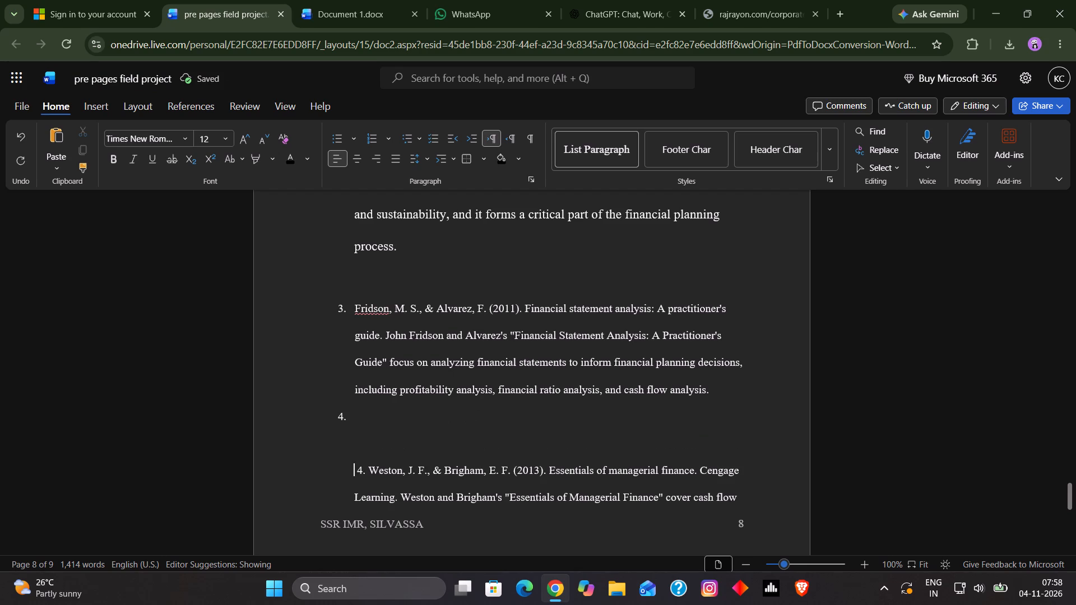
click(351, 415)
key(BackSpace)
Open the spelling suggestions for the author surname "Fridson" in the third literature review entry.
scroll(351, 415, down, 3)
scroll(351, 415, up, 5)
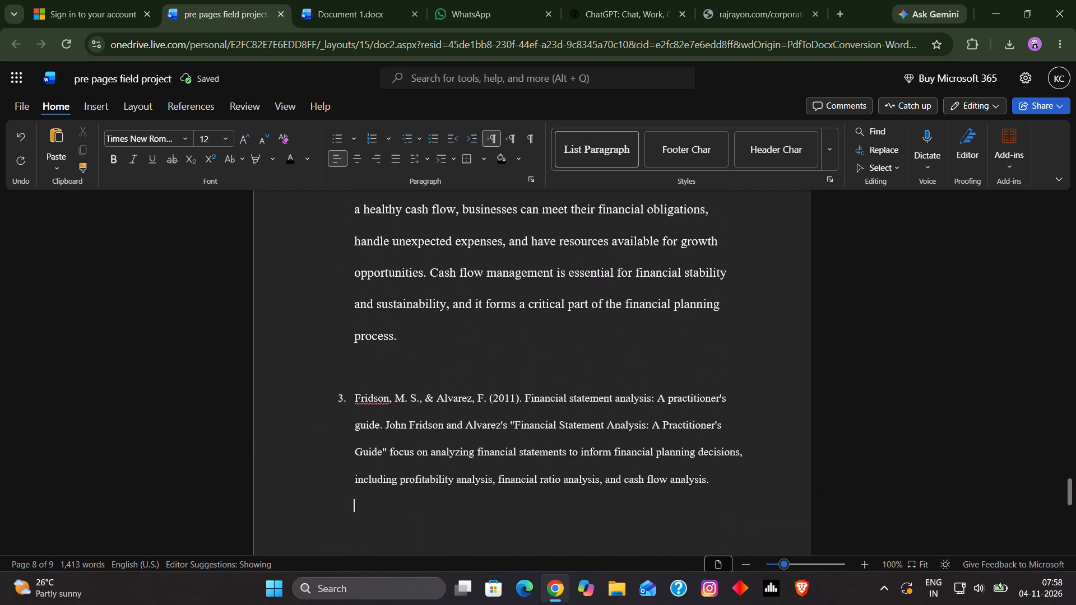
scroll(351, 415, right, 1)
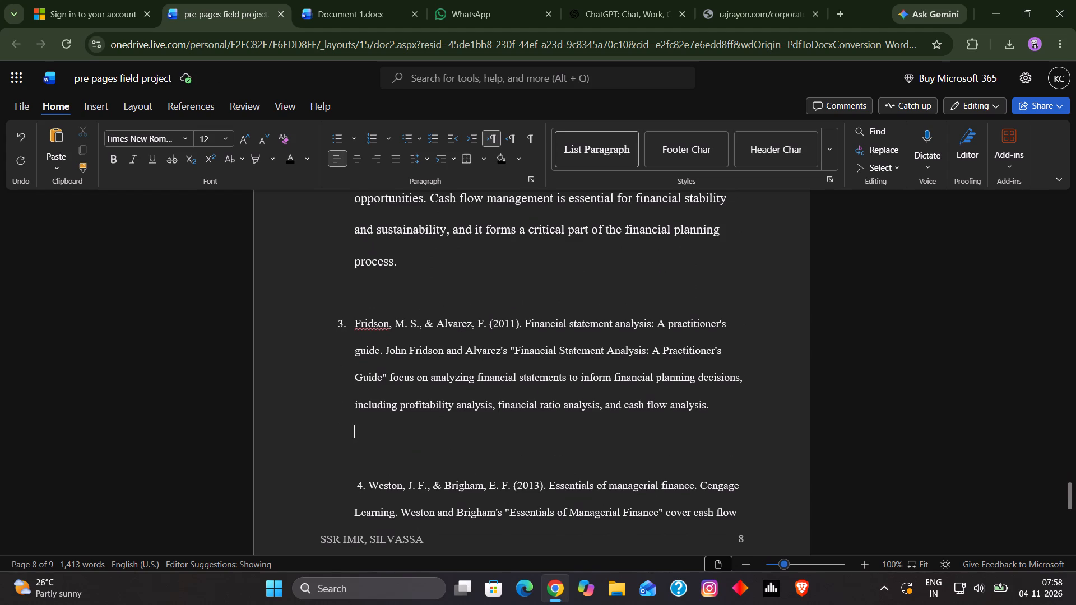
click(368, 328)
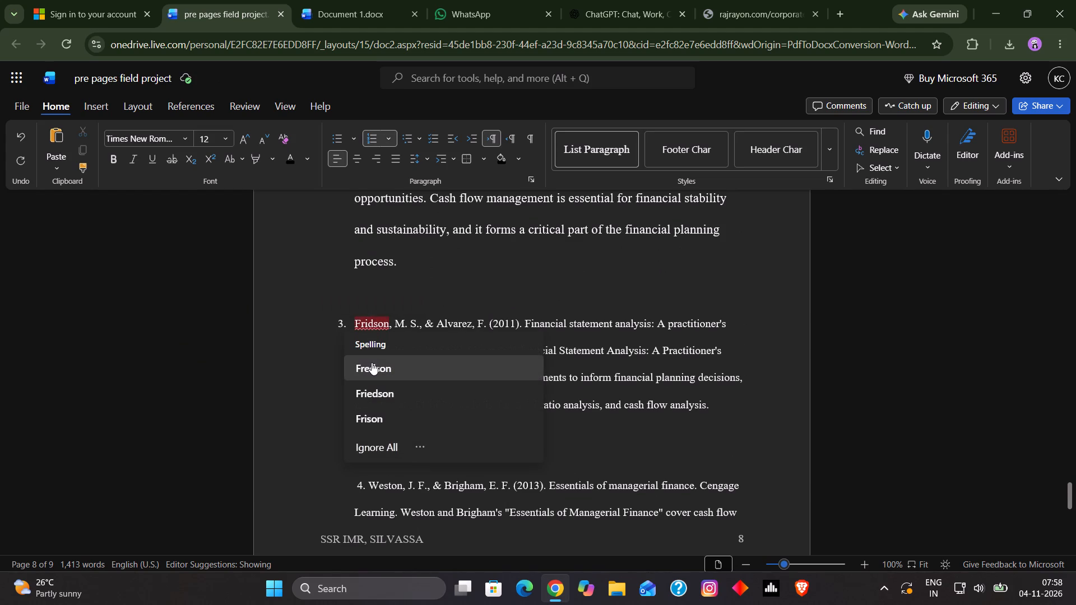
Replace the surname "Fridson" at the start of the third literature review entry with the suggested spelling "Friedson".
click(383, 404)
Move the fifth entry, Ranganathan and Madhumathi (2012), onto its own paragraph with a blank line above it.
scroll(424, 497, down, 2)
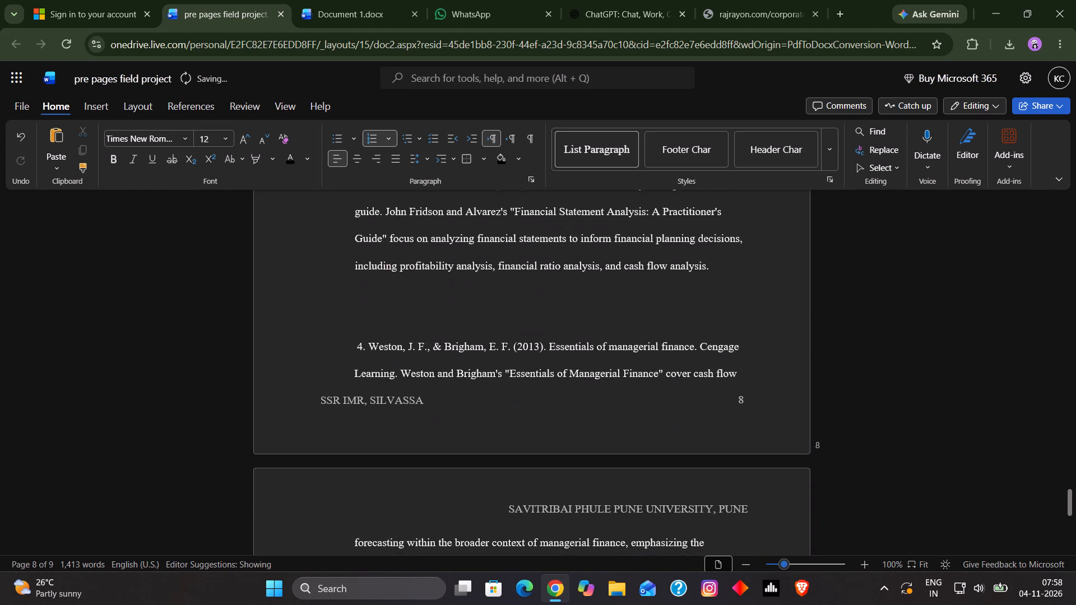
scroll(424, 497, down, 3)
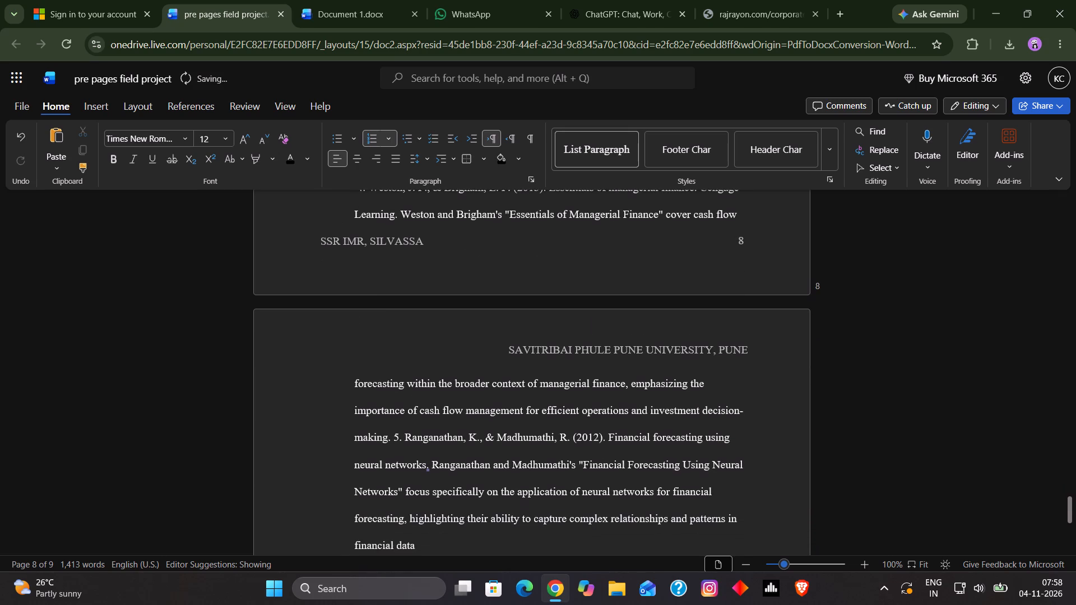
scroll(424, 497, down, 1)
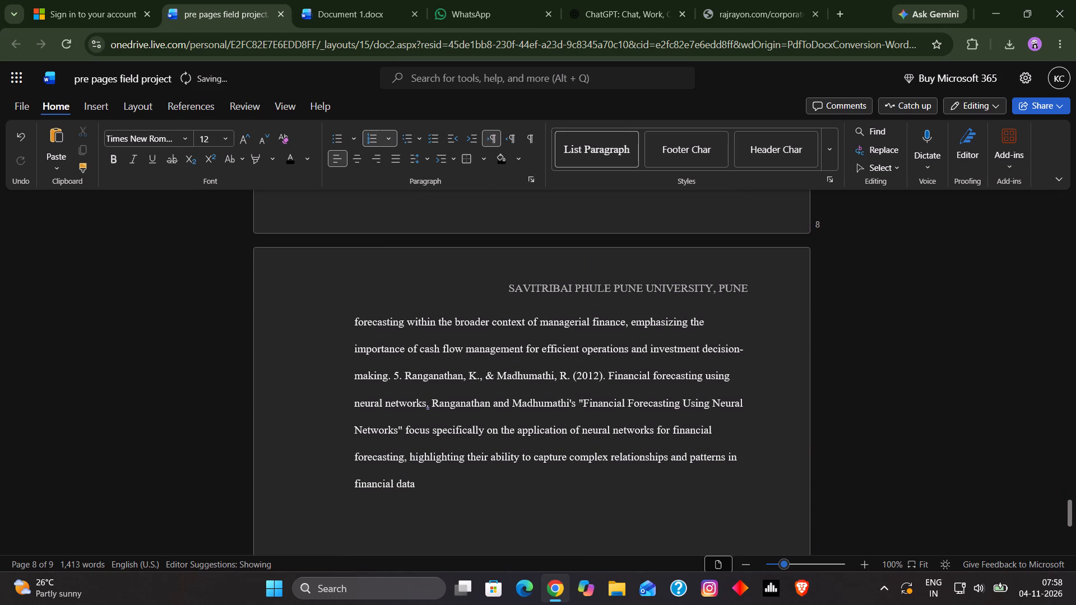
click(395, 380)
key(Return)
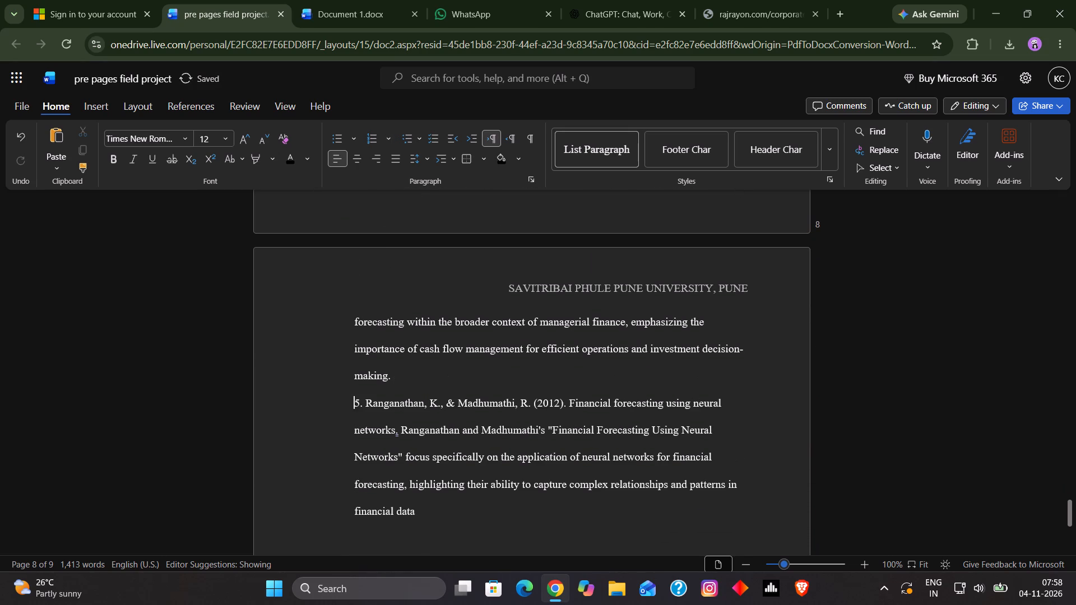